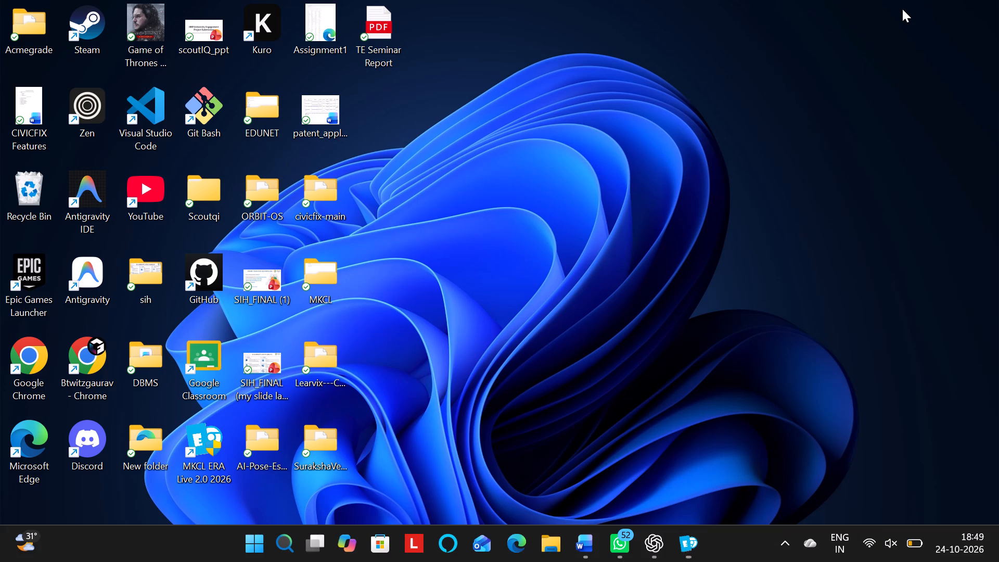
key("alt+Tab")
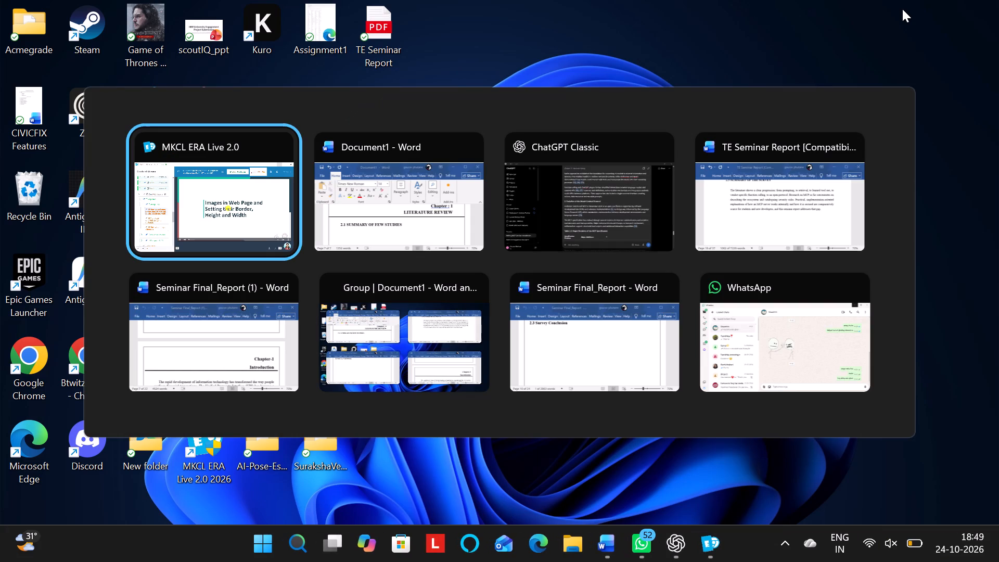
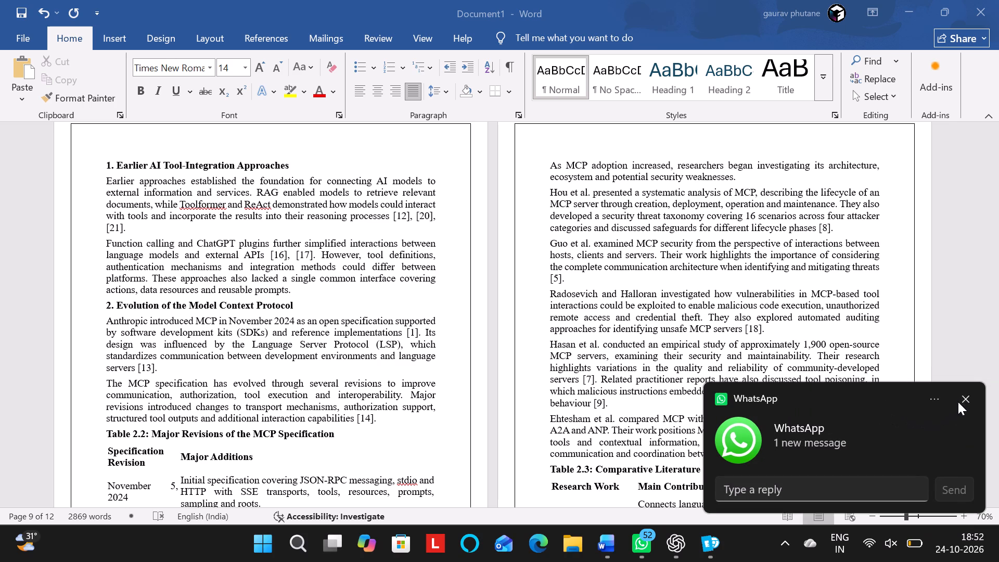
left_click(965, 394)
left_click(960, 517)
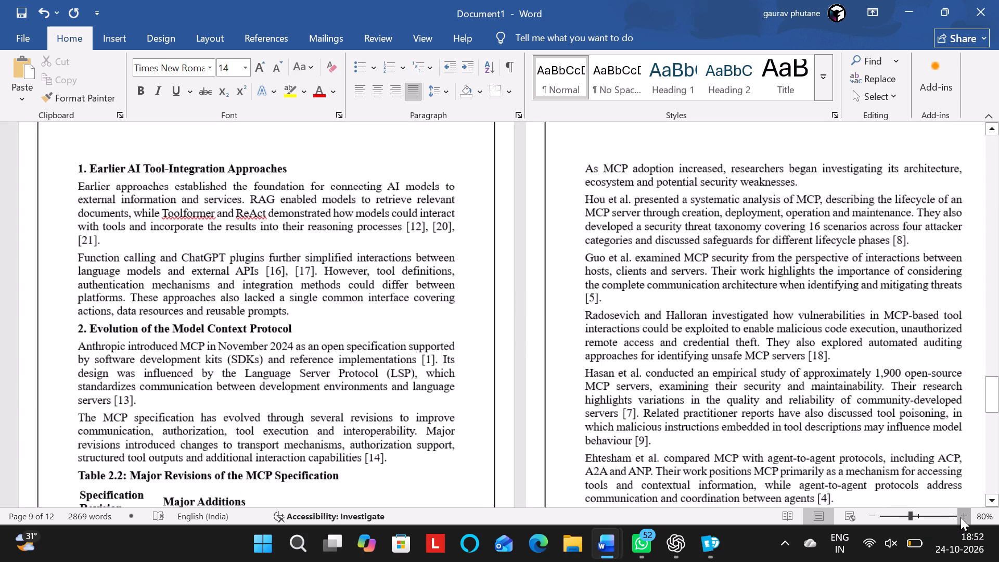
double_click(960, 517)
scroll(572, 328, "up", 2)
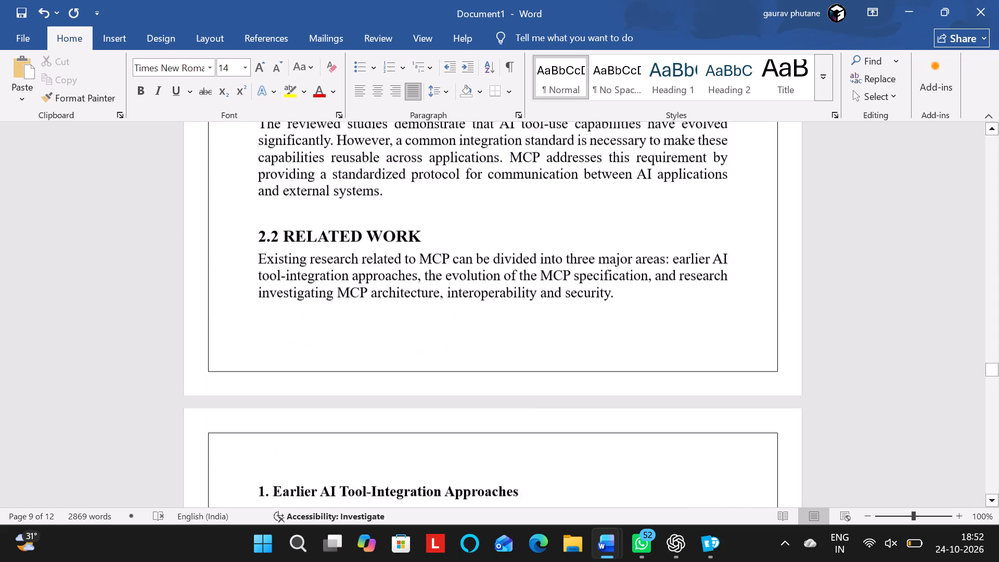
scroll(572, 328, "up", 6)
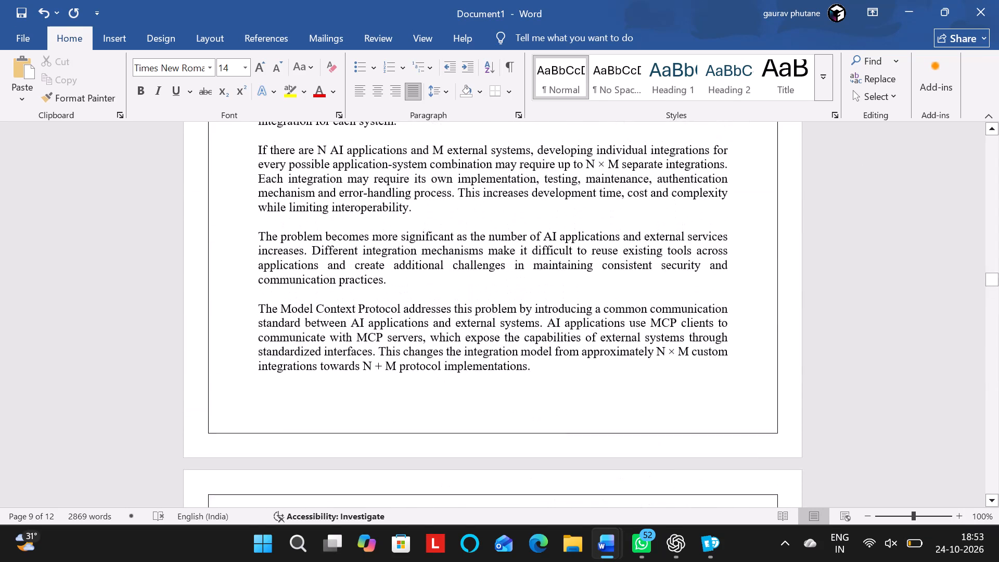
scroll(572, 328, "down", 4)
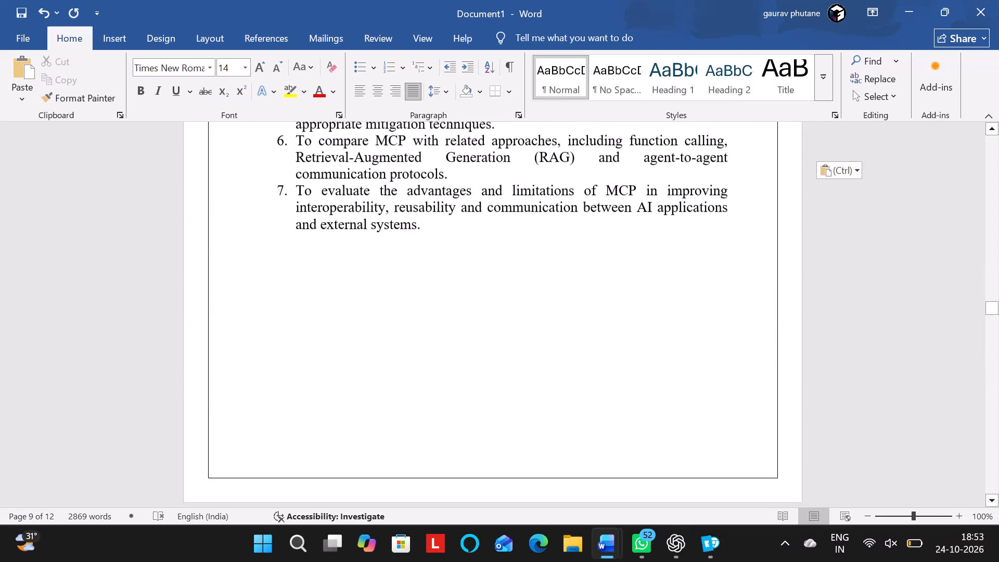
scroll(572, 328, "down", 3)
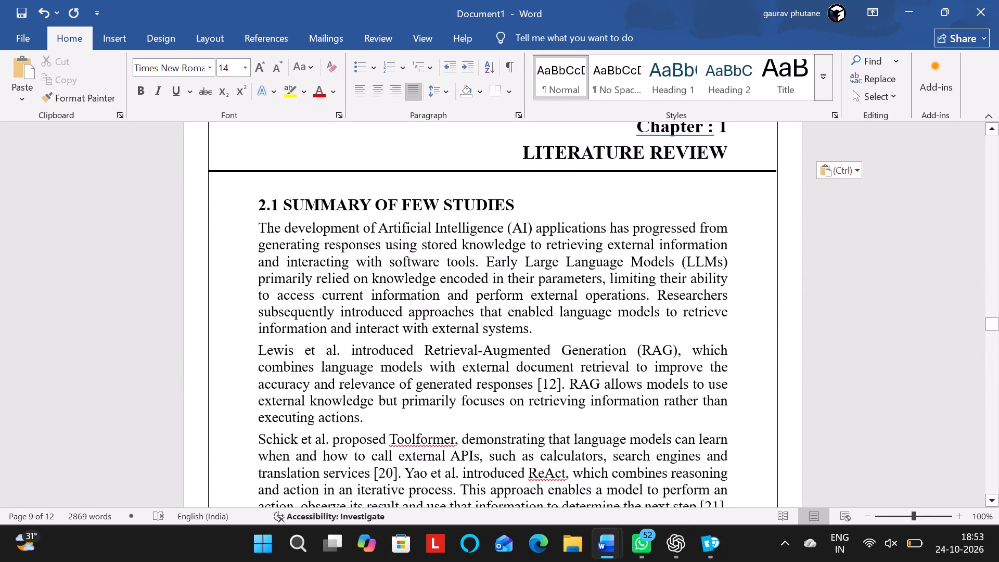
Reduce the font size of section 2.1's paragraphs, table caption and table to 12 pt, leaving out the section headings.
left_click_drag(258, 226, 369, 476)
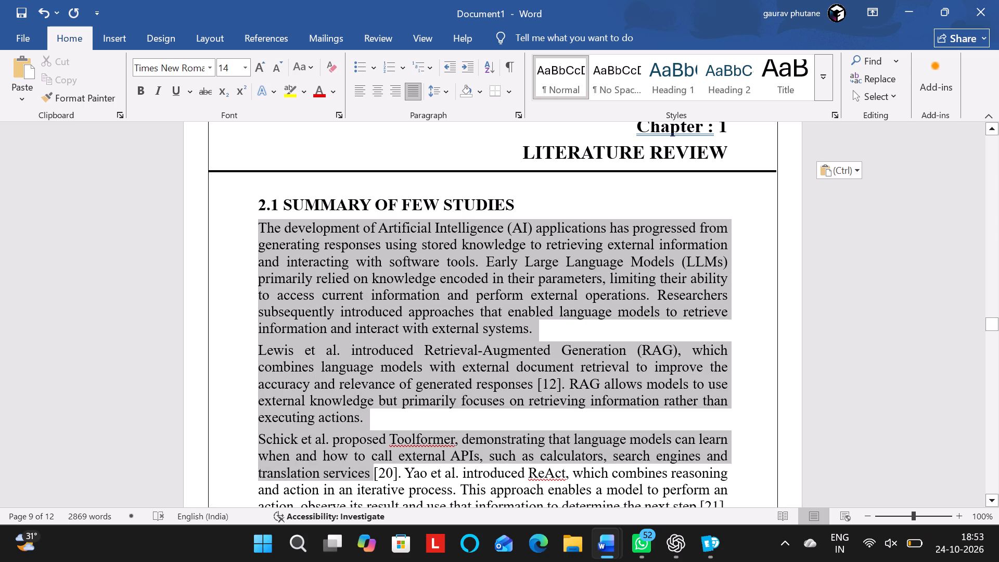
left_click_drag(369, 476, 356, 522)
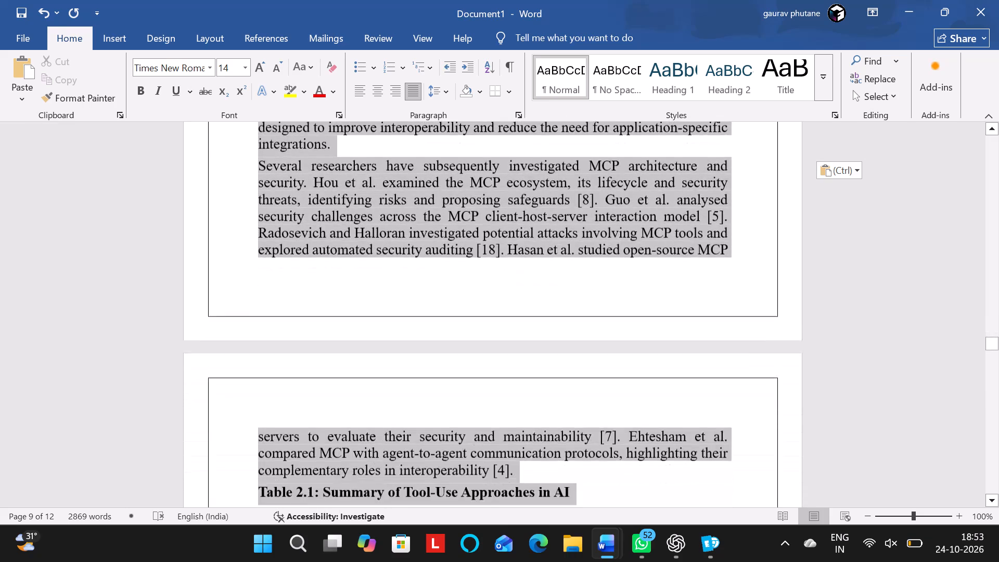
left_click_drag(356, 522, 361, 517)
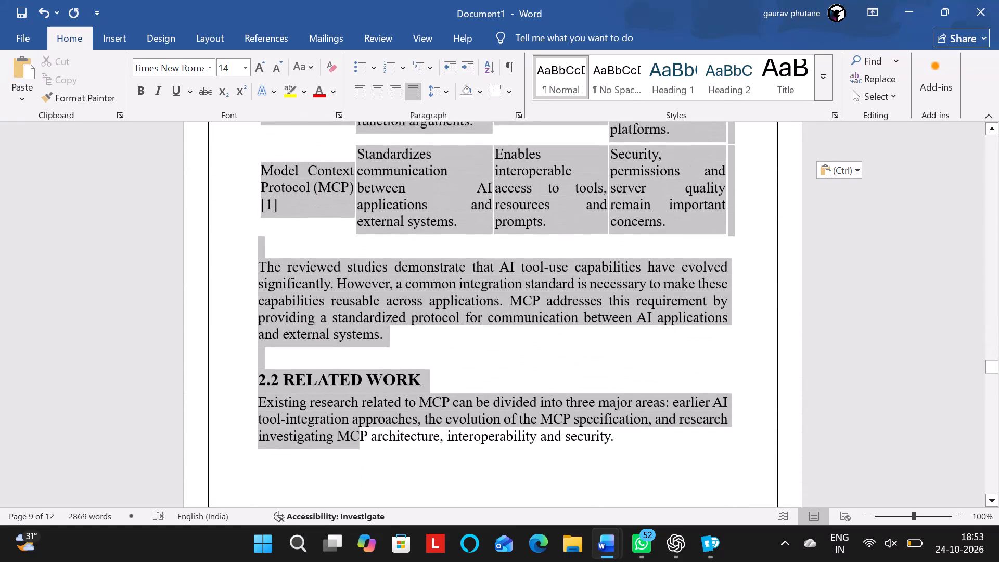
left_click_drag(361, 517, 397, 313)
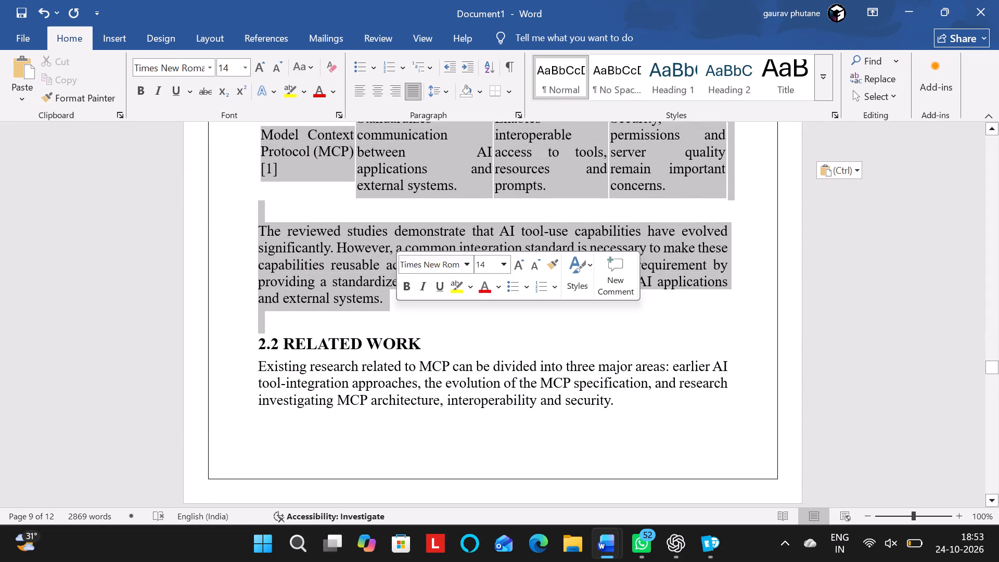
left_click(278, 68)
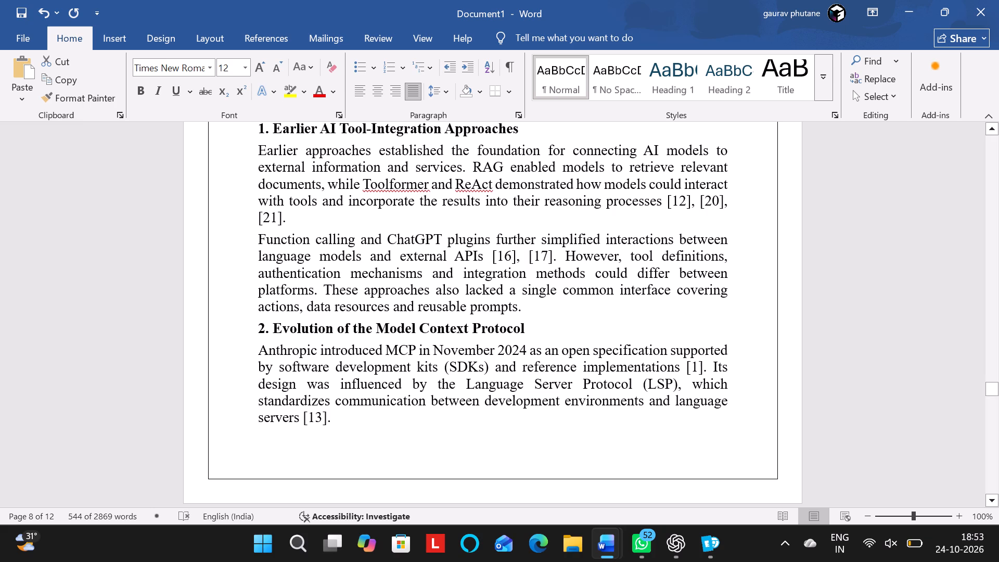
Set all text, subheadings and tables under "2.2 RELATED WORK", down to "continued investigation", to 12 pt.
scroll(432, 262, "up", 1)
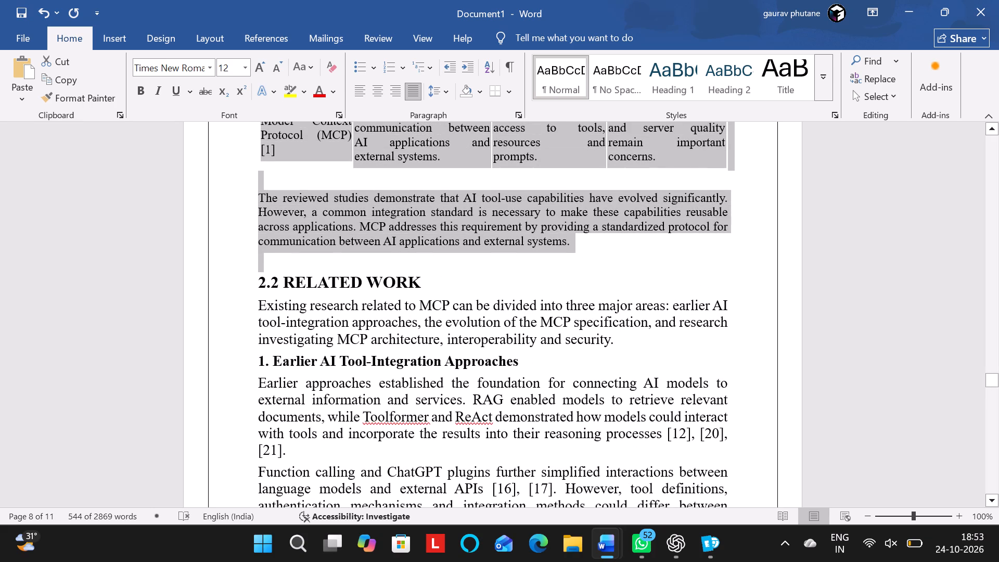
left_click(258, 303)
left_click_drag(258, 303, 374, 553)
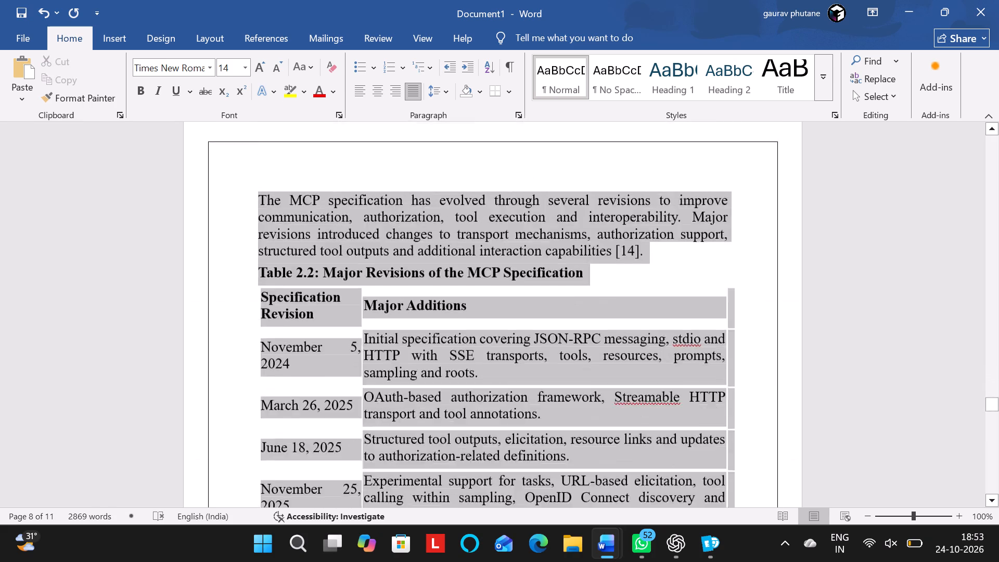
left_click_drag(374, 553, 368, 522)
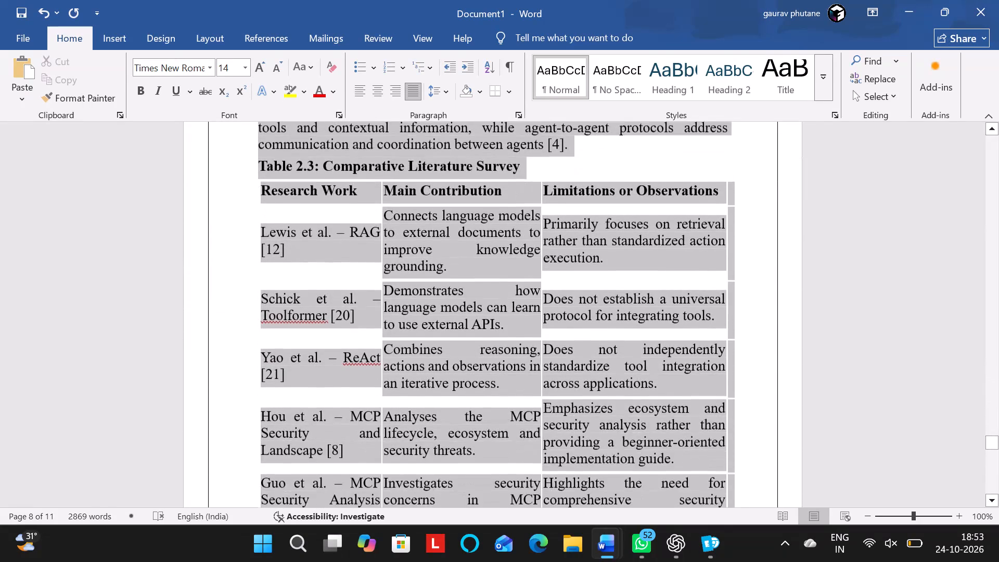
left_click_drag(368, 522, 310, 121)
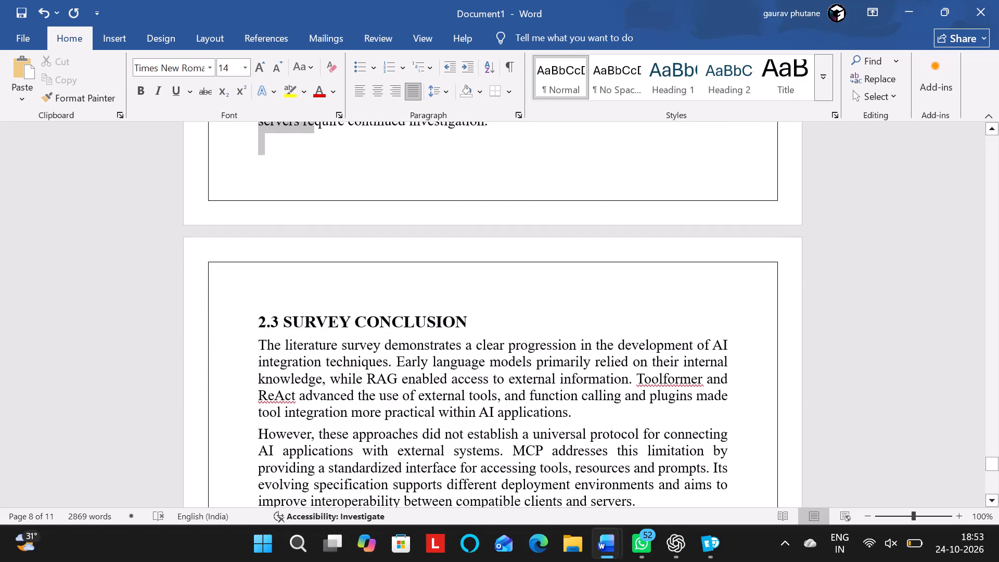
left_click_drag(310, 121, 265, 345)
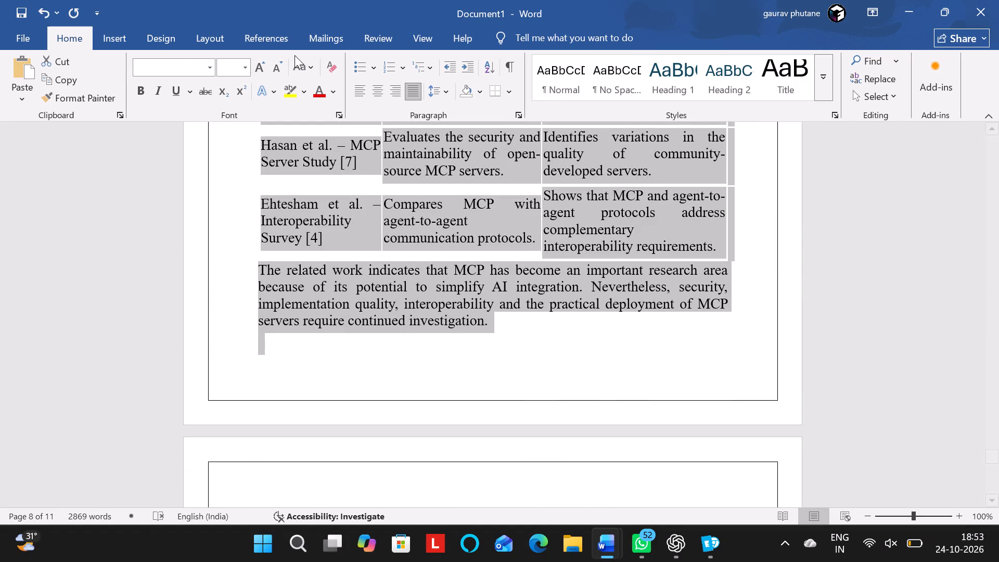
left_click(279, 65)
scroll(389, 253, "up", 2)
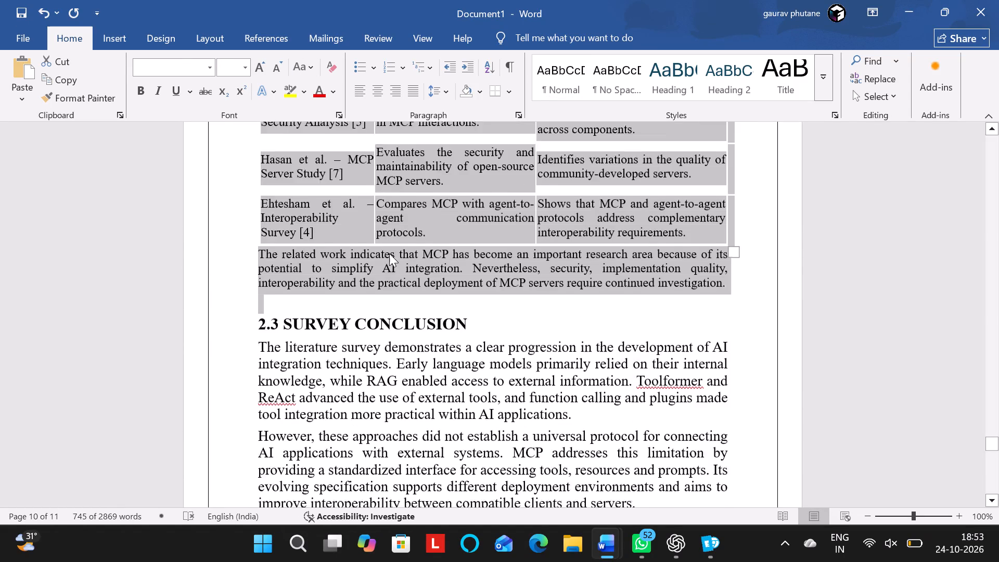
left_click(228, 62)
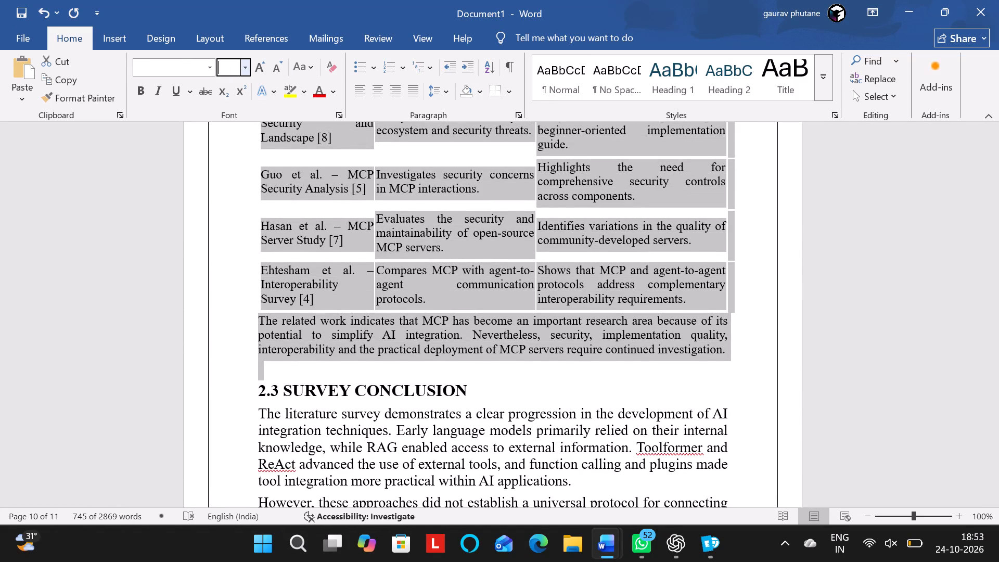
type("12")
key("Return")
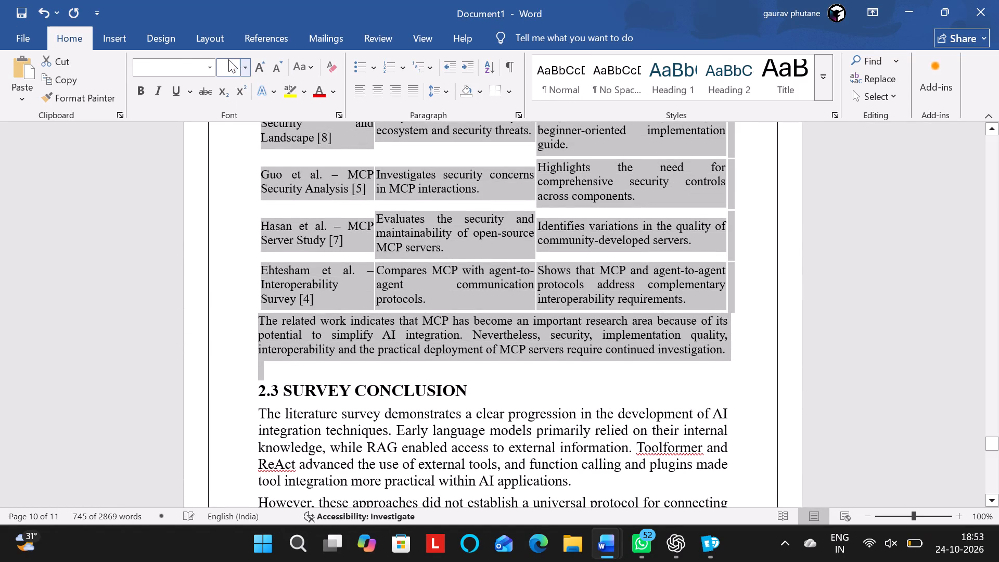
left_click(227, 61)
type("12")
key("Return")
left_click(391, 261)
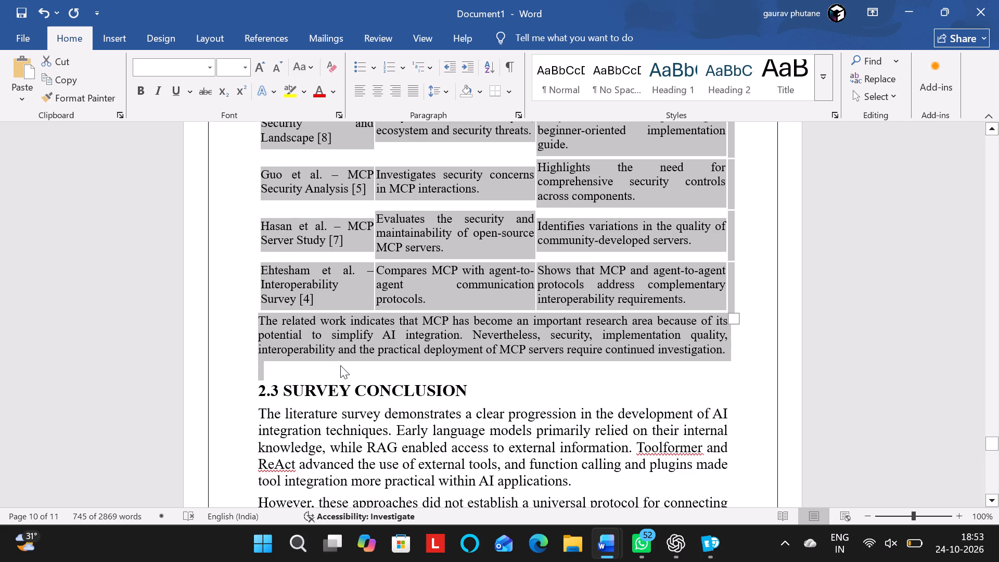
left_click(340, 365)
Set the paragraphs under "2.3 SURVEY CONCLUSION", through "MCP-based applications", to 12 pt.
scroll(340, 365, "down", 1)
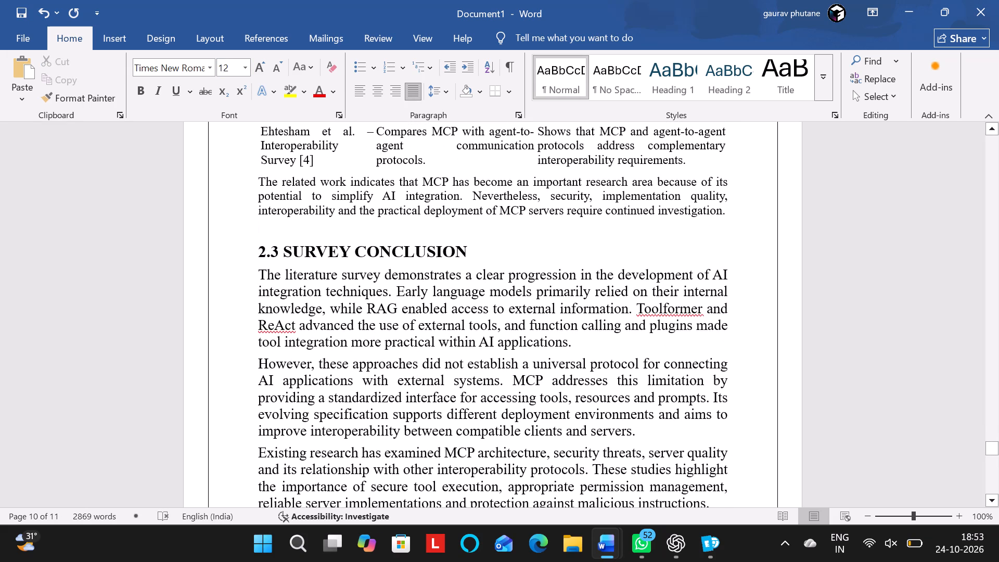
left_click_drag(255, 272, 537, 330)
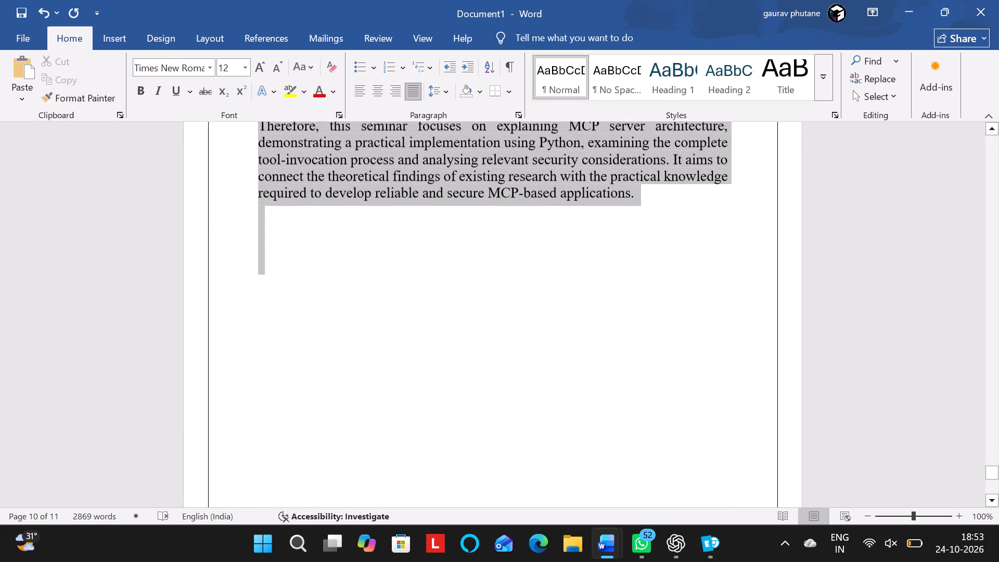
left_click_drag(537, 330, 302, 276)
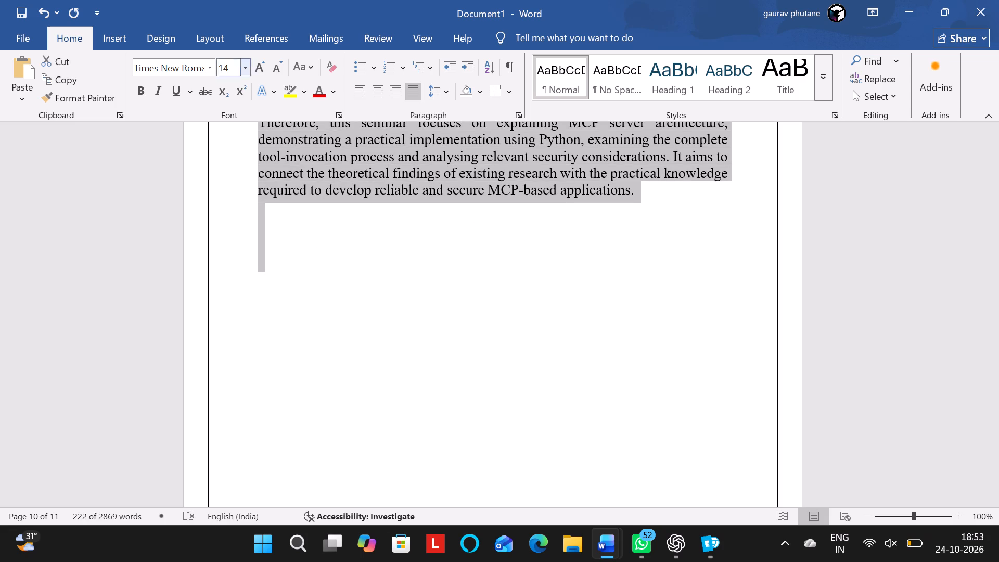
left_click(228, 67)
type("12")
key("Return")
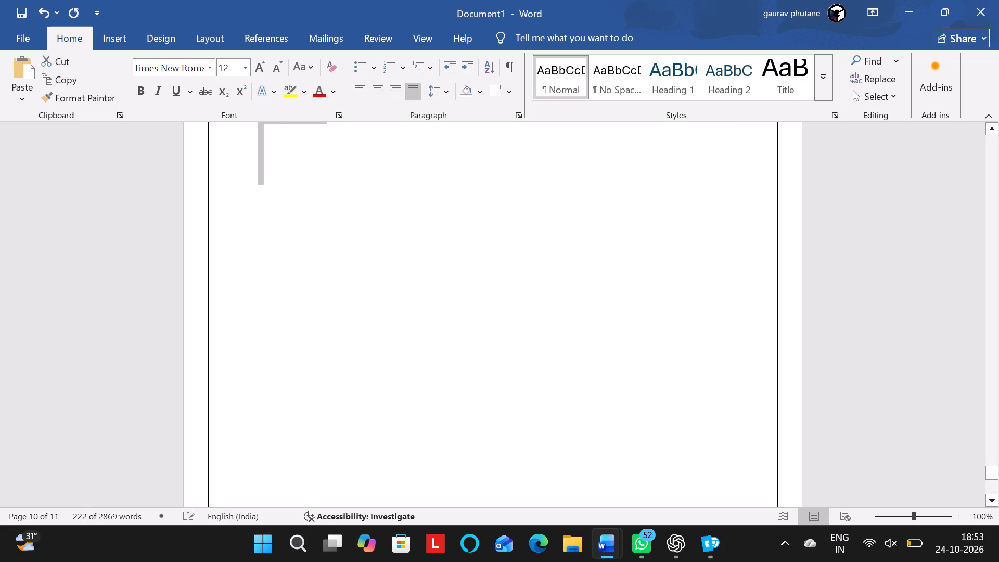
Set the introductory text and the seven numbered objectives under "1.4 OBJECTIVES" in Chapter 1 to 12 pt.
scroll(314, 167, "up", 7)
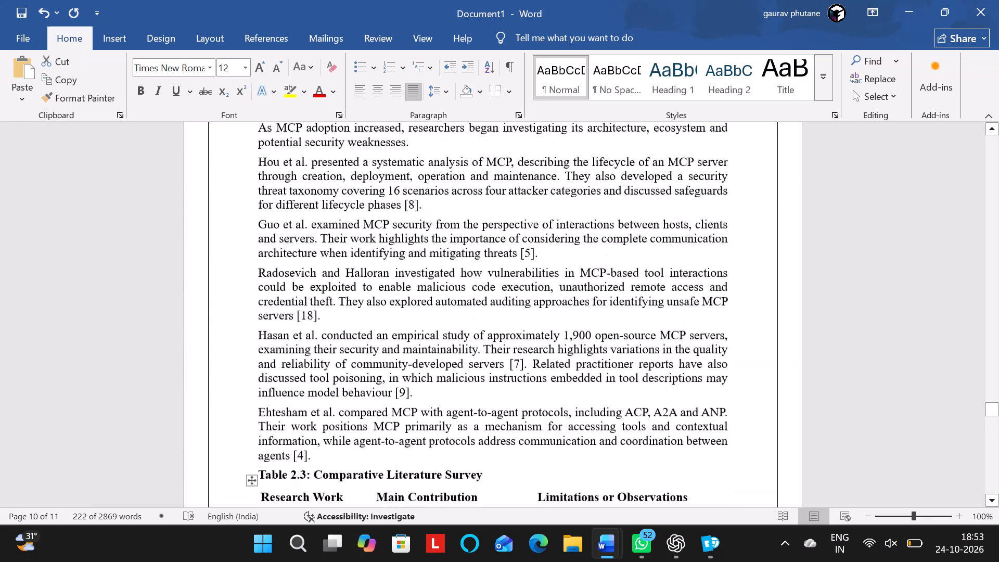
scroll(314, 167, "up", 6)
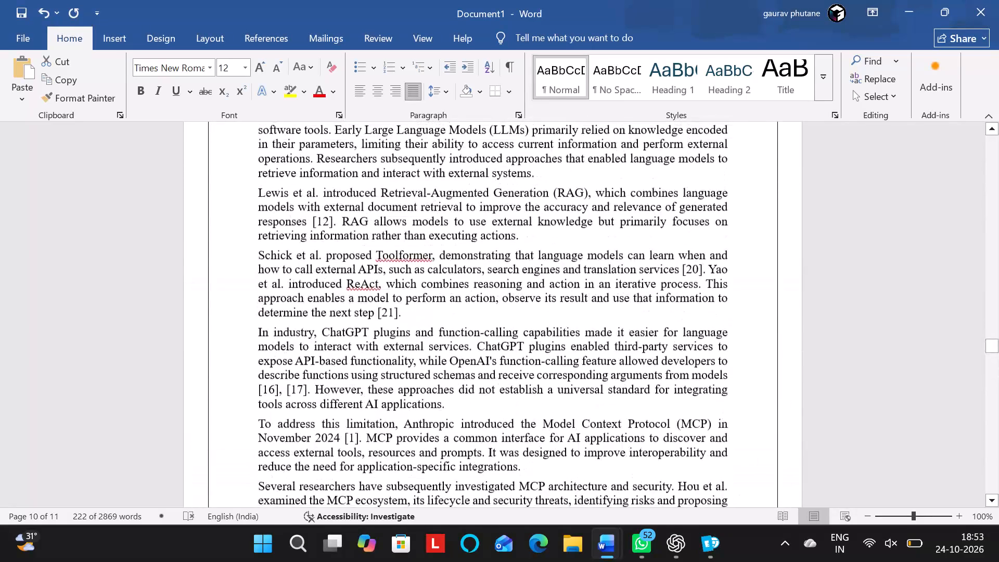
scroll(314, 167, "up", 1)
left_click(568, 334)
scroll(419, 256, "up", 2)
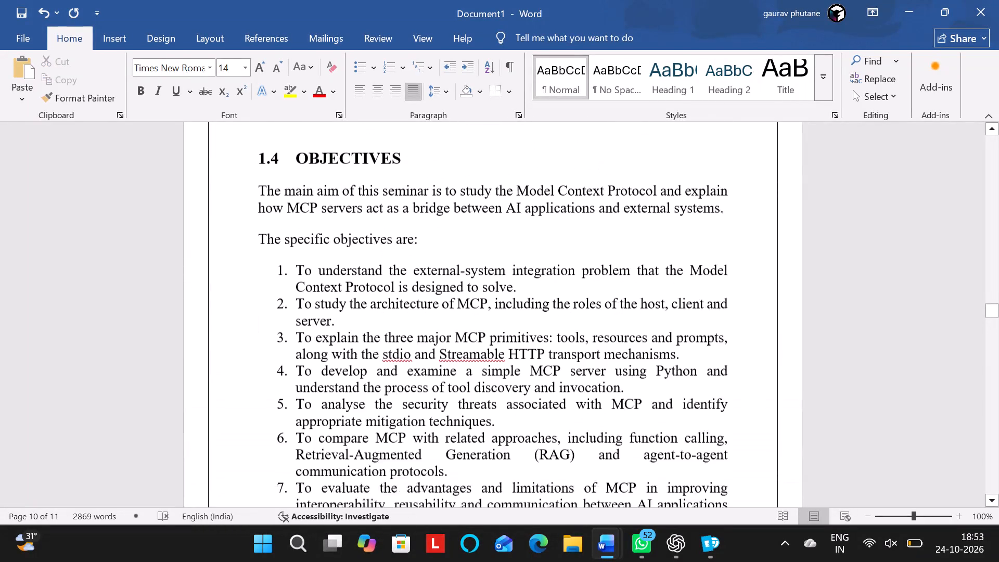
left_click_drag(257, 253, 361, 465)
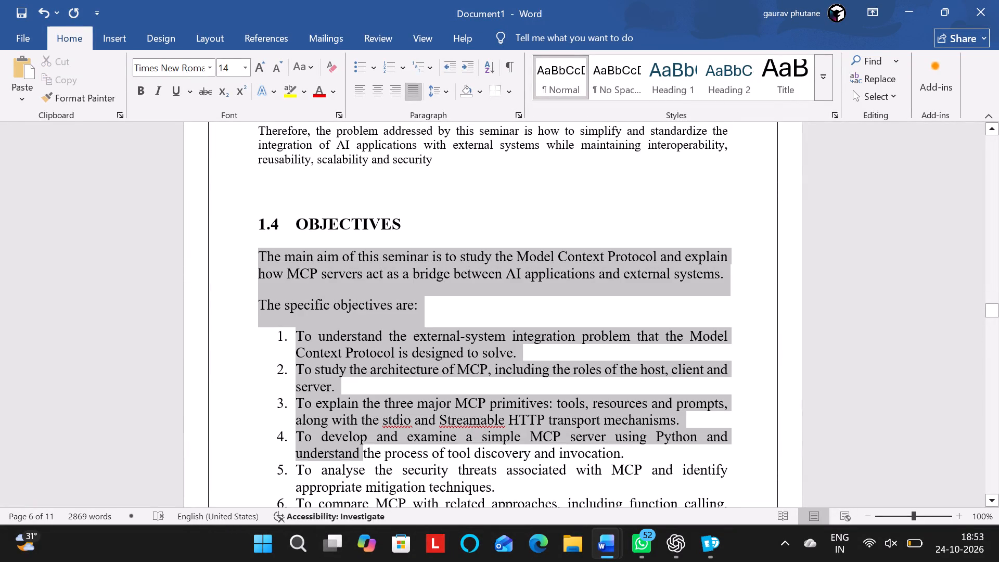
left_click_drag(361, 465, 382, 502)
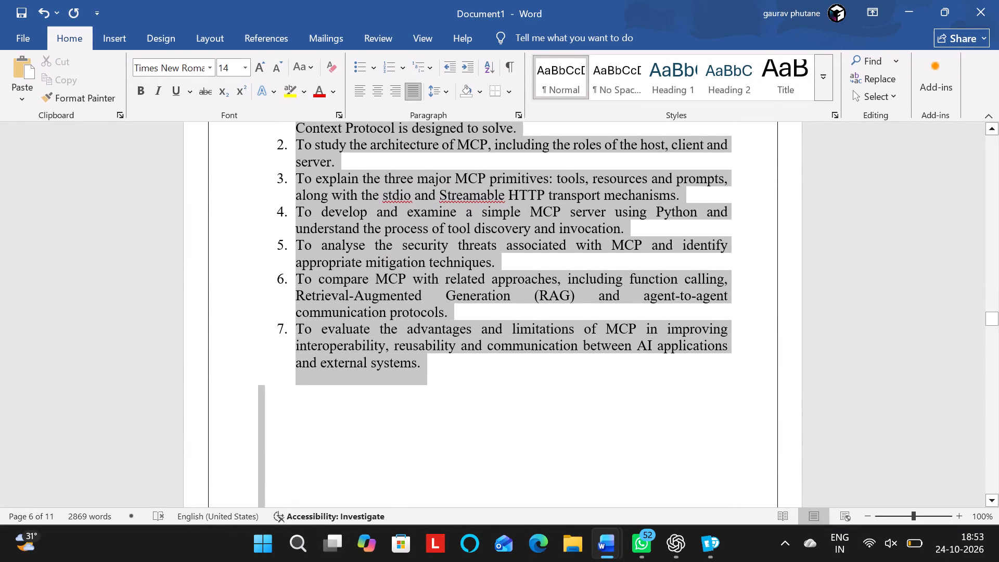
left_click_drag(382, 502, 430, 270)
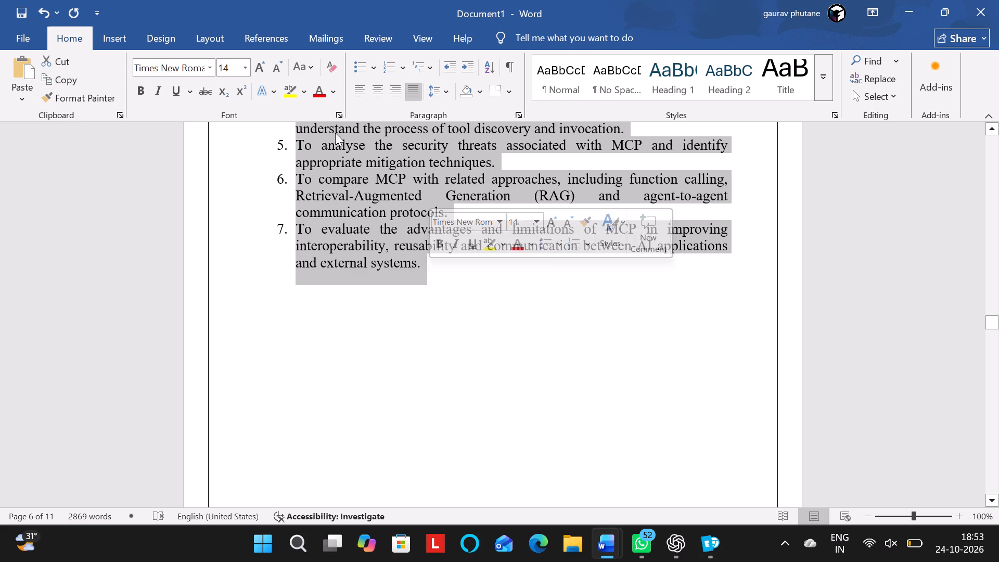
left_click(231, 63)
type("12")
key("Return")
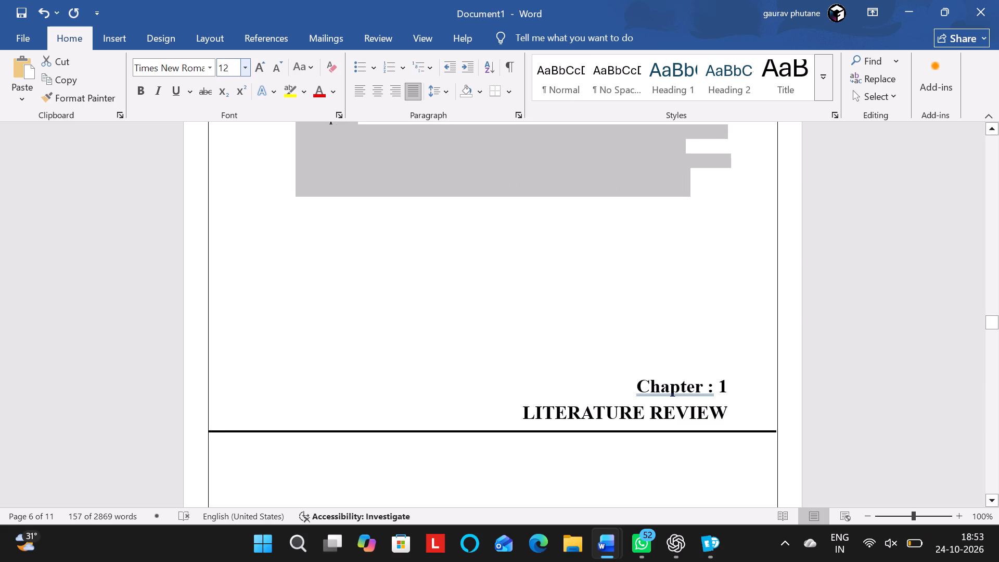
Insert three blank lines below the objectives list to push the "LITERATURE REVIEW" chapter heading onto a new page.
left_click(543, 300)
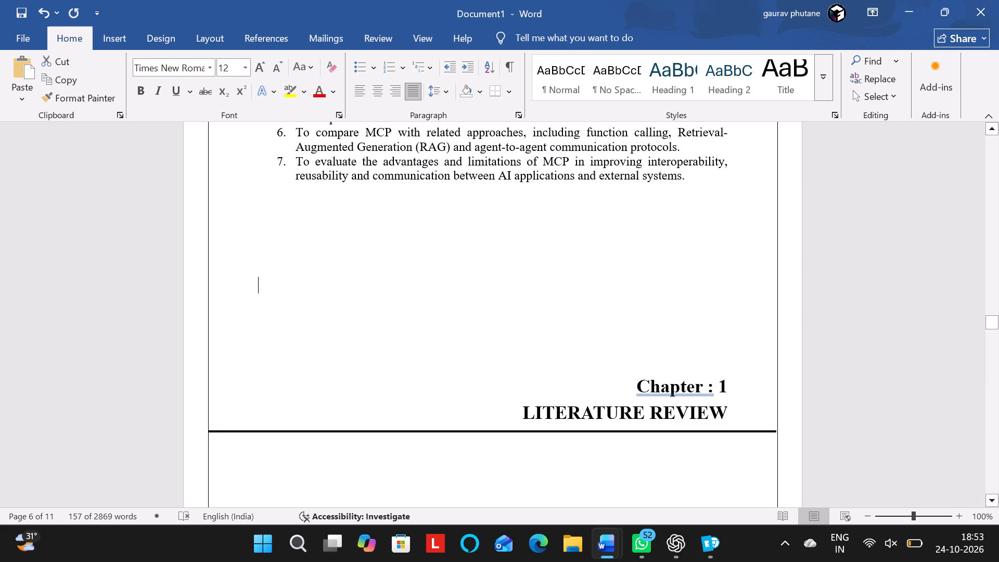
key("Return")
key("Return")
key("Return")
scroll(543, 300, "down", 1)
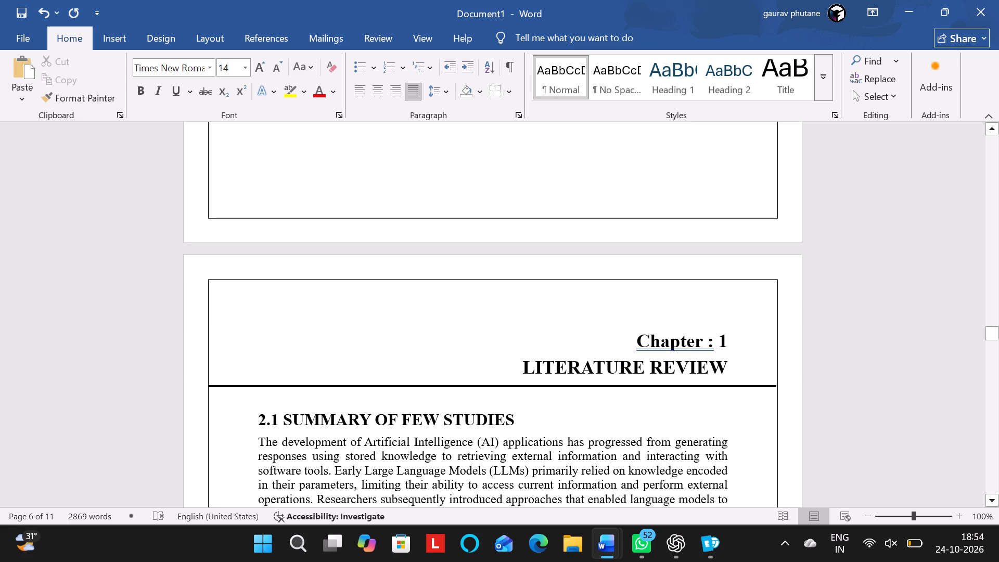
scroll(616, 313, "up", 3)
scroll(616, 313, "down", 1)
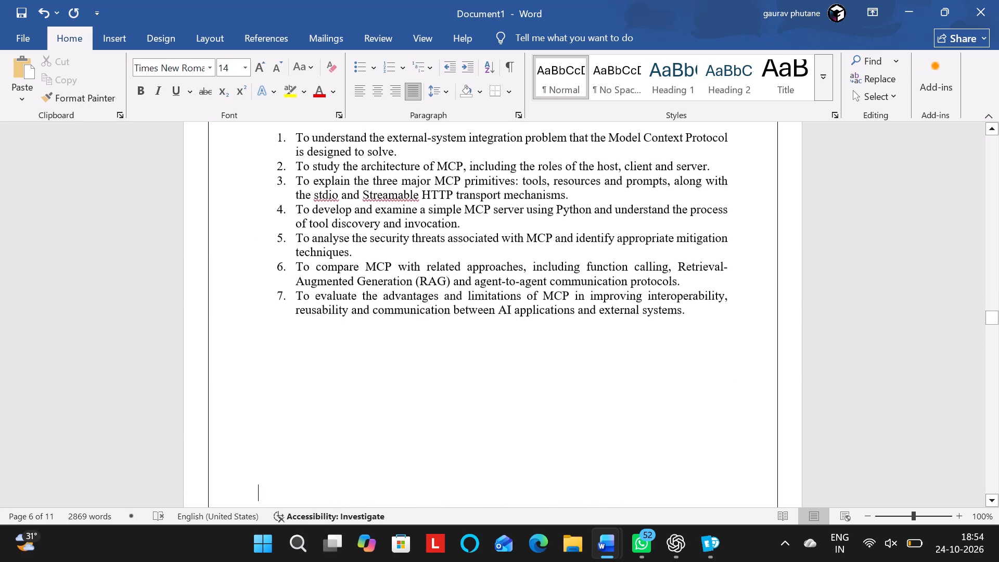
Change the chapter number above the "LITERATURE REVIEW" title to 2.
scroll(616, 313, "down", 2)
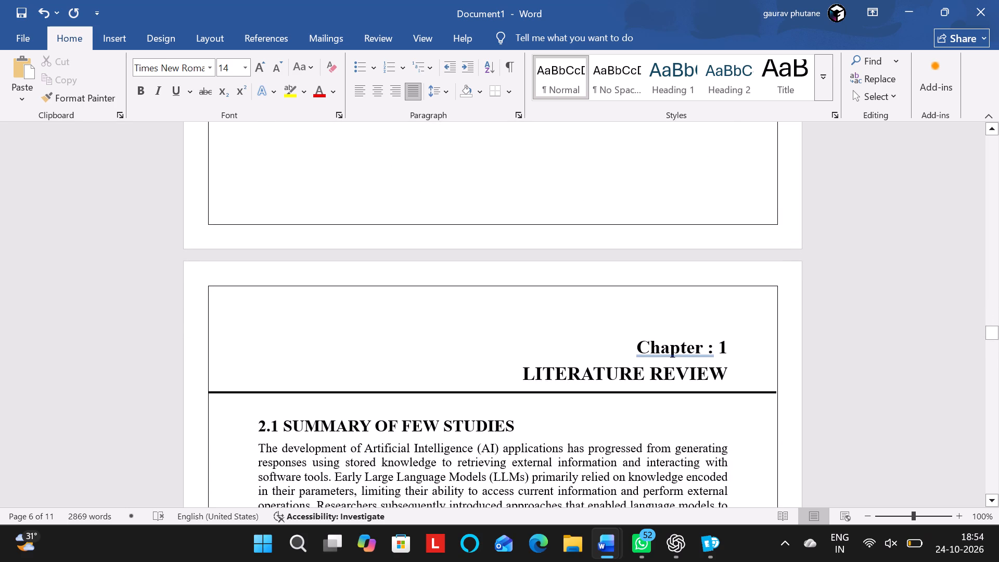
left_click(726, 351)
key("BackSpace")
key("2")
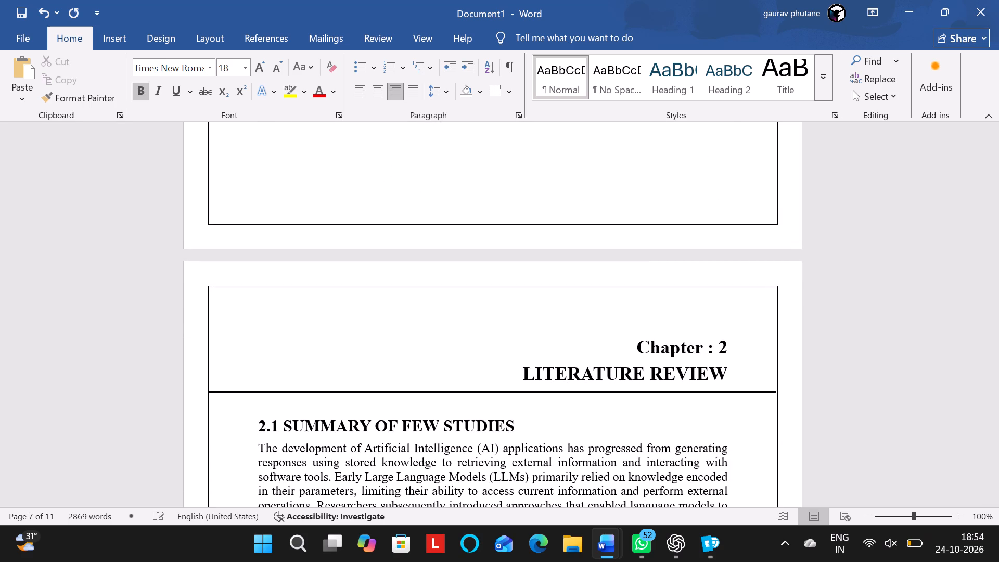
Check the line spacing of the last "Problem Statement" paragraph and the introductory paragraph under "1.4 OBJECTIVES".
scroll(726, 351, "up", 2)
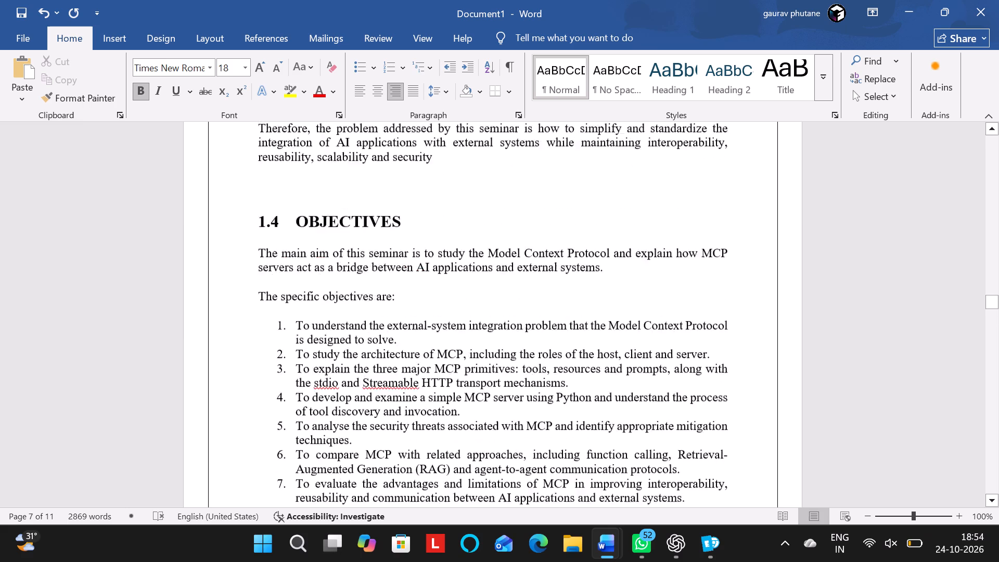
scroll(726, 351, "up", 1)
scroll(726, 351, "down", 1)
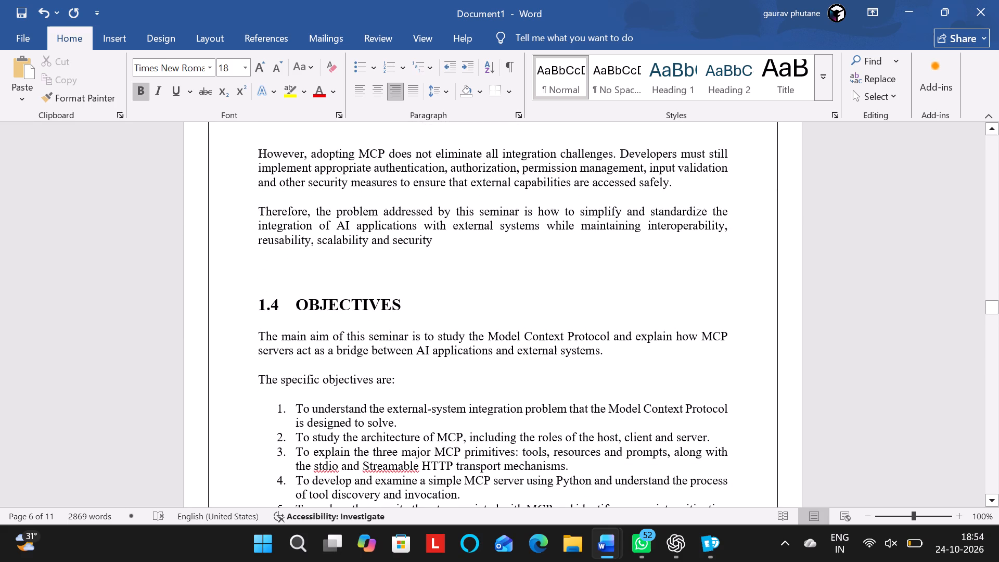
left_click(381, 228)
left_click(454, 98)
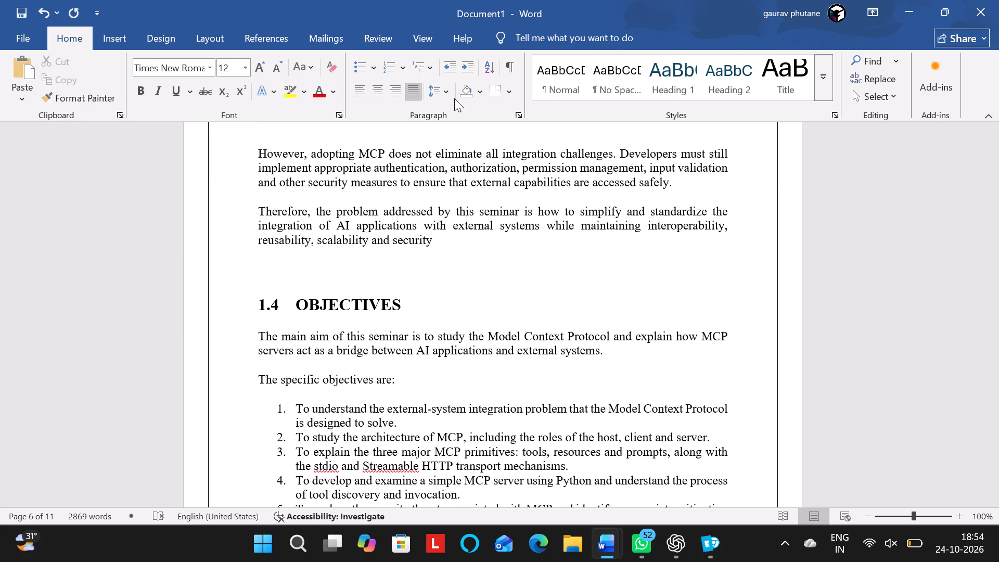
left_click(445, 87)
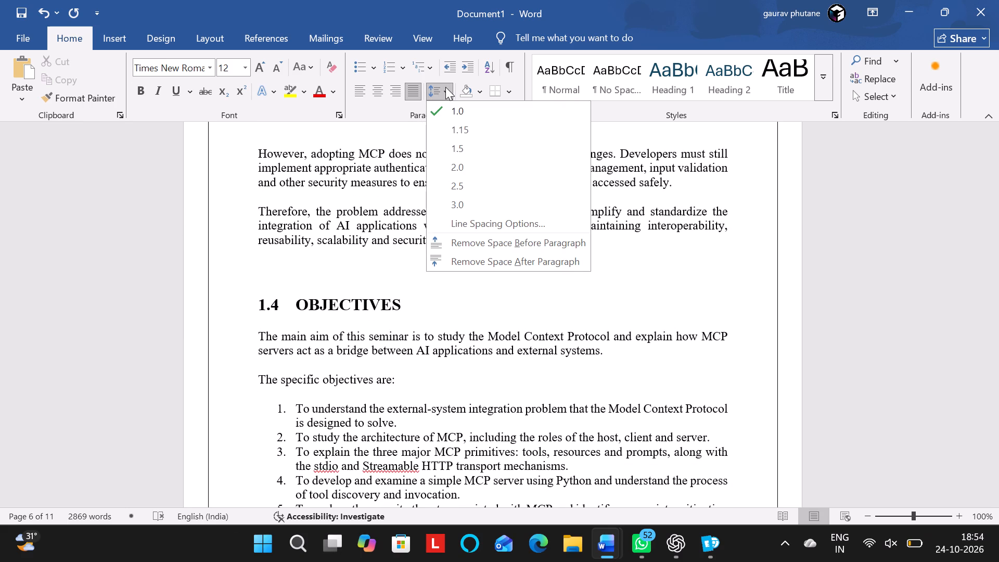
left_click(345, 346)
left_click(345, 346)
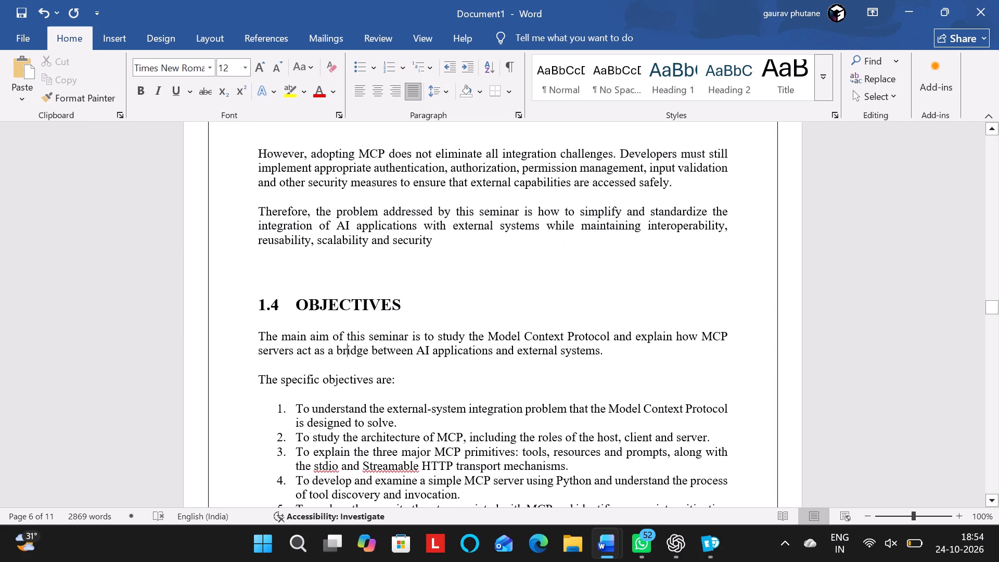
left_click(436, 85)
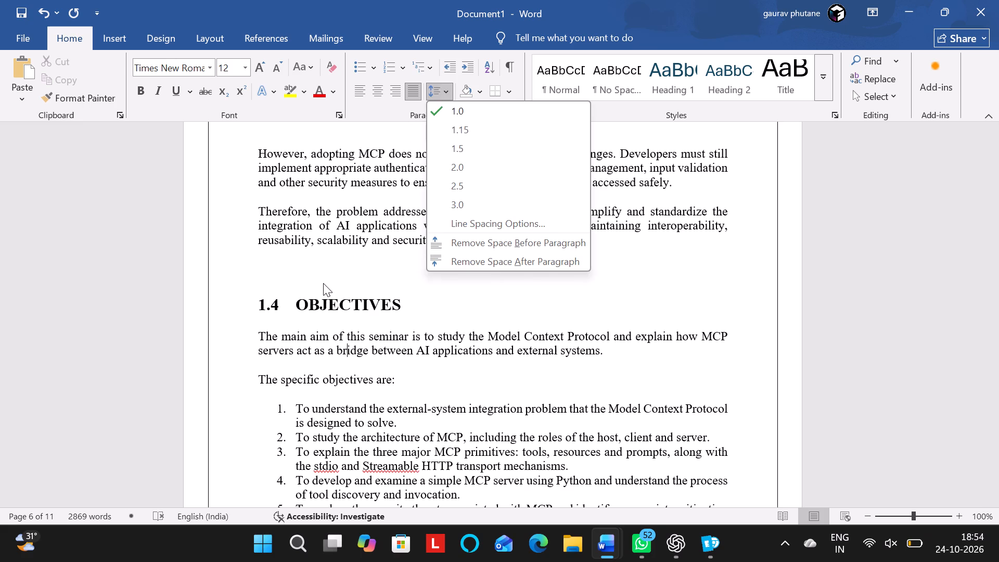
left_click(323, 283)
Check the line spacing of the first paragraph under "1.1 Introduction" in Chapter 1.
scroll(470, 250, "up", 4)
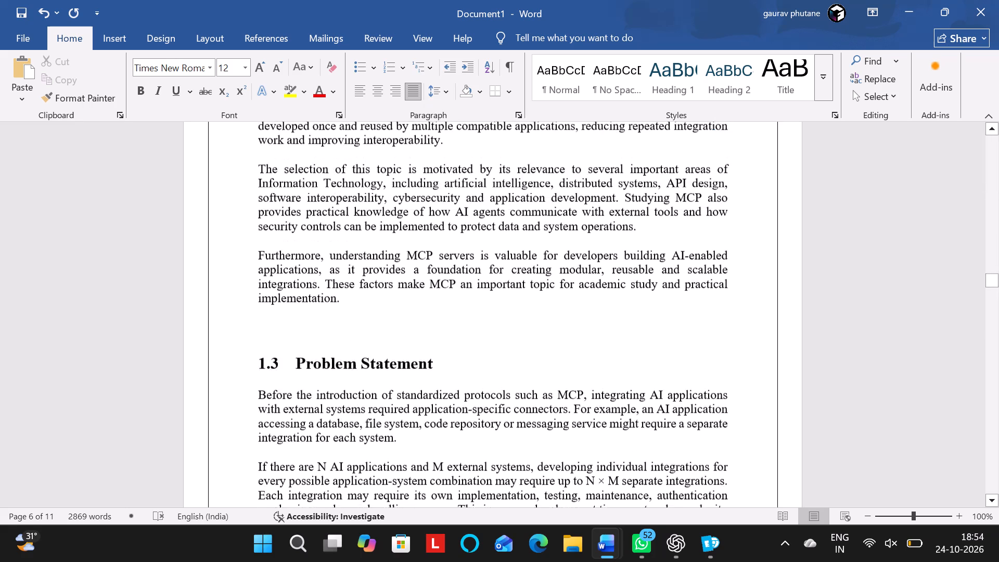
scroll(470, 250, "up", 3)
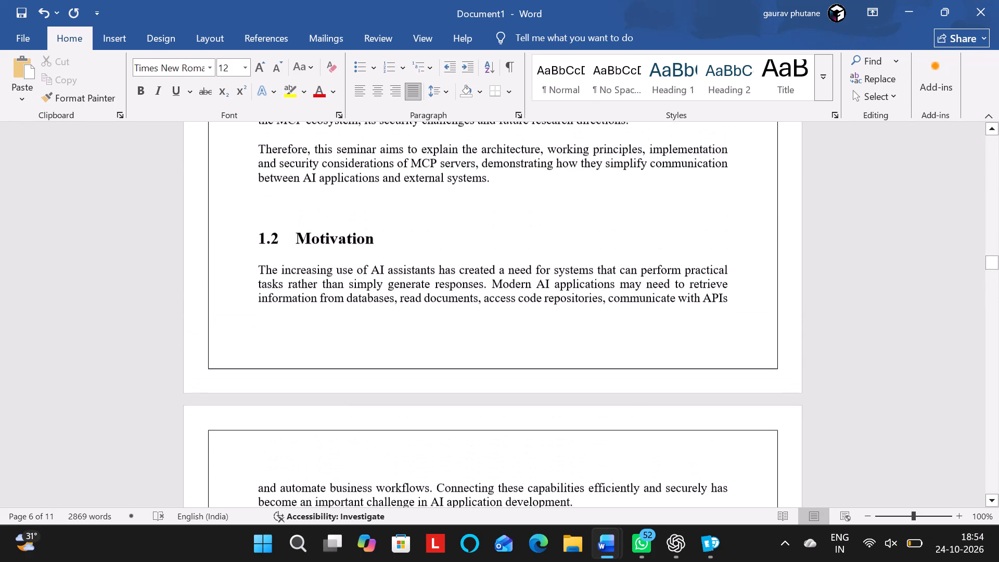
scroll(405, 266, "up", 2)
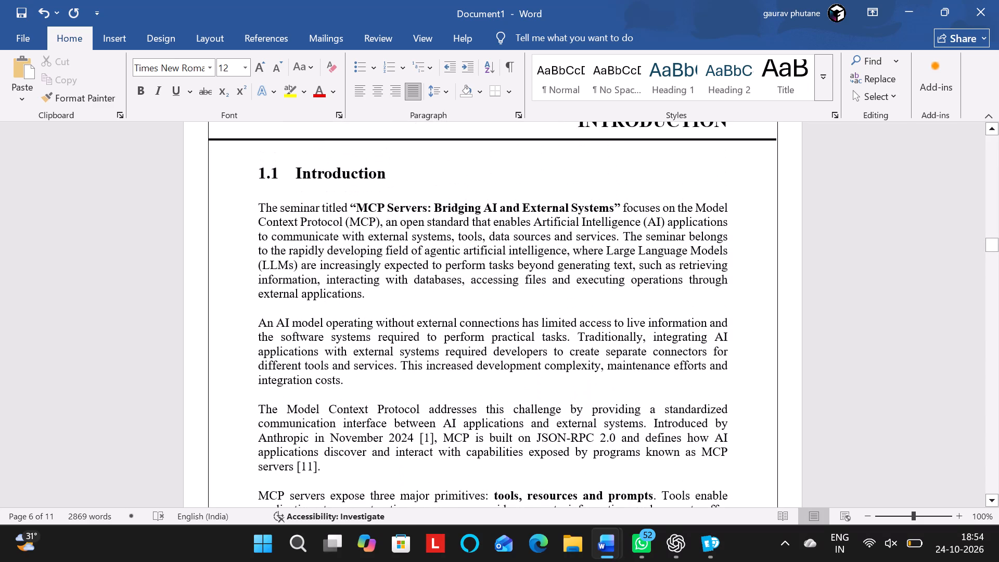
left_click(369, 250)
left_click(440, 88)
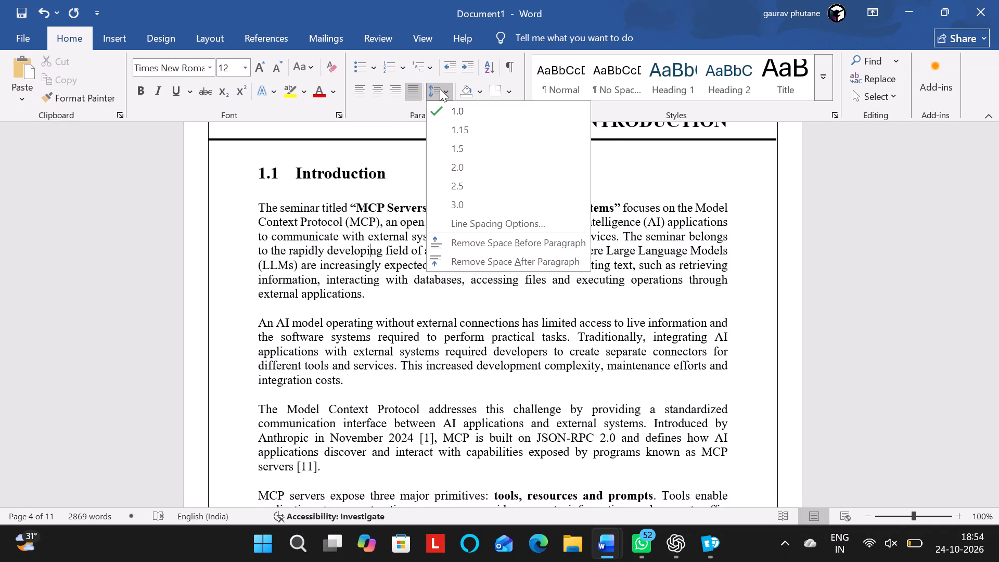
left_click(366, 261)
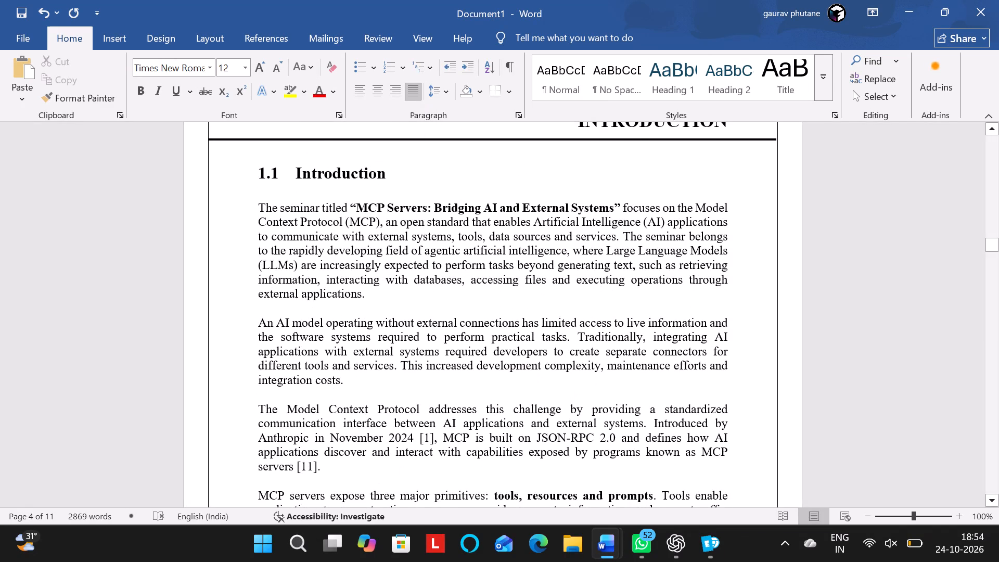
Review the page layout of Chapter 1 at 80% zoom, from "1.1 Introduction" through the numbered objectives.
scroll(366, 261, "down", 1, "ctrl")
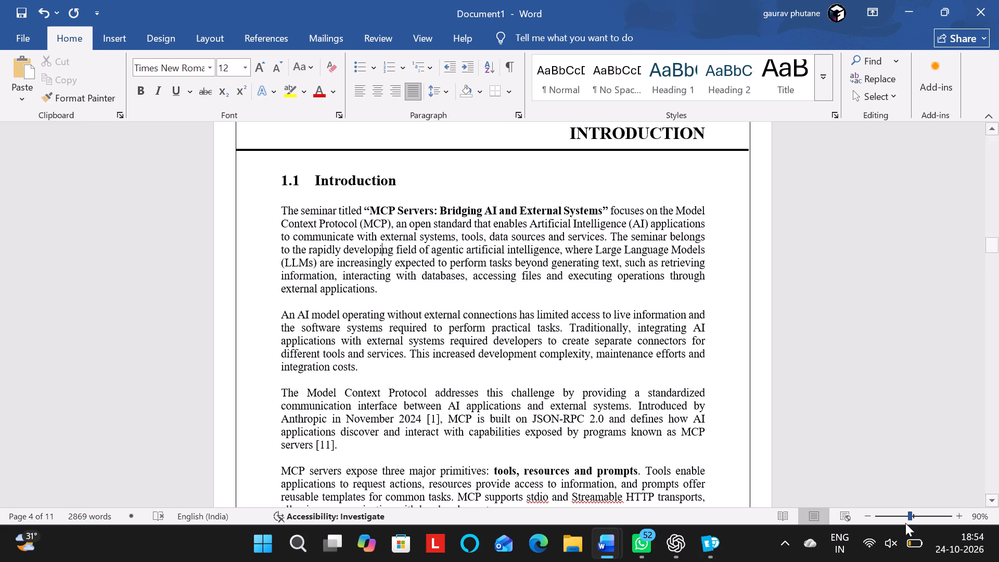
left_click(874, 515)
scroll(654, 331, "down", 1)
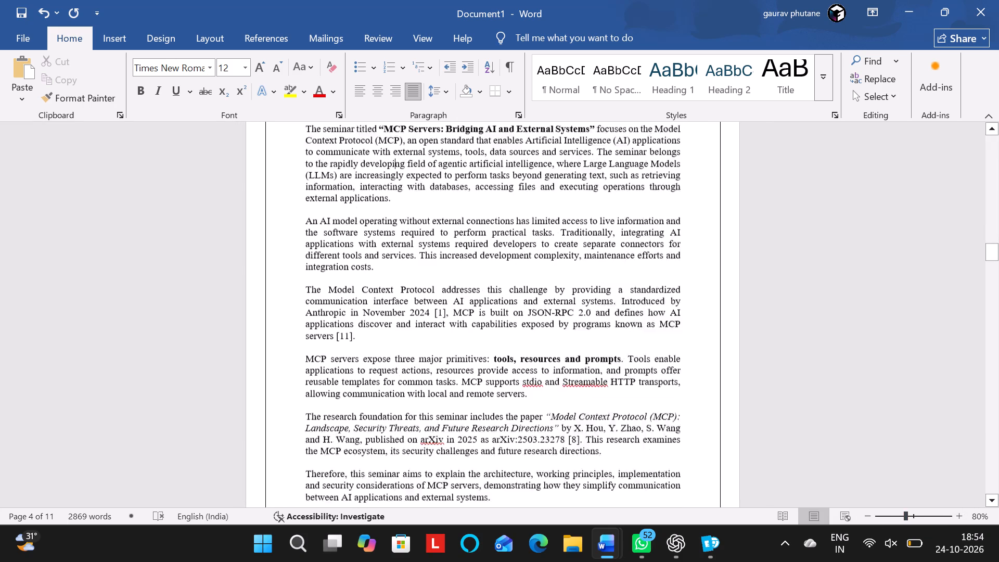
scroll(654, 331, "down", 4)
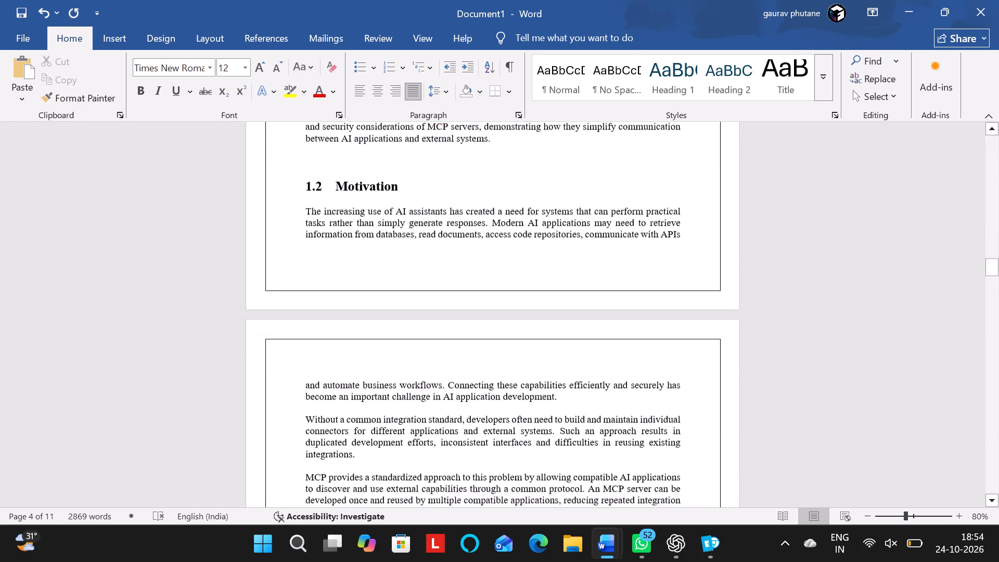
scroll(654, 331, "down", 3)
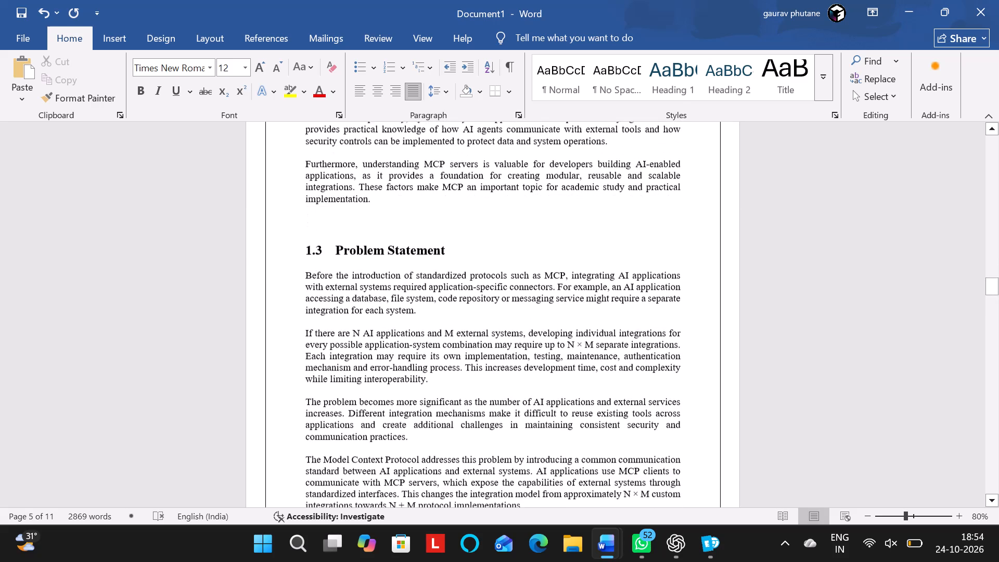
scroll(654, 331, "down", 3)
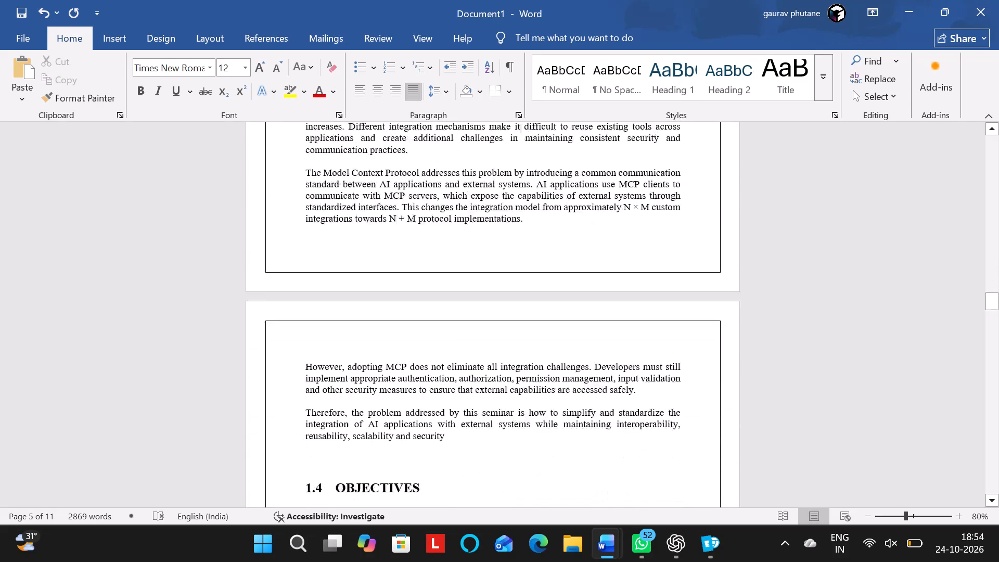
scroll(654, 331, "down", 2)
scroll(357, 270, "down", 2)
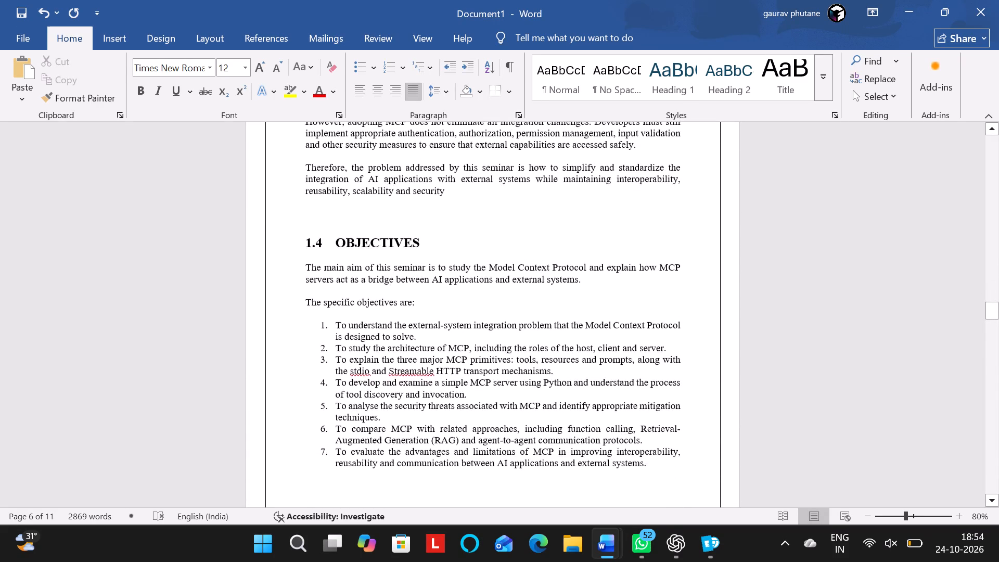
Check the line spacing of the third paragraph under "2.1 SUMMARY OF FEW STUDIES" in Chapter 2.
scroll(357, 270, "down", 2)
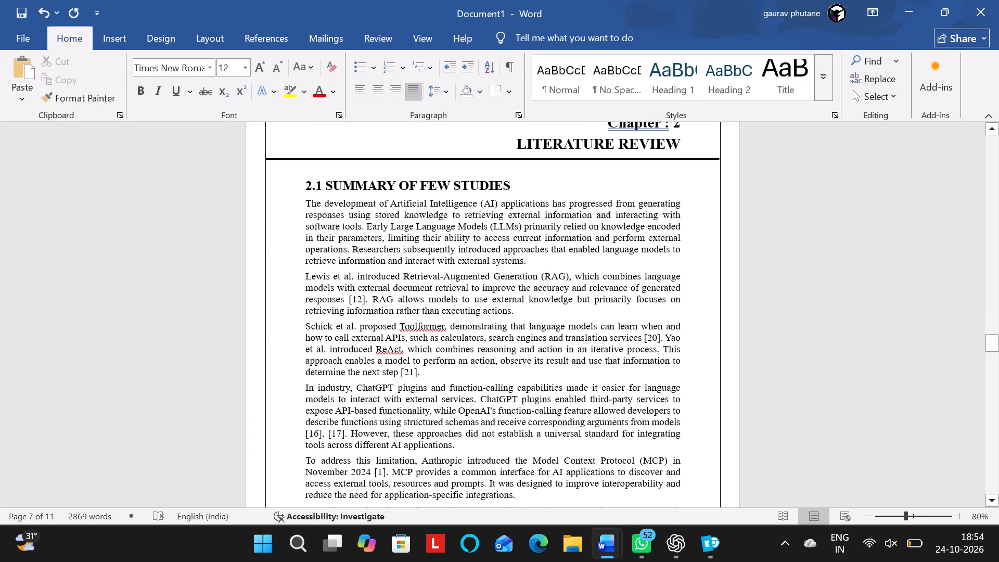
scroll(357, 270, "down", 1)
left_click(401, 280)
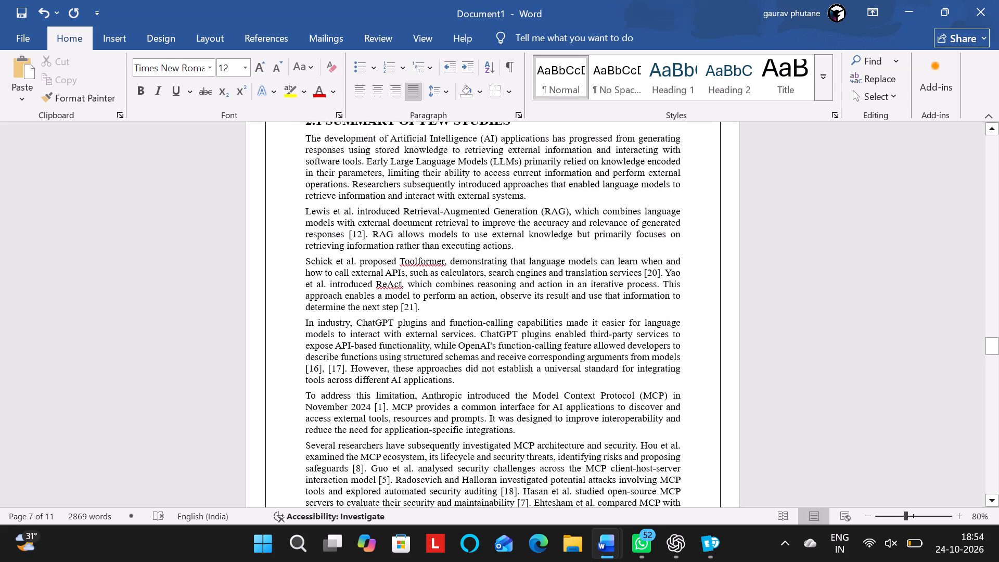
left_click(441, 93)
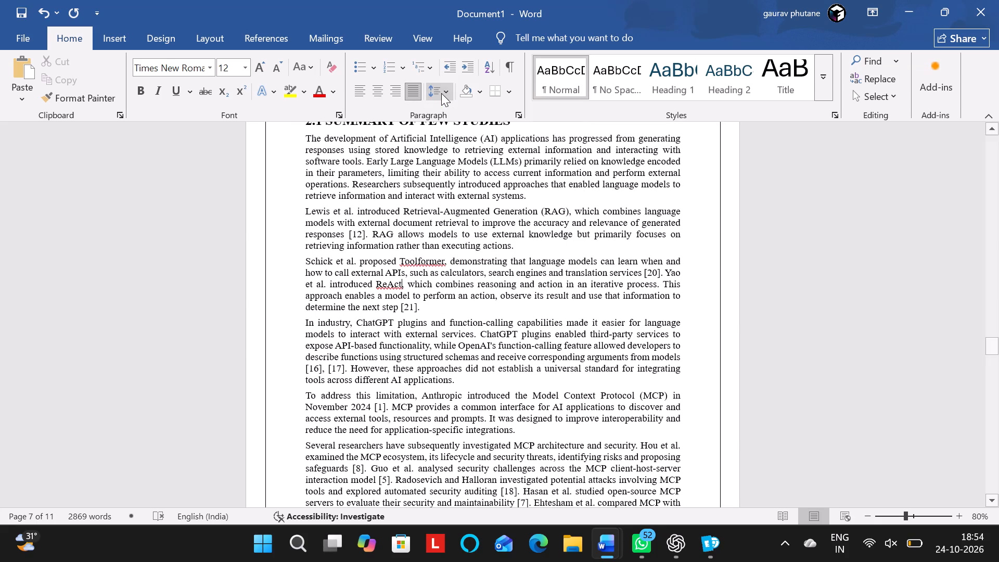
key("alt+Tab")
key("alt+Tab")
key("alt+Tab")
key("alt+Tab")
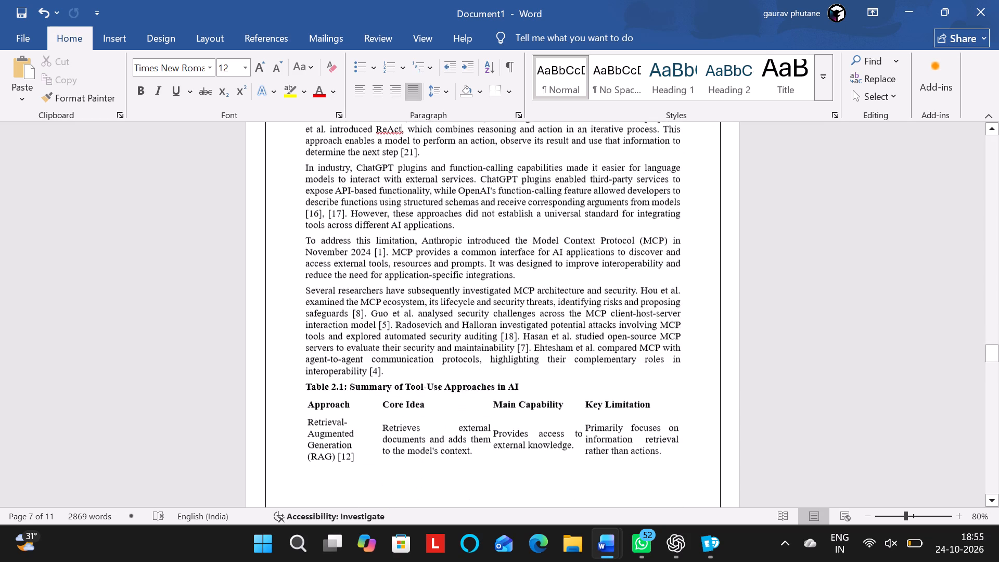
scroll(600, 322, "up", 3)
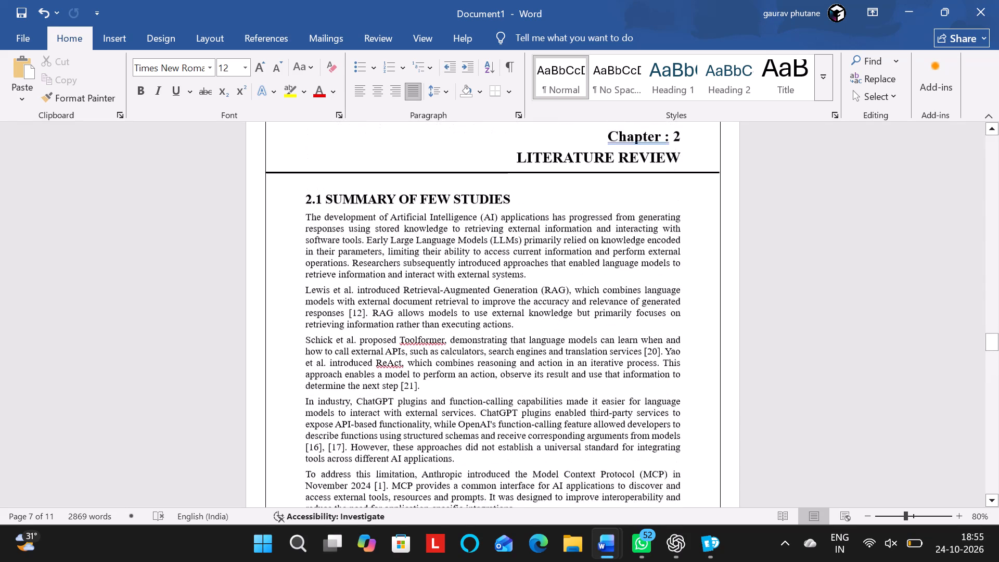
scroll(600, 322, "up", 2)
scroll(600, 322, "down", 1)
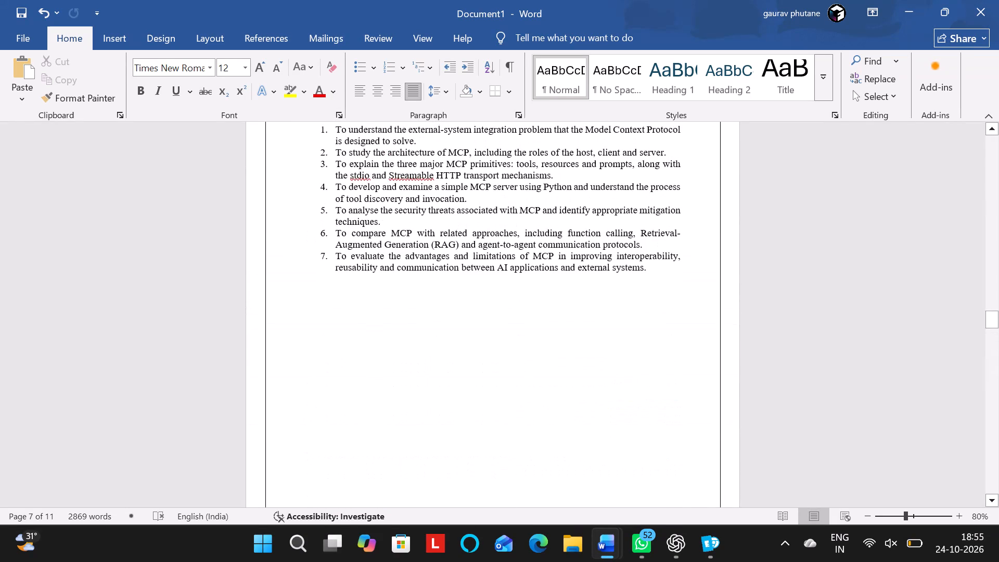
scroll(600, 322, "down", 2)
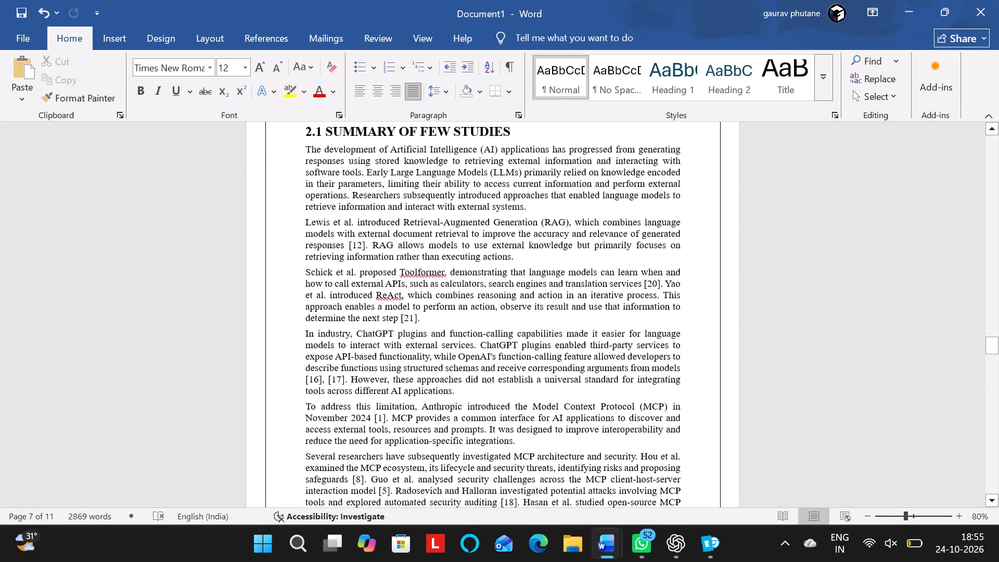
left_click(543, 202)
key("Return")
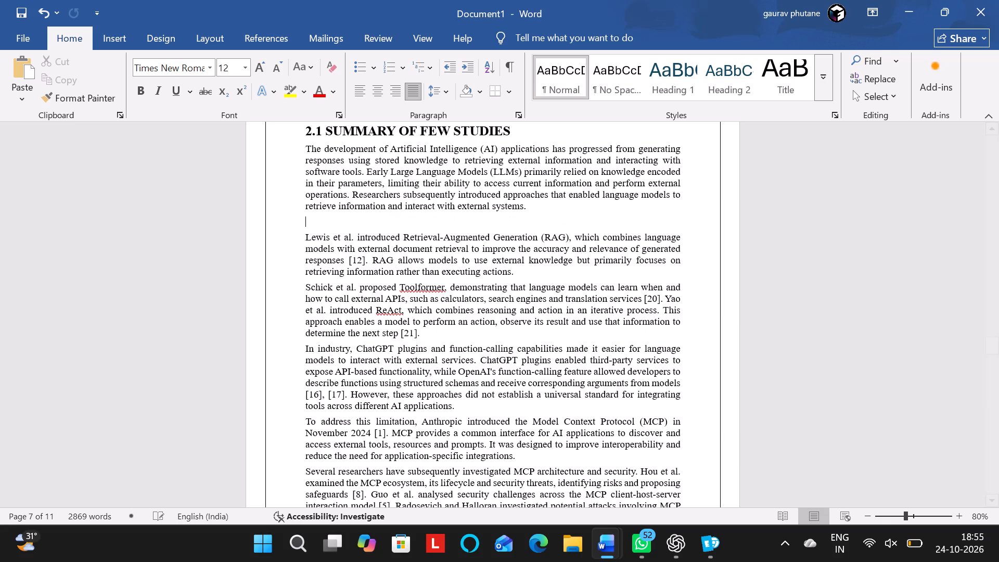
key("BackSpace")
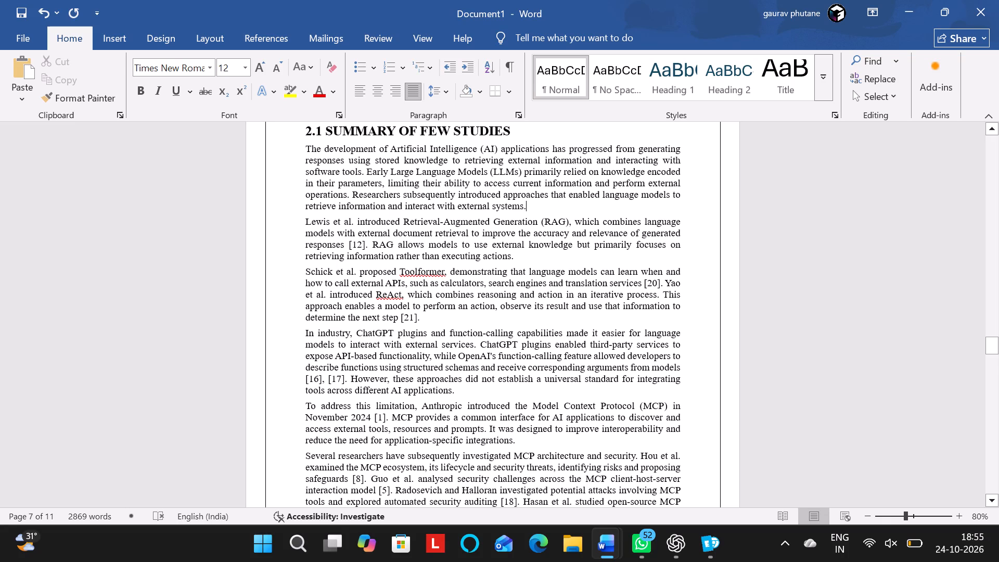
Apply the plain grid table style with borders around every cell to Table 2.1, Summary of Tool-Use Approaches in AI.
scroll(516, 279, "down", 2)
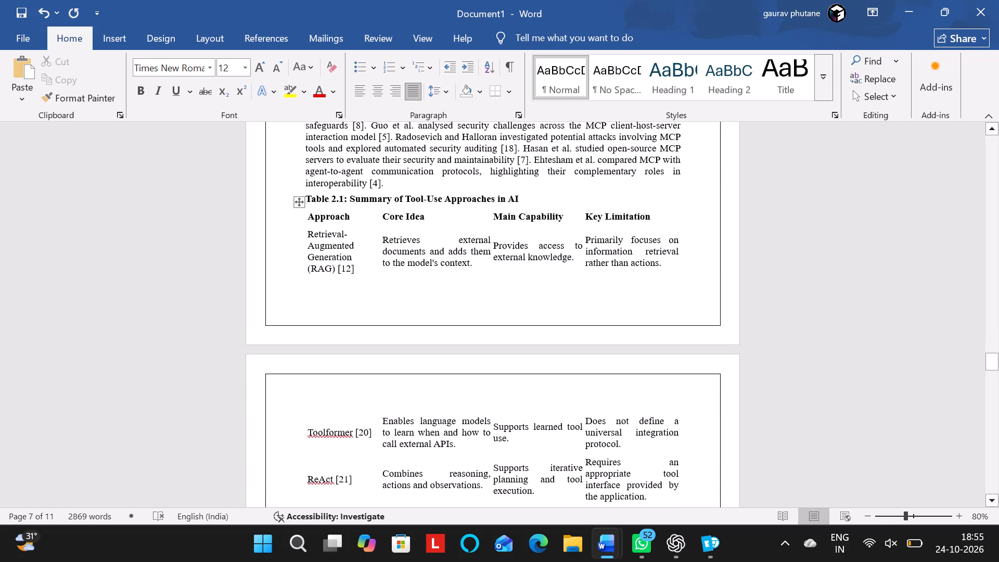
scroll(516, 279, "down", 2)
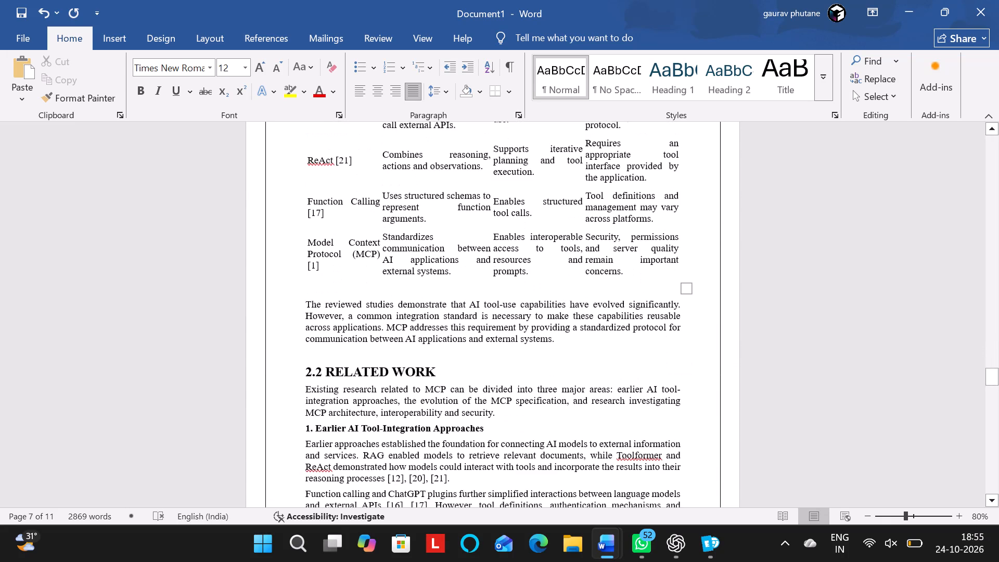
scroll(516, 279, "down", 1)
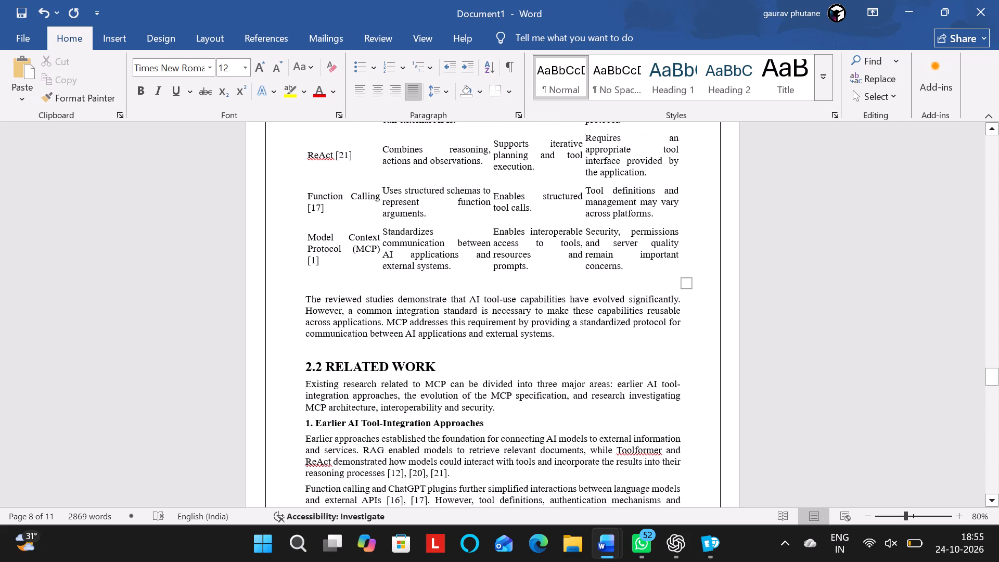
scroll(516, 279, "up", 2)
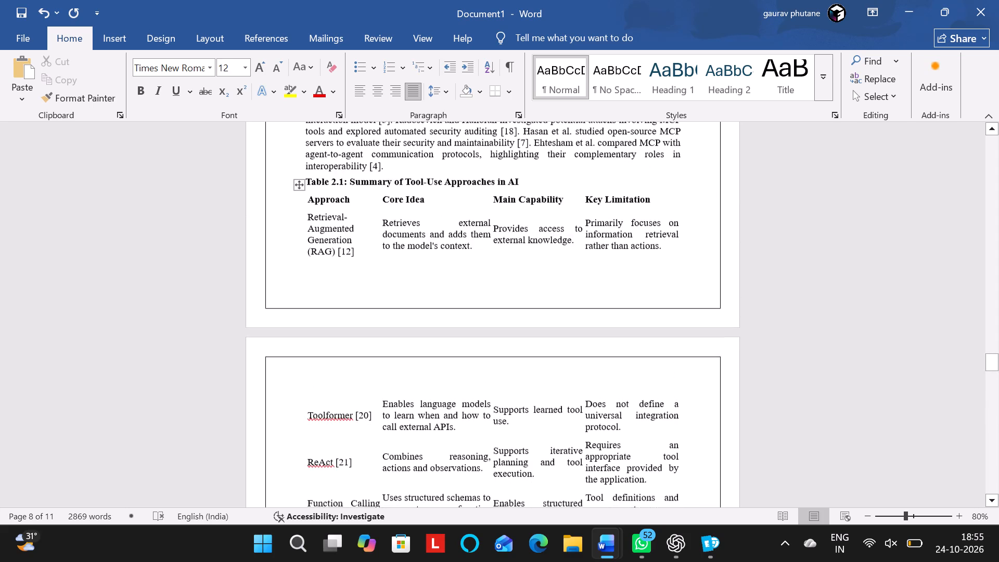
left_click(316, 190)
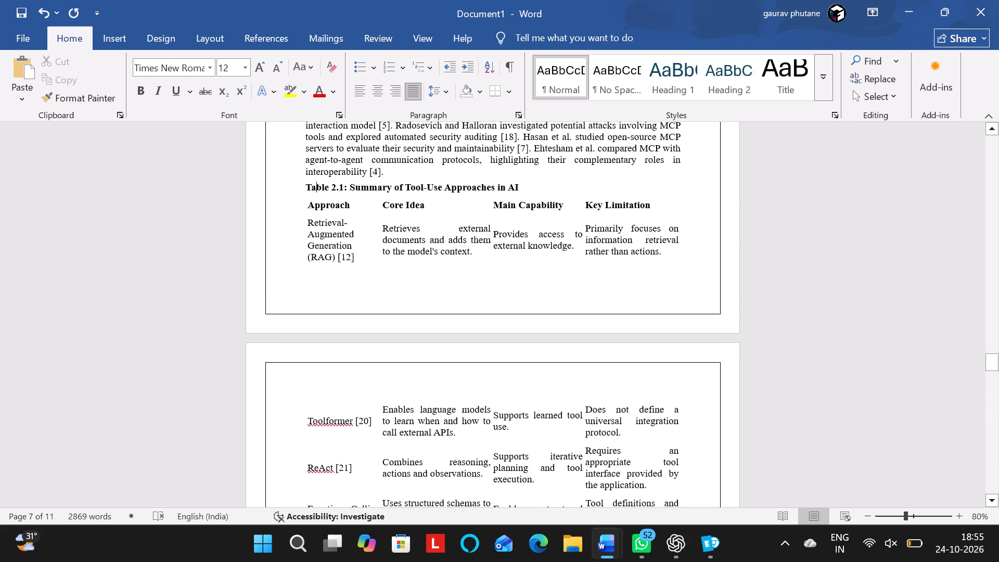
left_click(364, 232)
left_click(507, 38)
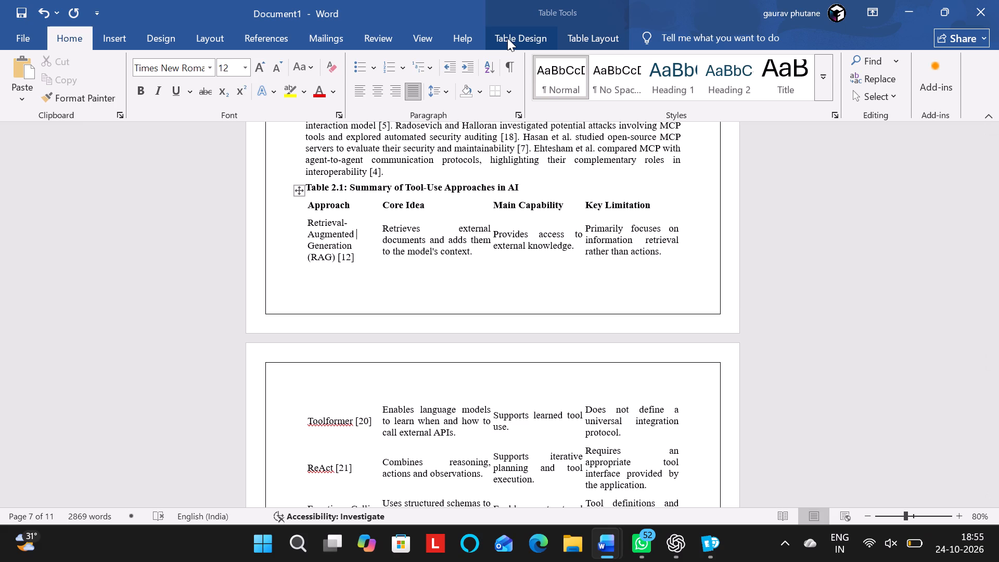
left_click(215, 70)
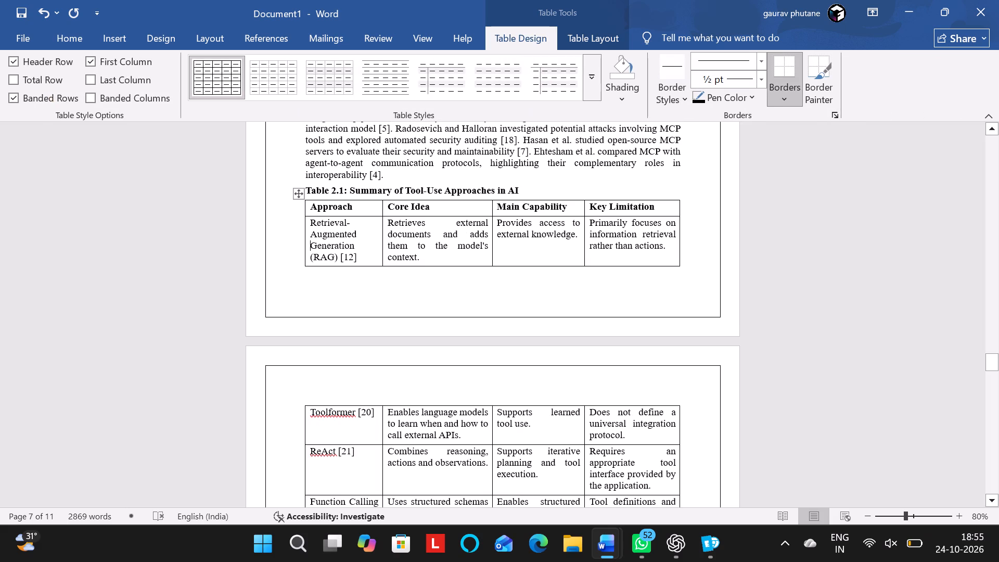
Apply the same bordered grid style to the whole of Table 2.2, Major Revisions of the MCP Specification.
scroll(761, 224, "down", 2)
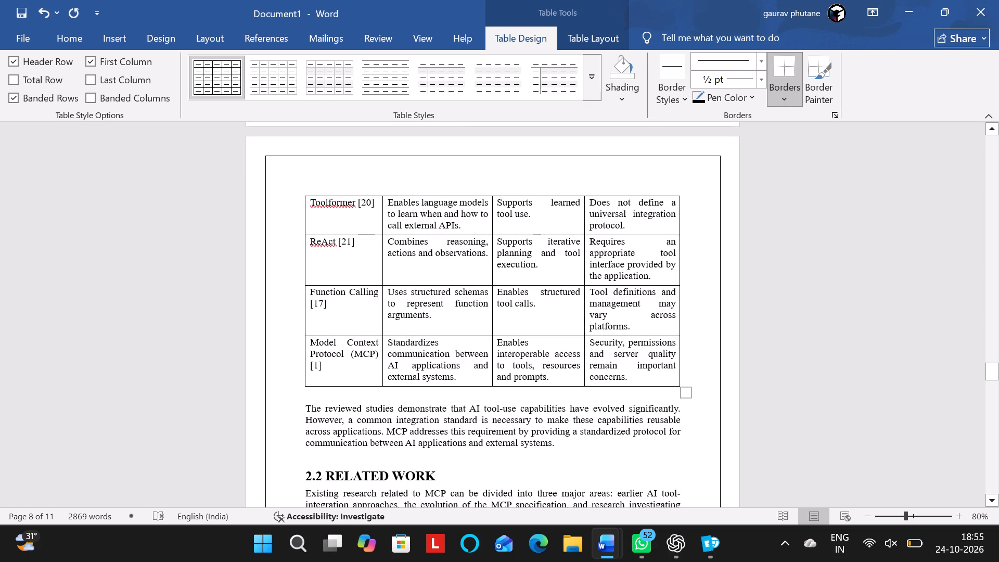
scroll(761, 224, "down", 1)
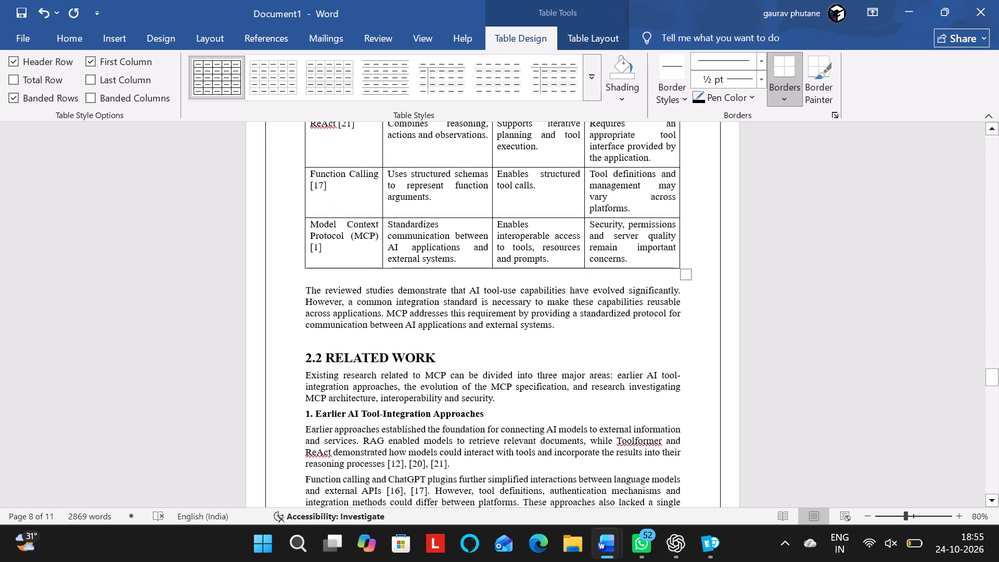
scroll(761, 224, "down", 3)
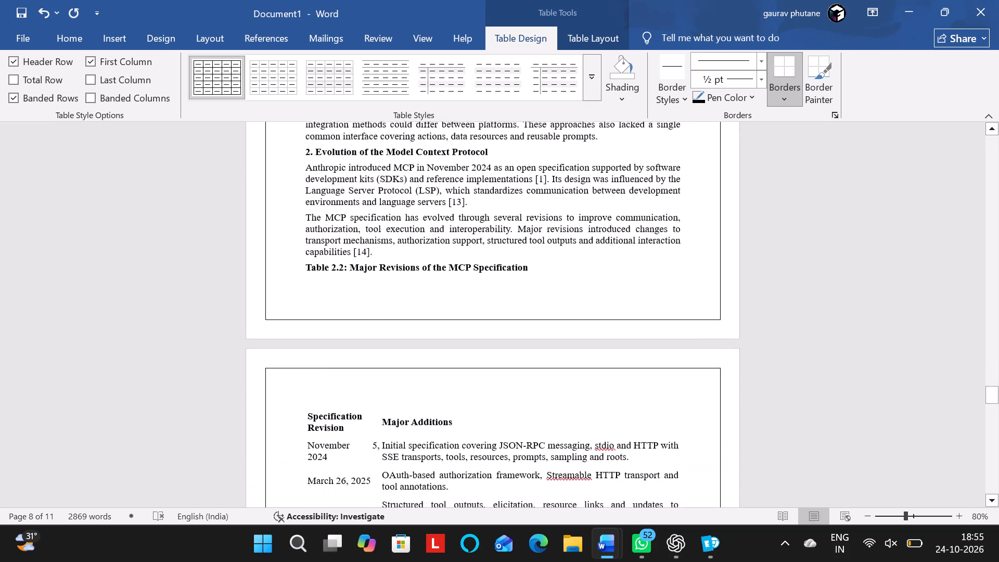
scroll(761, 224, "down", 1)
left_click(340, 295)
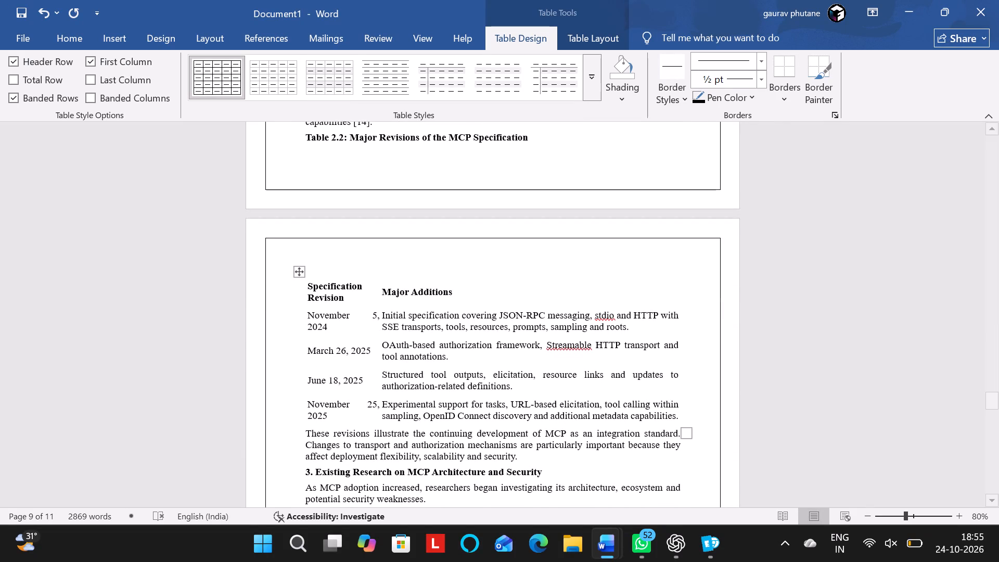
left_click(296, 271)
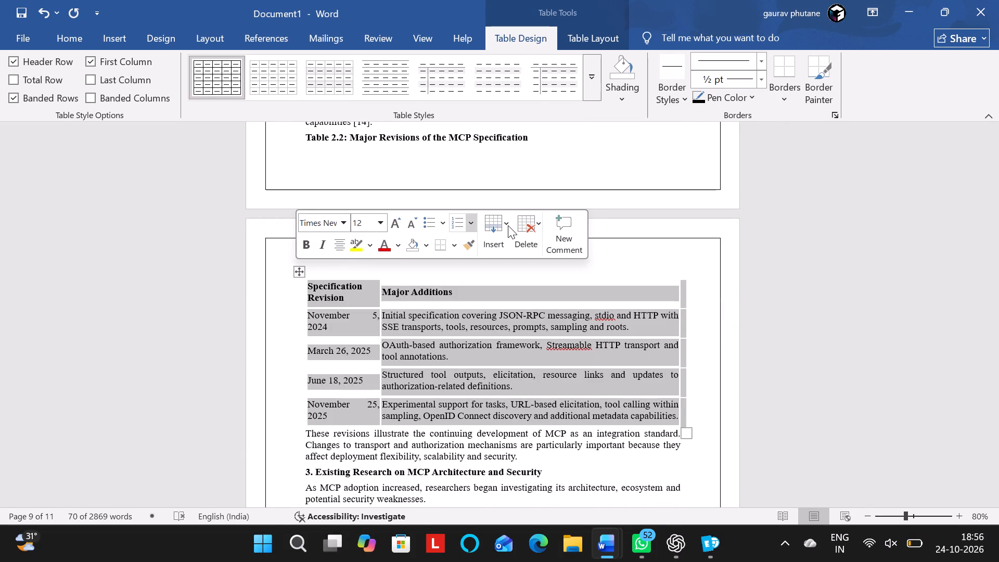
left_click(234, 72)
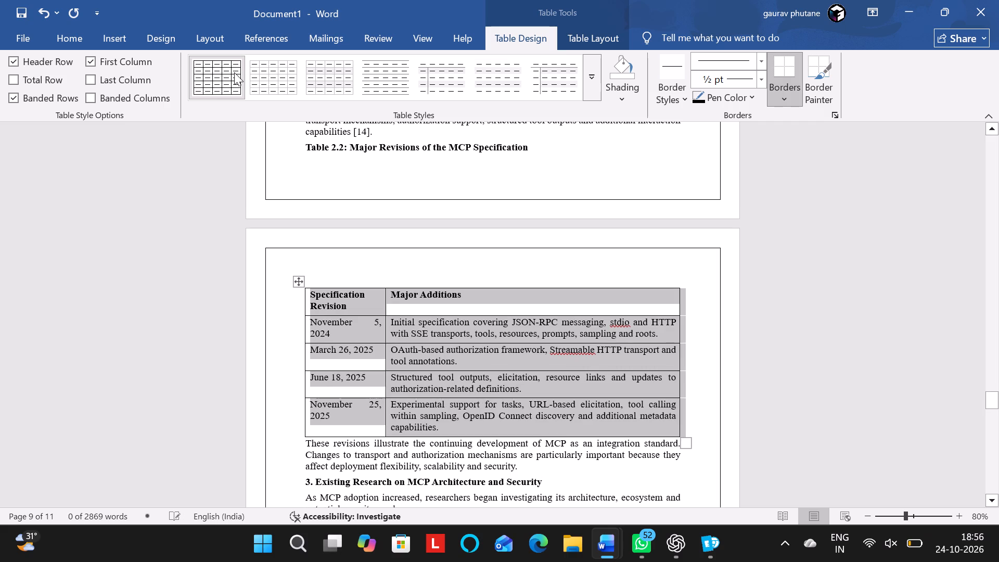
Apply the bordered grid style to Table 2.3, Comparative Literature Survey, and check the remaining pages of Chapter 2.
left_click(556, 281)
scroll(556, 281, "up", 1)
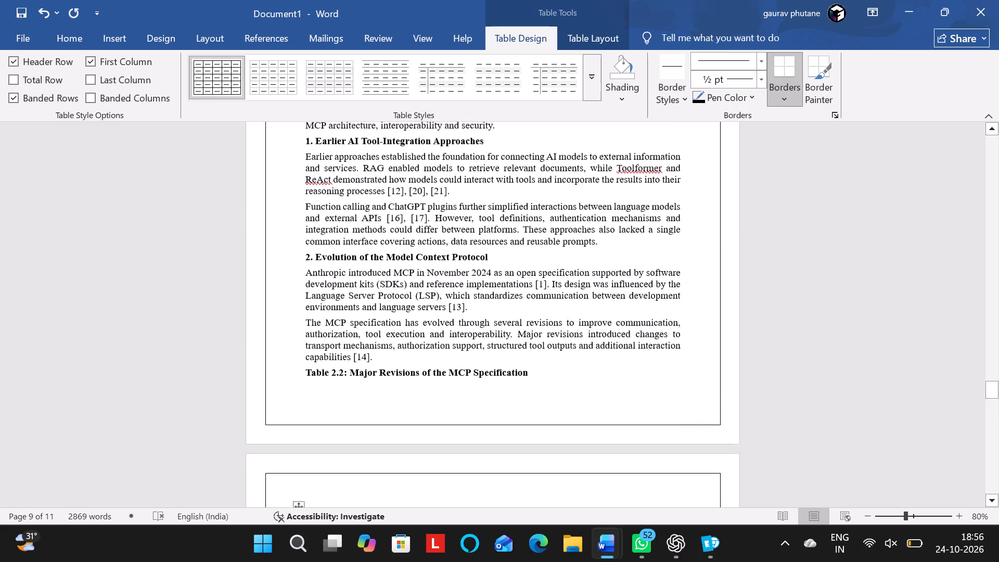
scroll(556, 281, "right", 1)
scroll(556, 281, "down", 3)
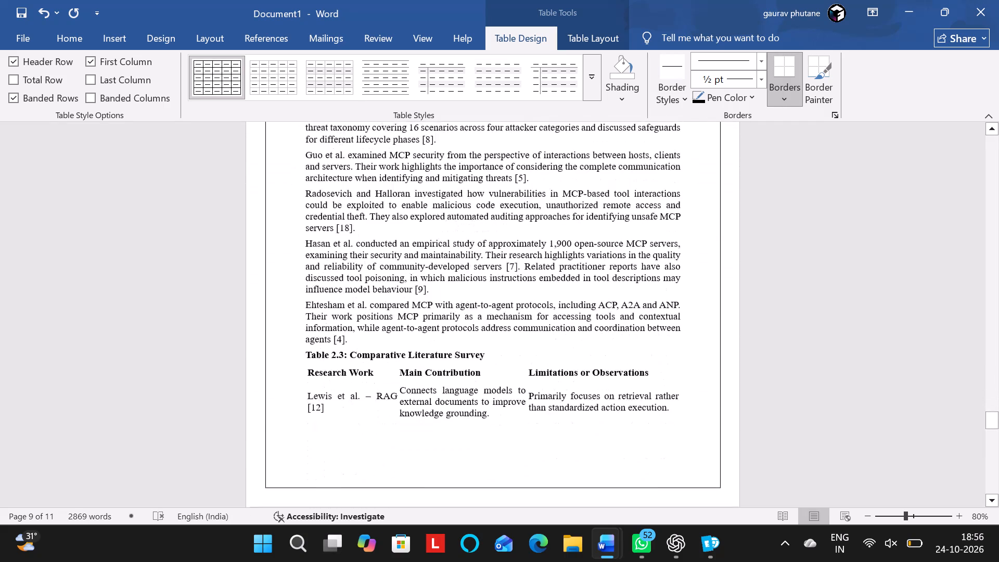
scroll(556, 281, "down", 1)
left_click(350, 169)
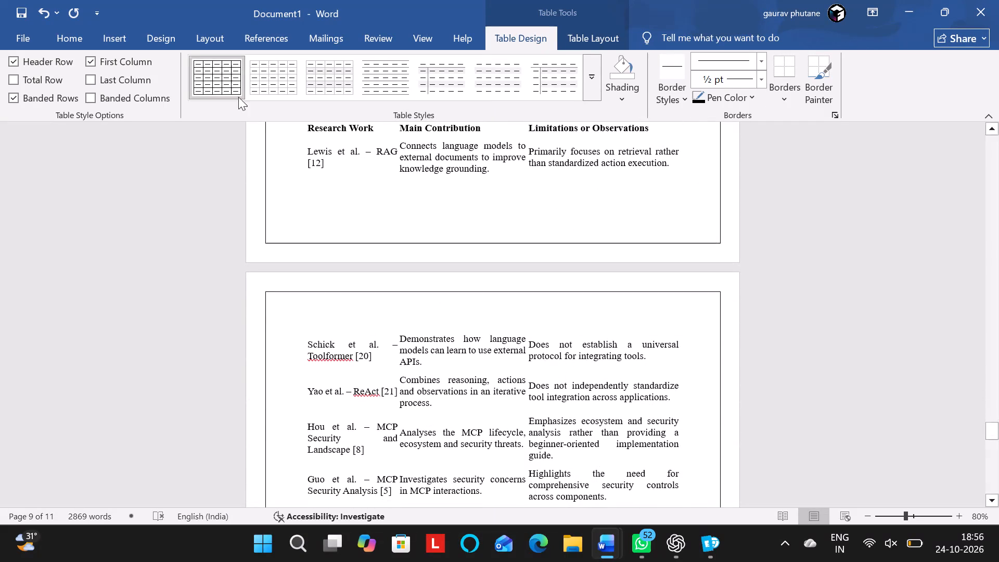
left_click(217, 86)
scroll(397, 261, "down", 1)
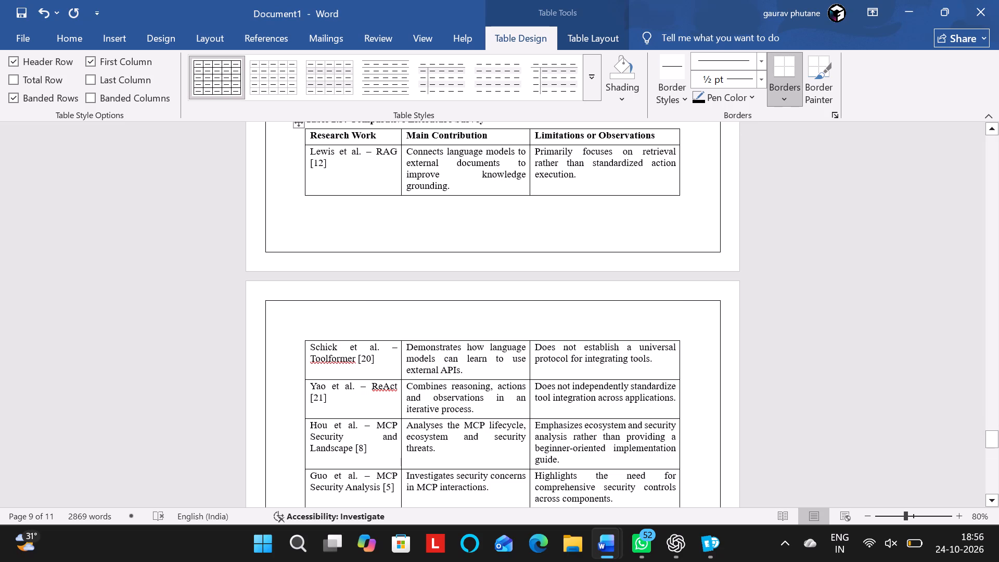
scroll(397, 261, "down", 4)
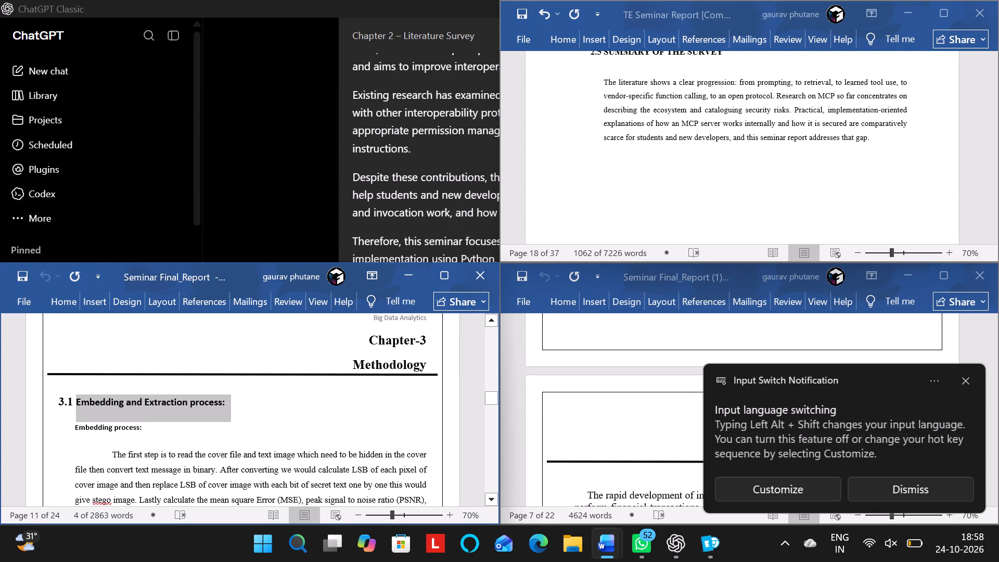
scroll(315, 451, "down", 1)
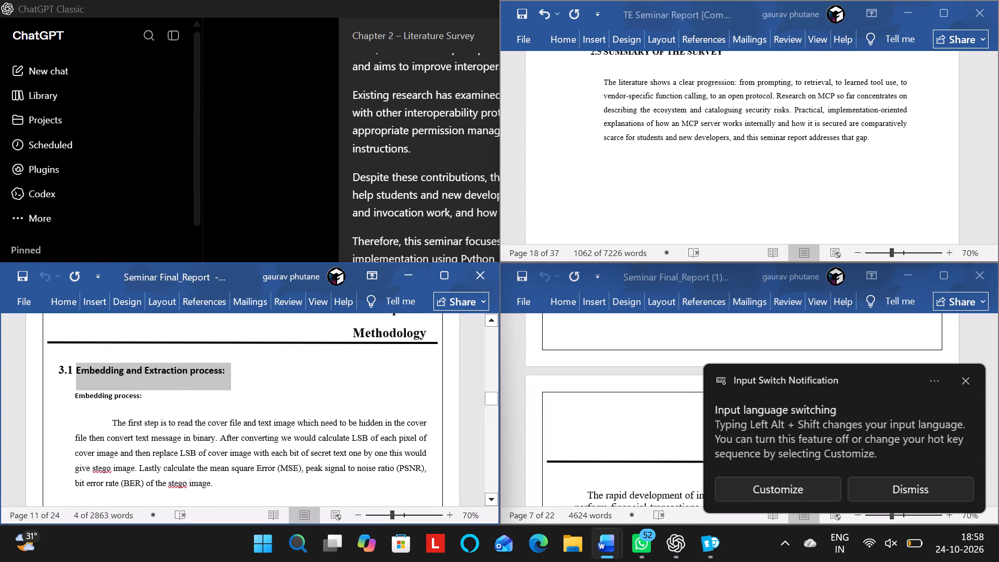
scroll(315, 451, "down", 2)
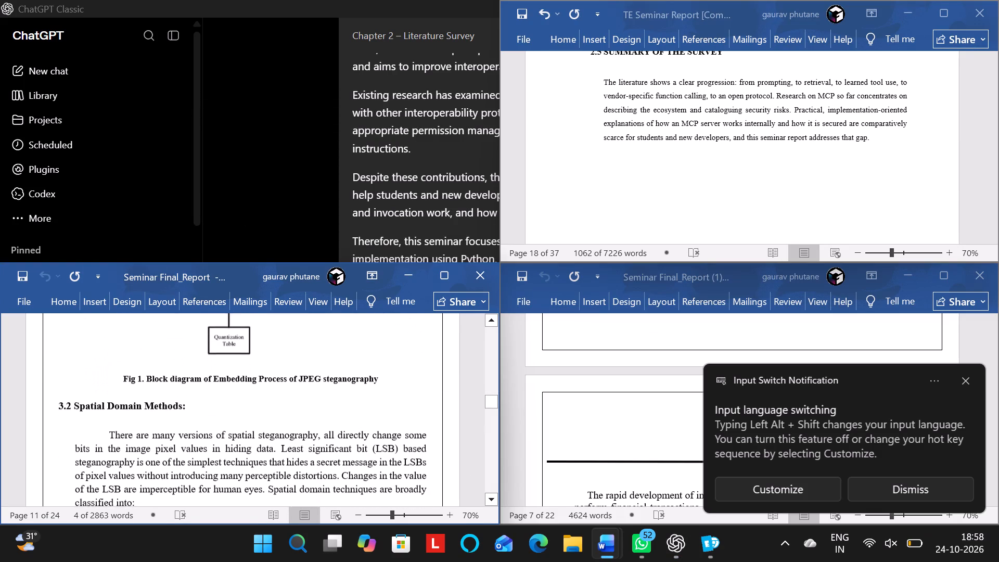
scroll(315, 451, "down", 1)
left_click_drag(74, 391, 133, 393)
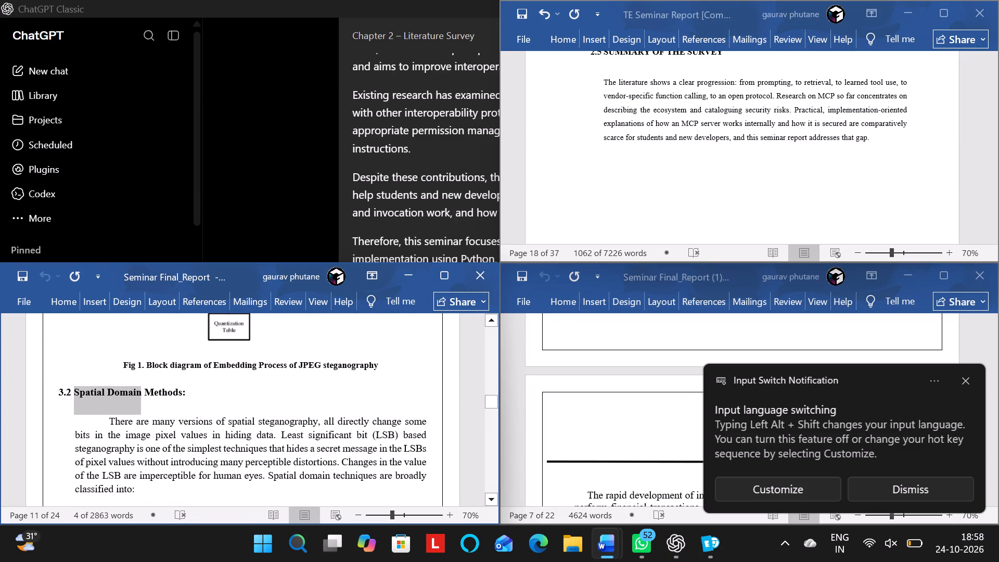
left_click_drag(133, 393, 188, 396)
key("ctrl+c")
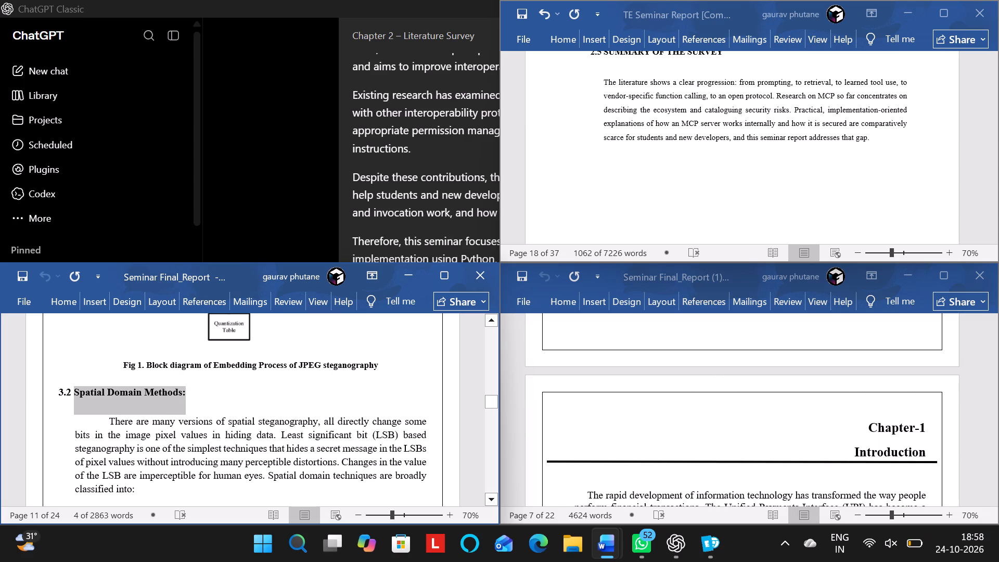
Find Chapter 3, Methodology, in Seminar Final_Report (1) and examine how its 3.1 and 3.2 sections are organised.
scroll(646, 444, "down", 4)
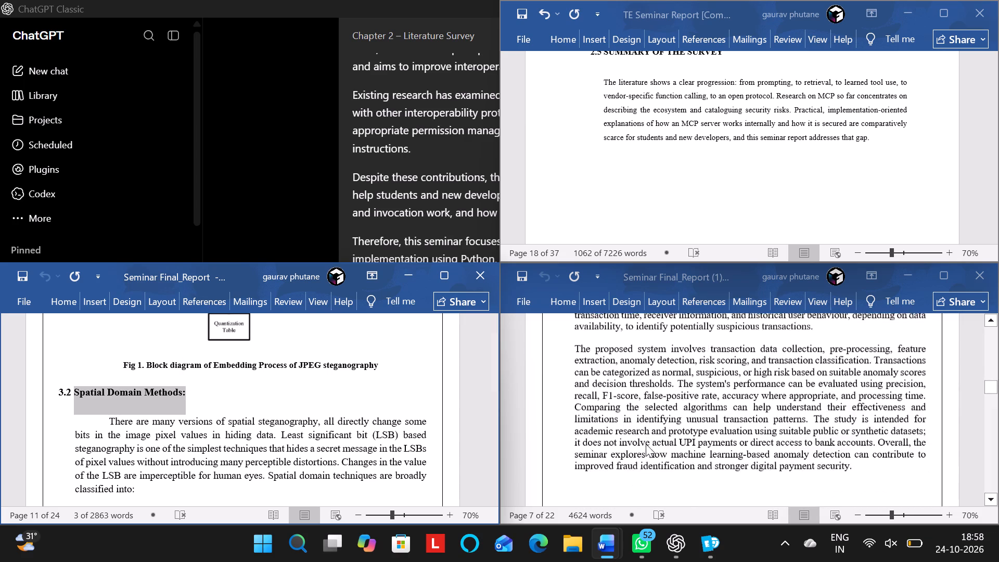
scroll(646, 444, "down", 5)
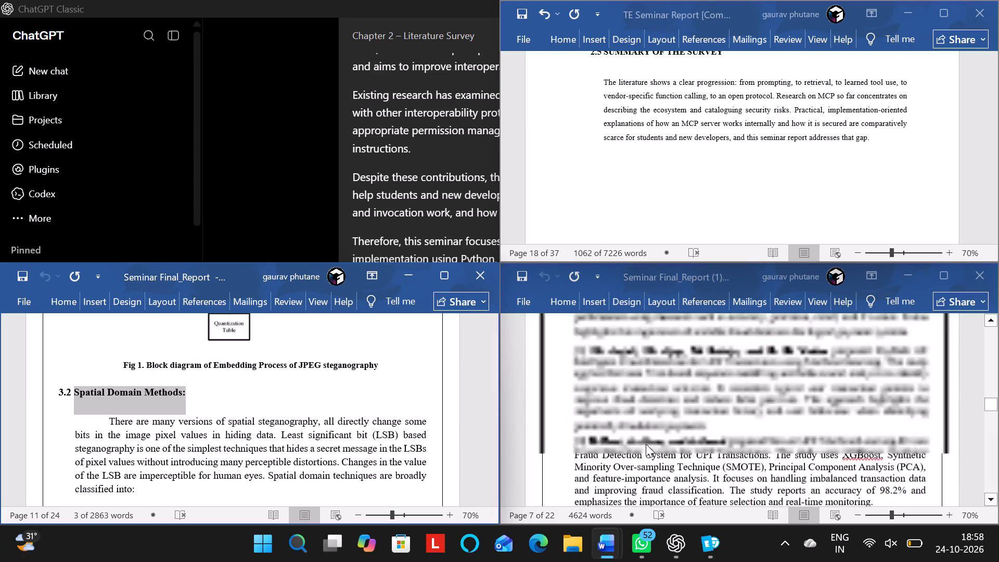
scroll(646, 444, "down", 3)
scroll(646, 444, "up", 2)
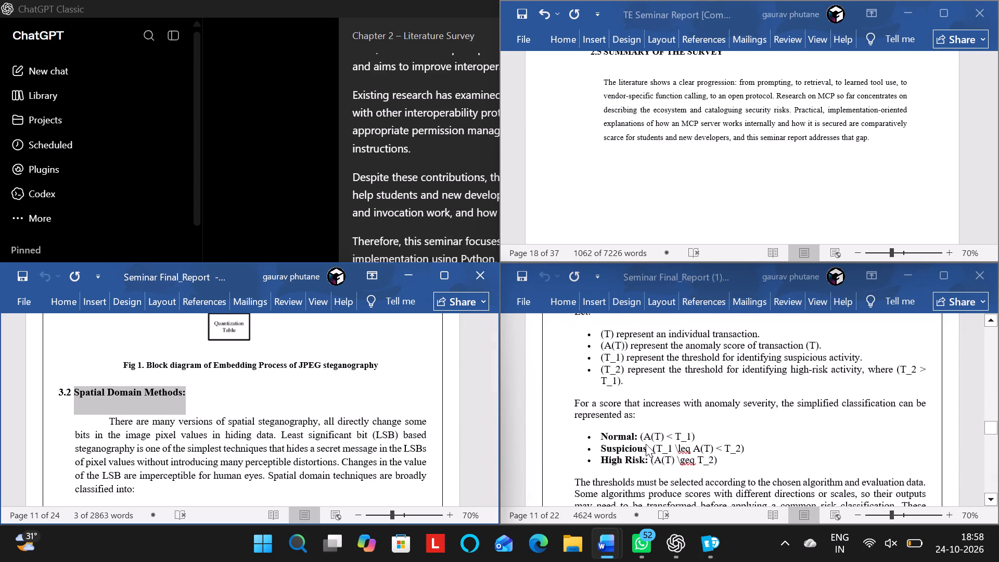
scroll(646, 444, "up", 2)
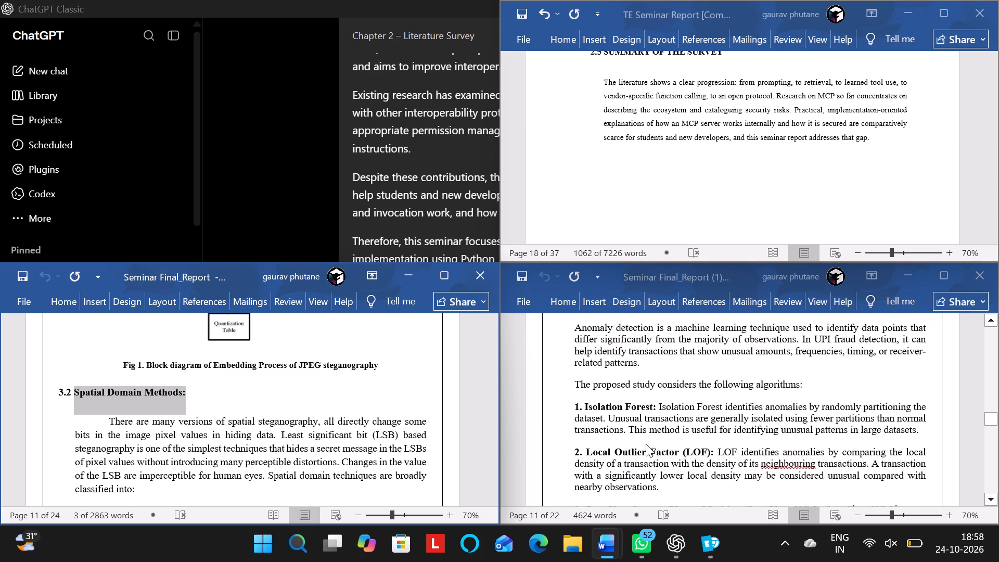
scroll(646, 444, "up", 1)
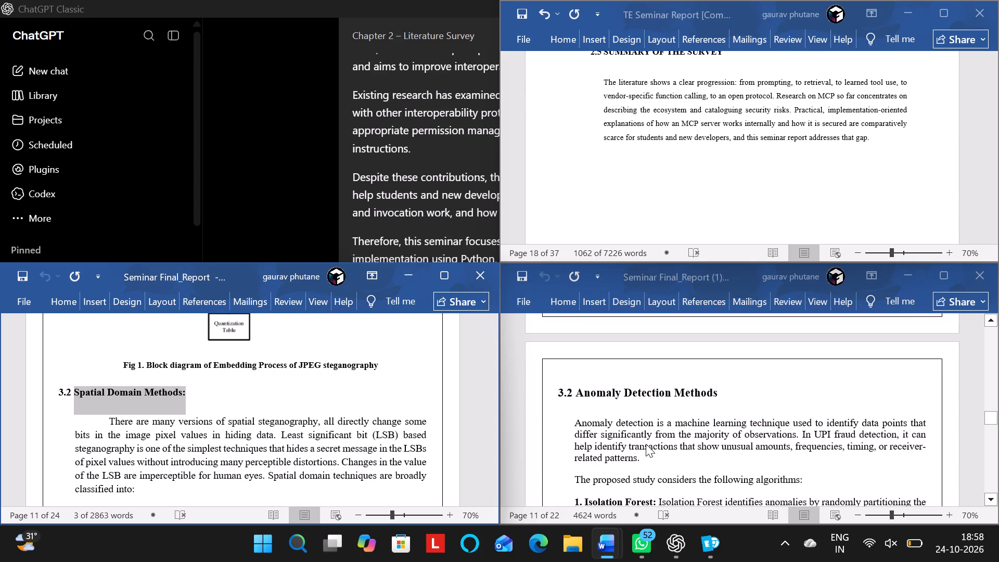
scroll(646, 444, "up", 4)
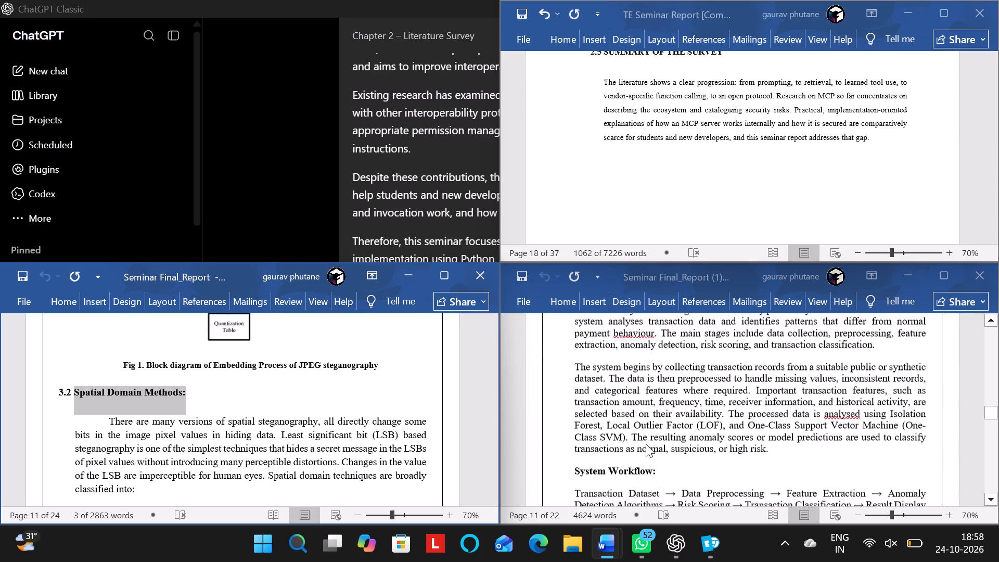
scroll(646, 444, "up", 2)
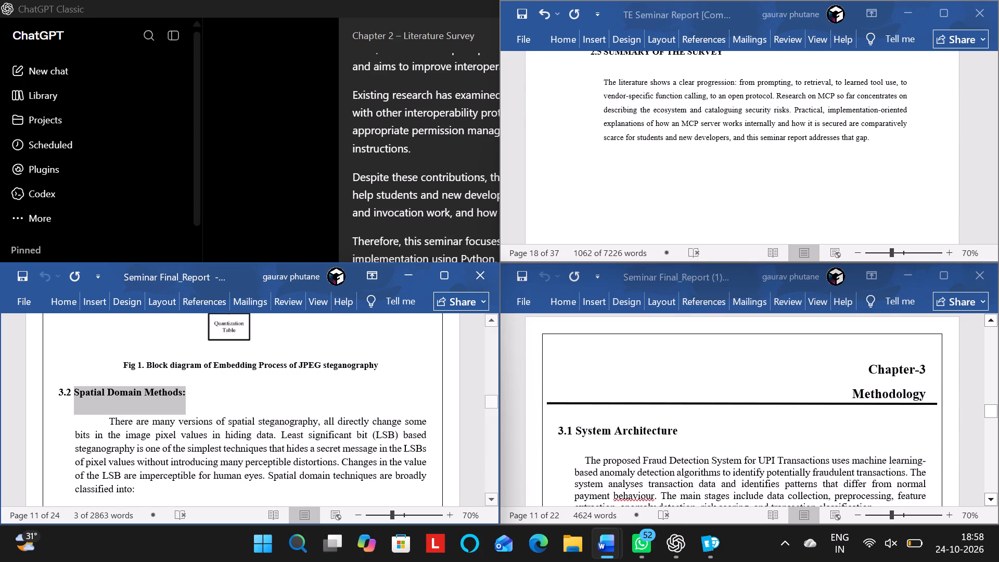
Review Chapter 3 of Seminar Final_Report from its opening page through section 3.2 for comparison with the other report's Methodology.
scroll(358, 385, "up", 4)
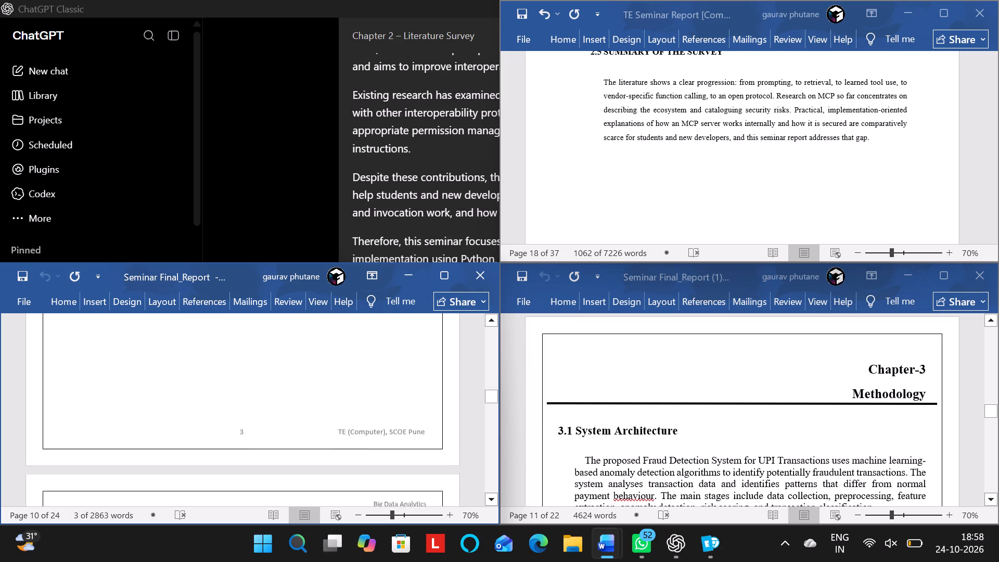
scroll(358, 385, "down", 1)
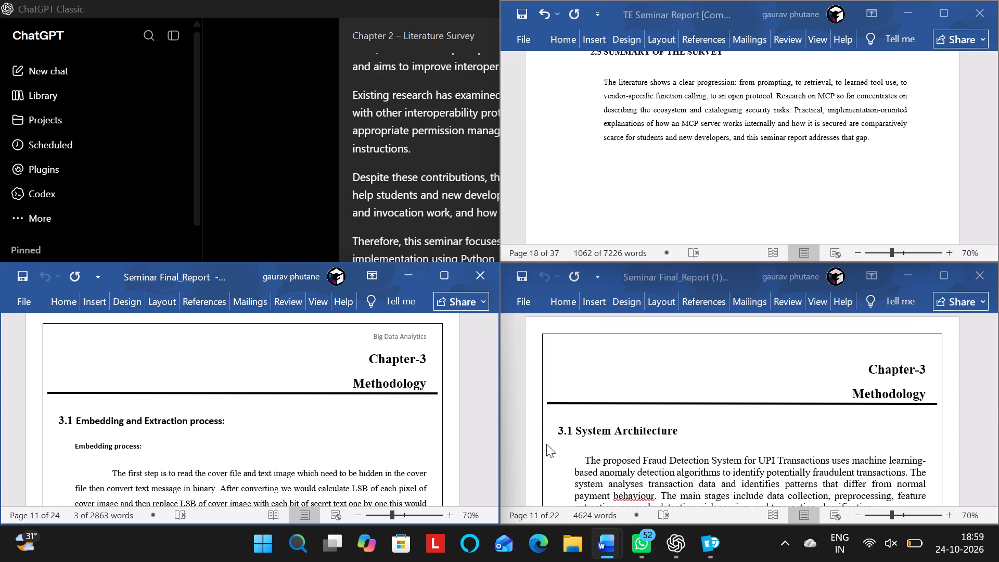
scroll(349, 432, "down", 3)
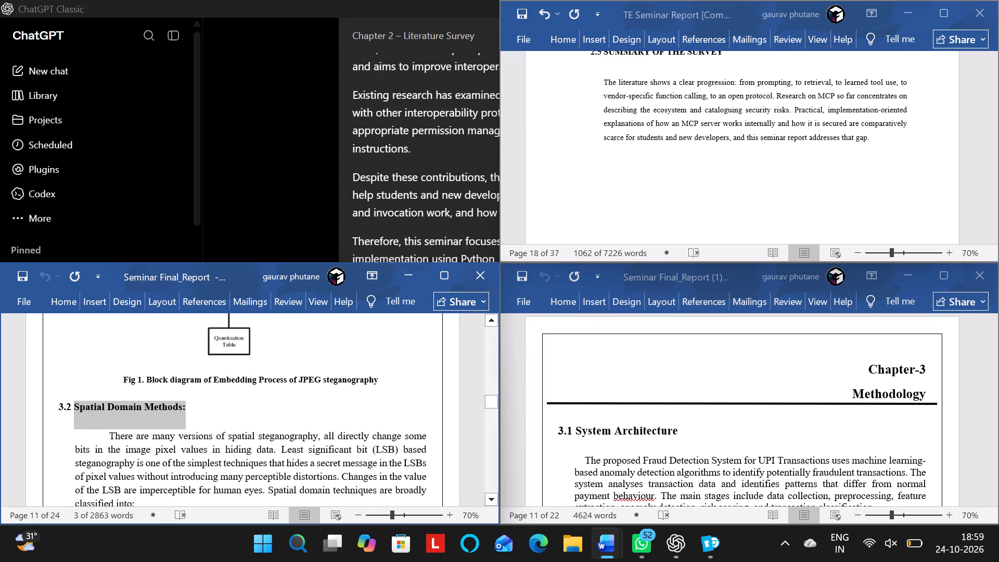
scroll(349, 432, "down", 4)
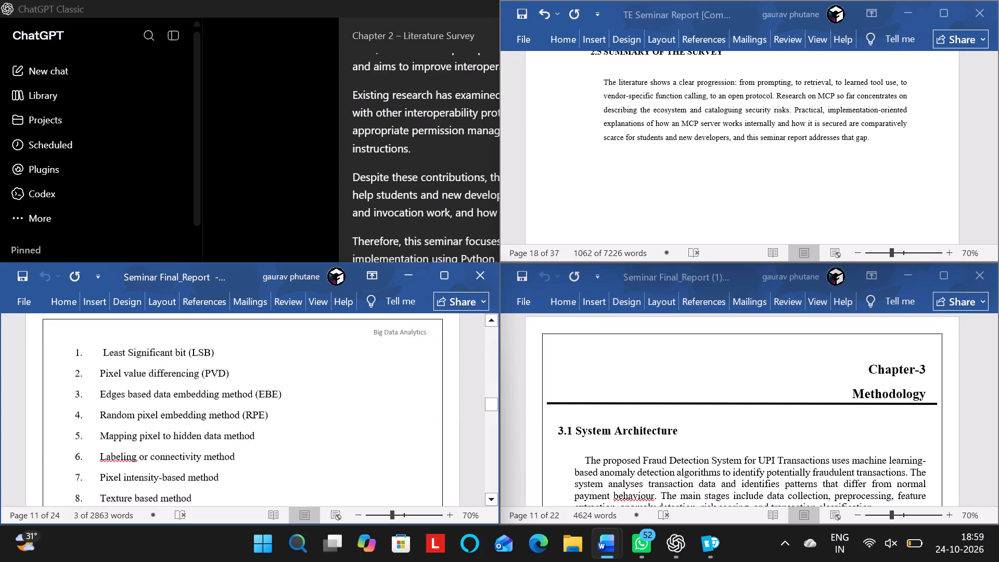
scroll(349, 432, "down", 2)
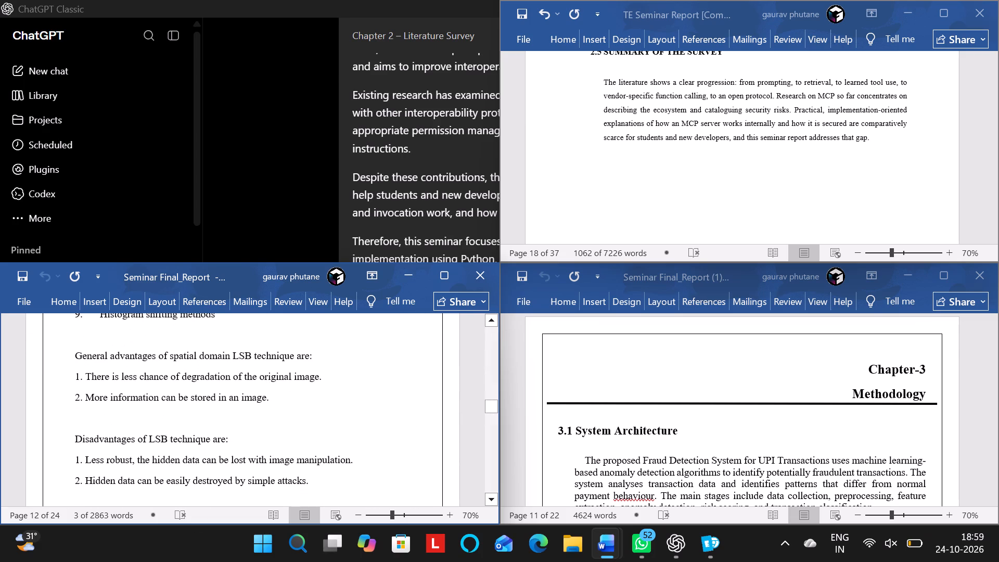
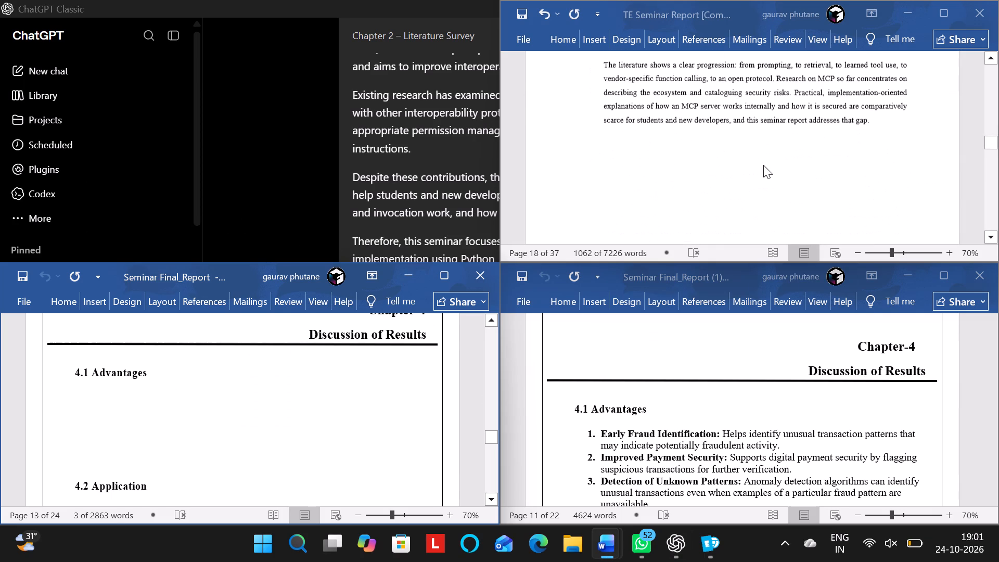
scroll(763, 165, "down", 2)
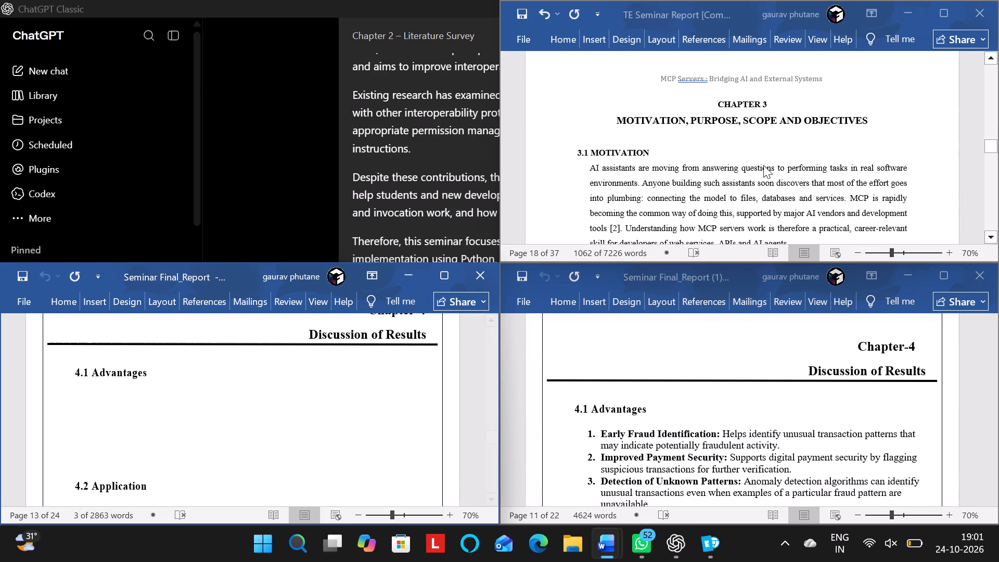
scroll(763, 165, "down", 3)
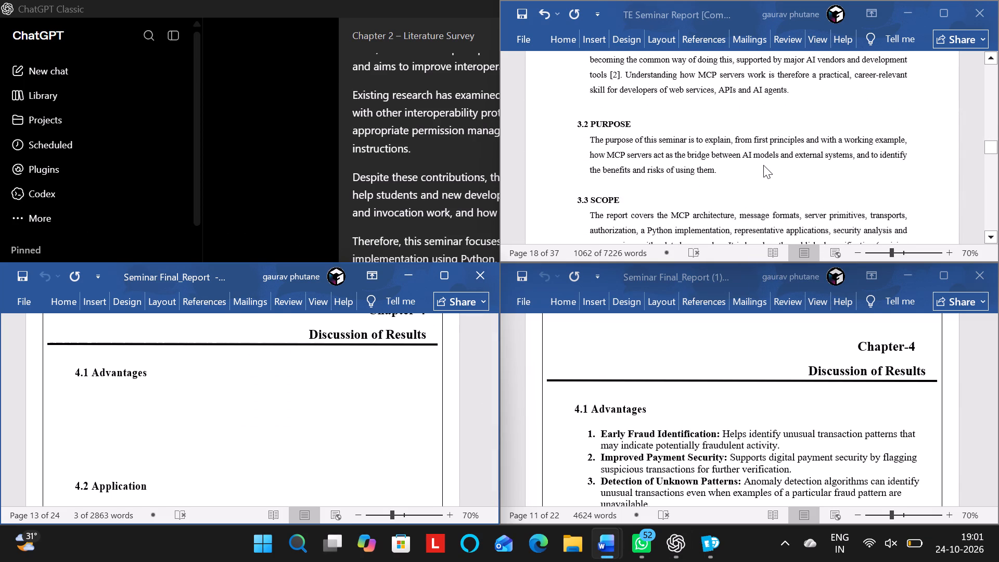
scroll(763, 165, "down", 5)
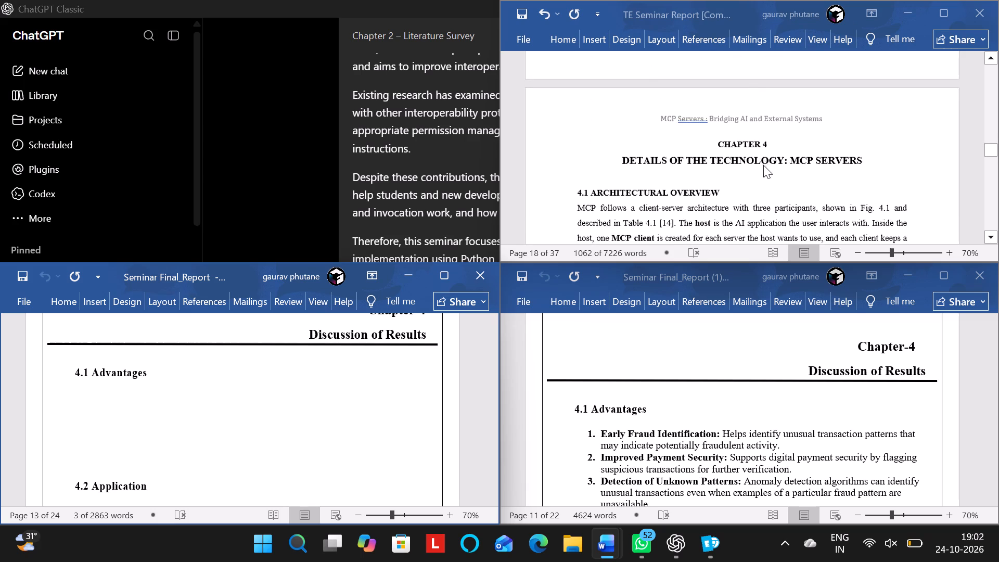
scroll(763, 165, "down", 1)
scroll(763, 165, "up", 2)
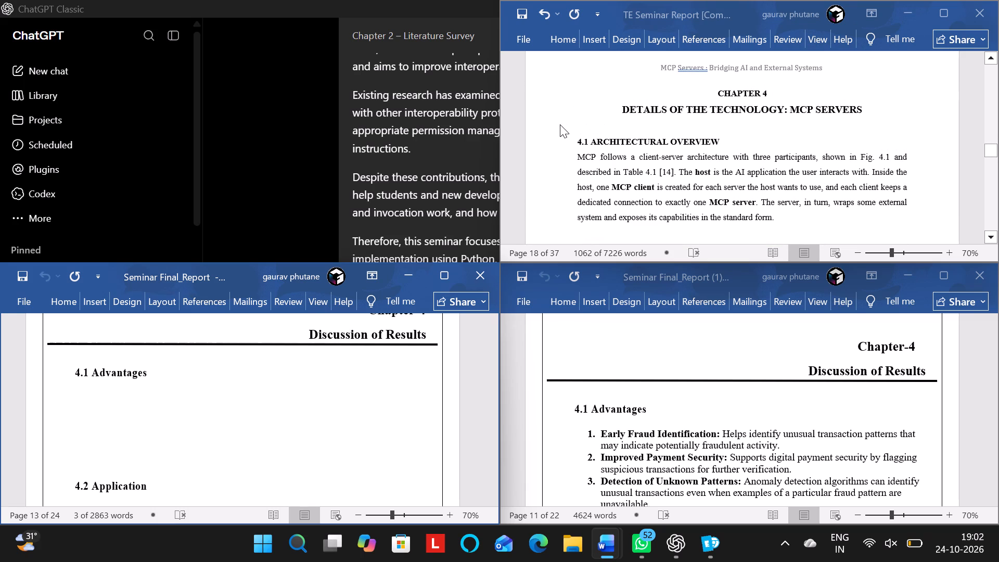
left_click(560, 124)
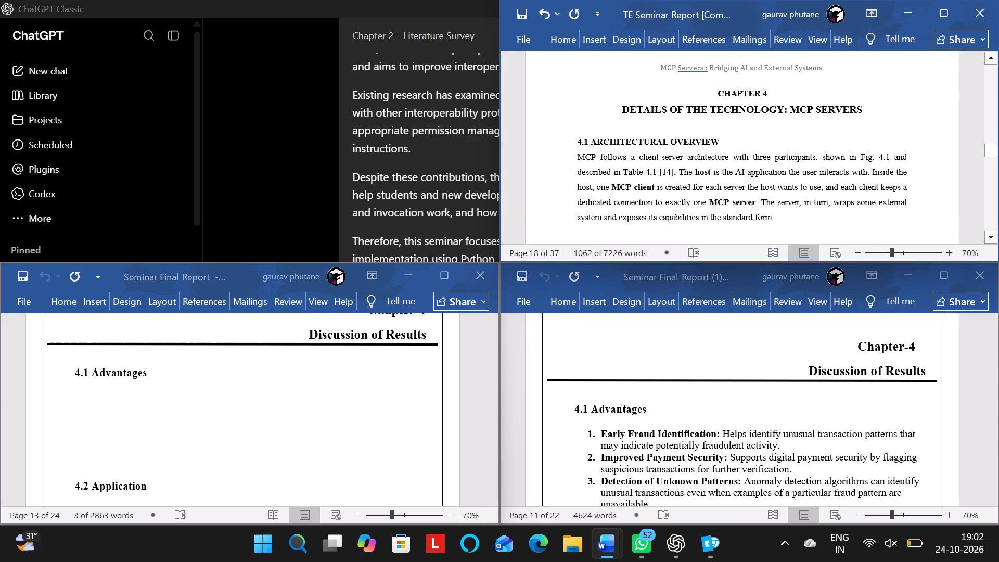
In the TE Seminar Report, select the Chapter 4 content from "4.1 Architectural Overview" down to "4.13 Advantages, Limitations and Challenges".
left_click_drag(573, 123, 639, 267)
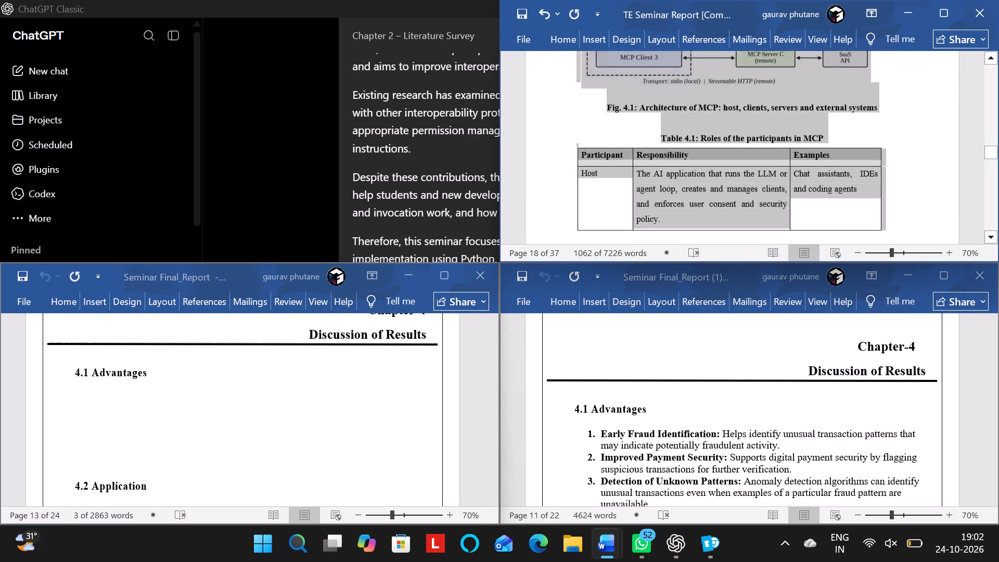
left_click_drag(639, 267, 658, 250)
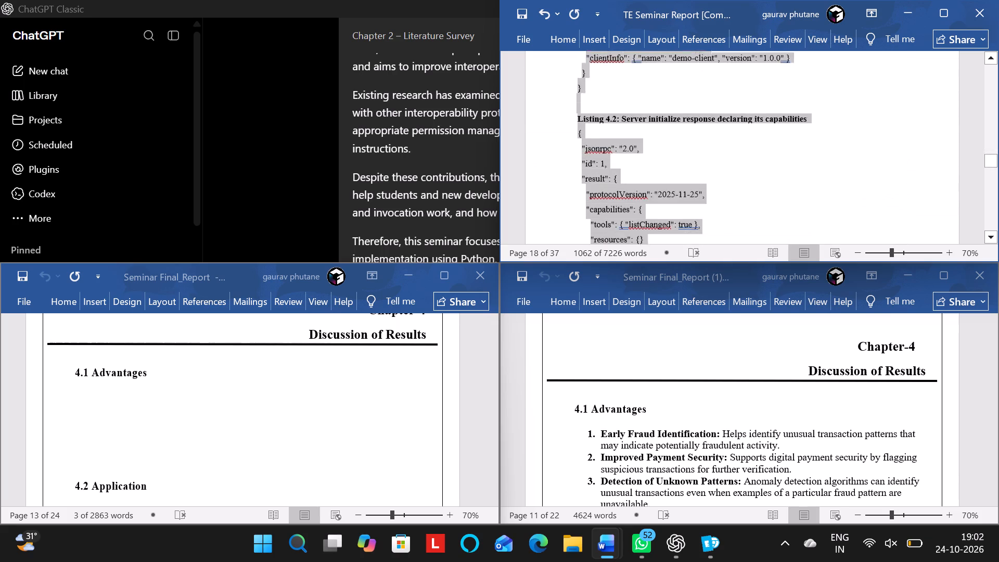
left_click_drag(658, 250, 659, 251)
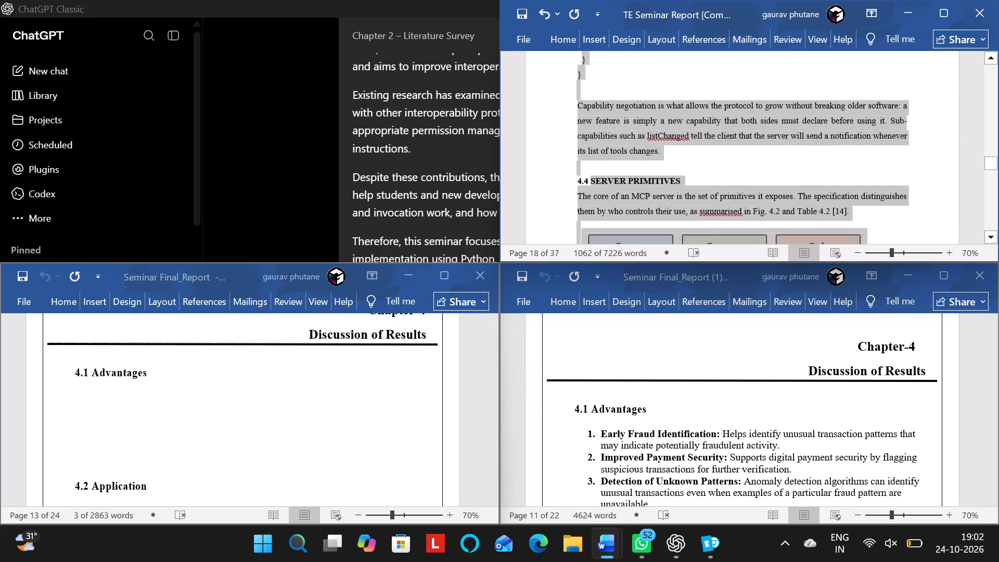
left_click_drag(659, 251, 659, 252)
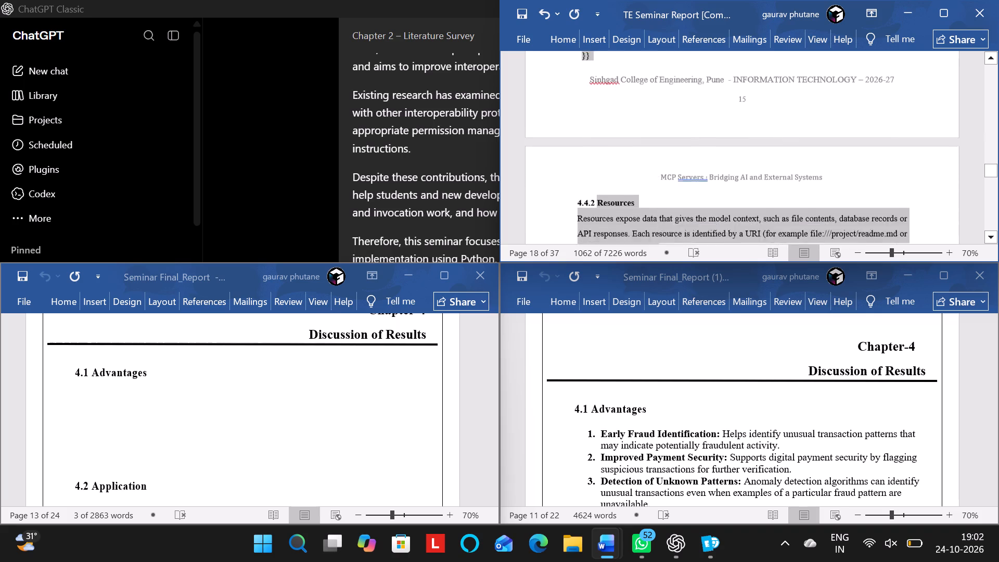
left_click_drag(659, 252, 659, 251)
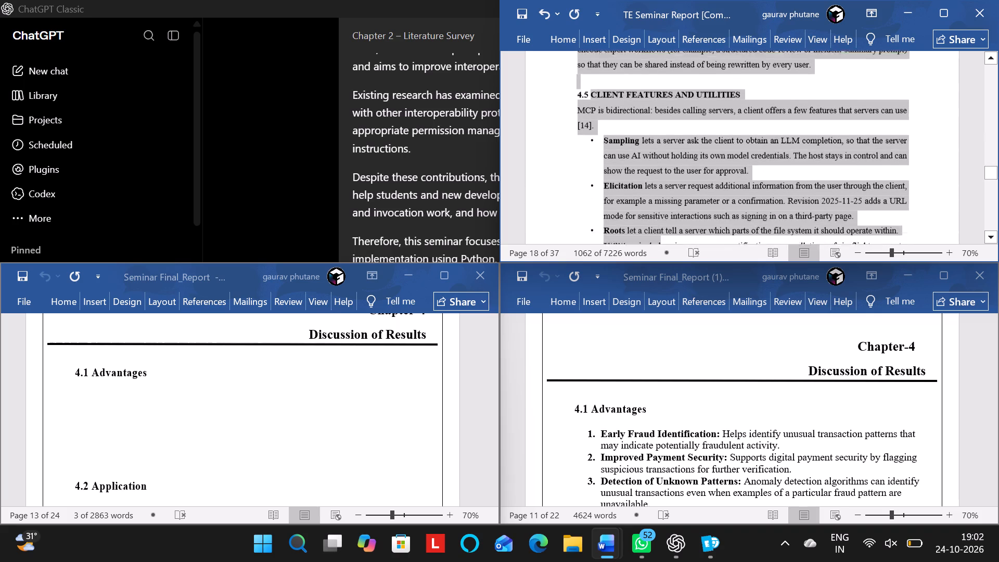
left_click_drag(659, 251, 659, 250)
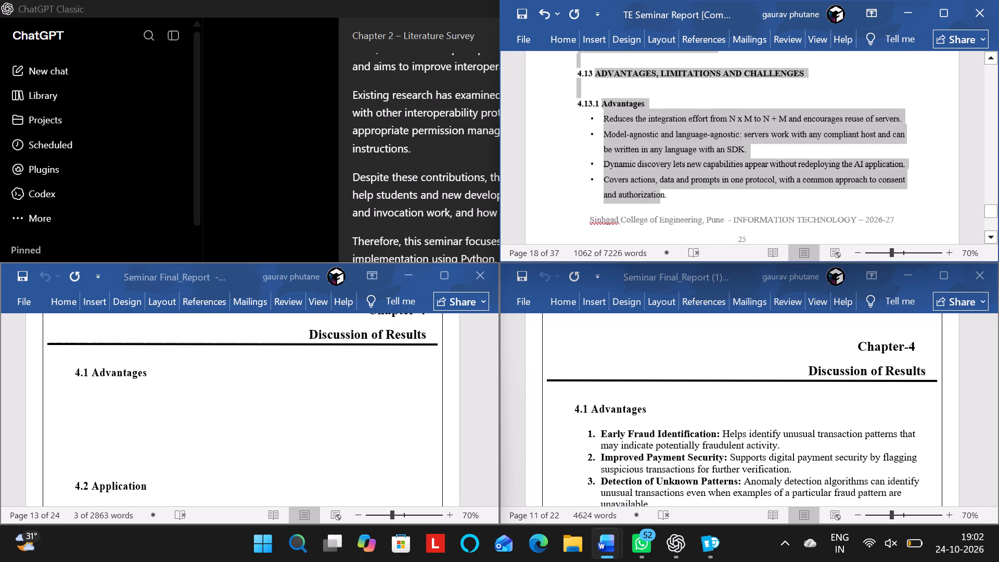
left_click_drag(659, 250, 658, 248)
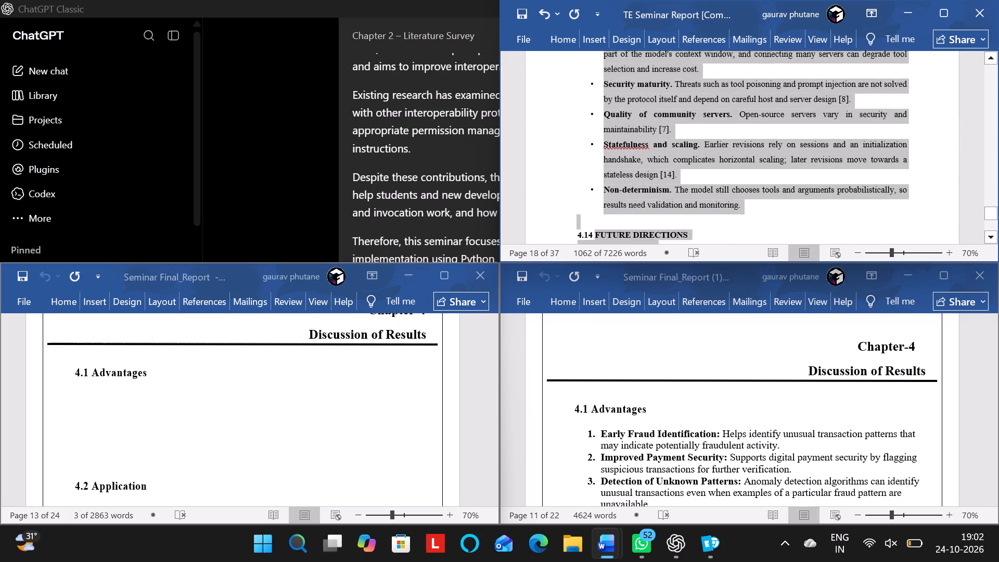
left_click_drag(658, 248, 566, 152)
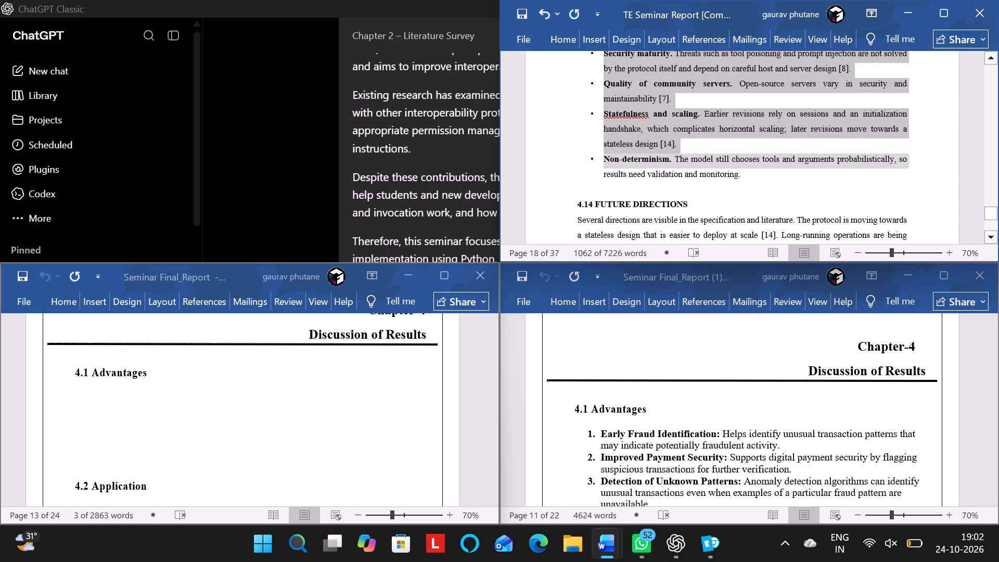
left_click_drag(566, 152, 590, 70)
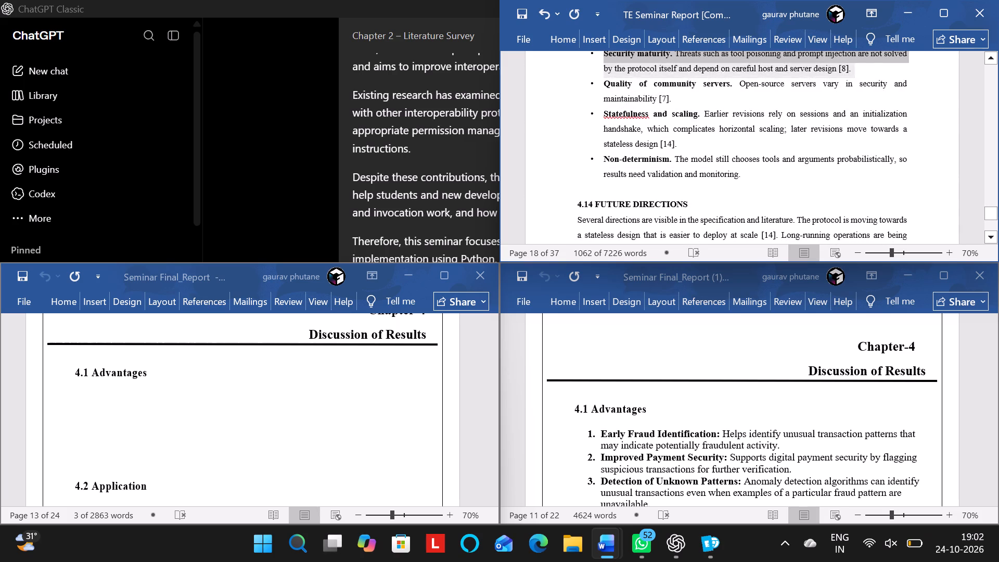
left_click_drag(590, 70, 602, 89)
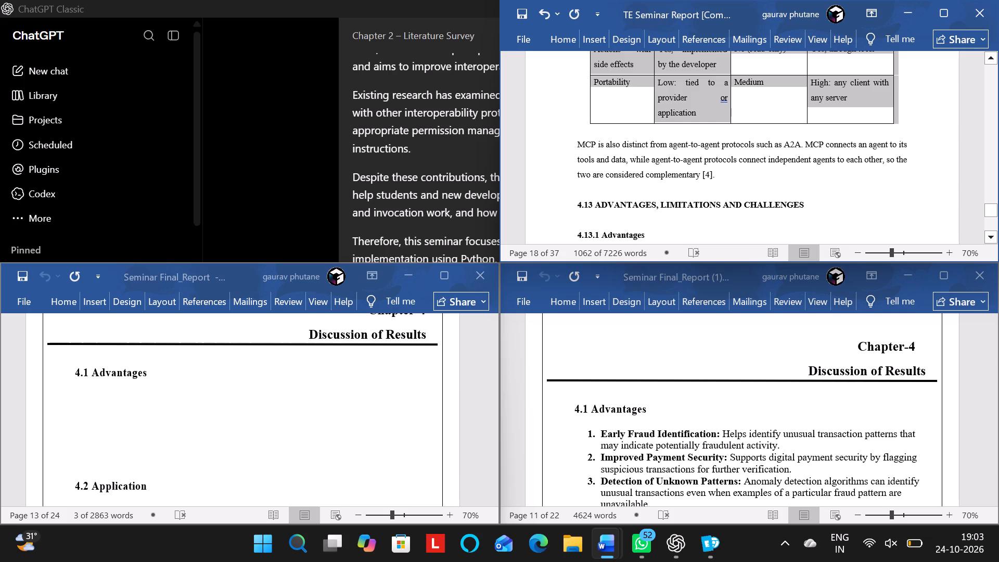
left_click_drag(602, 89, 574, 48)
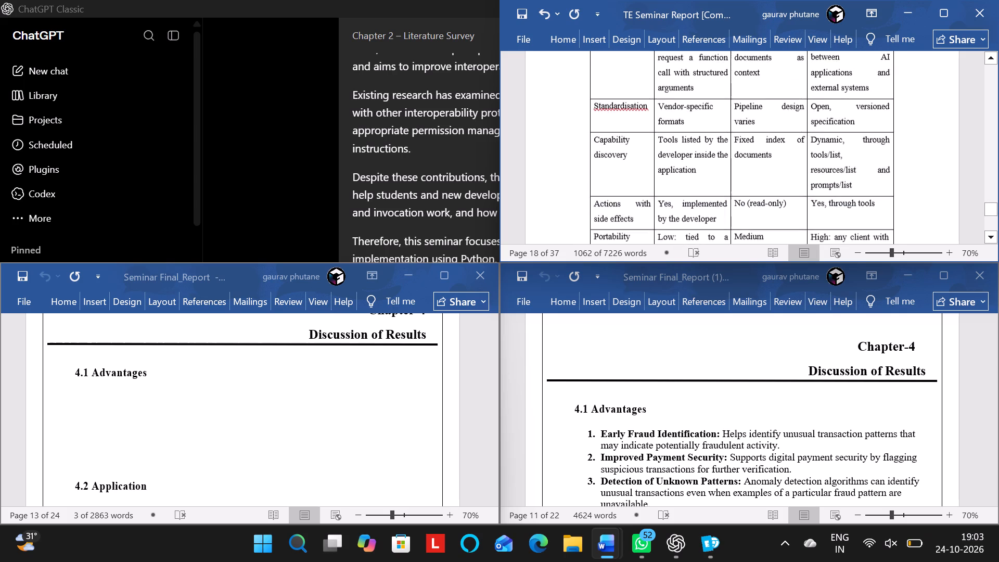
left_click_drag(574, 48, 587, 72)
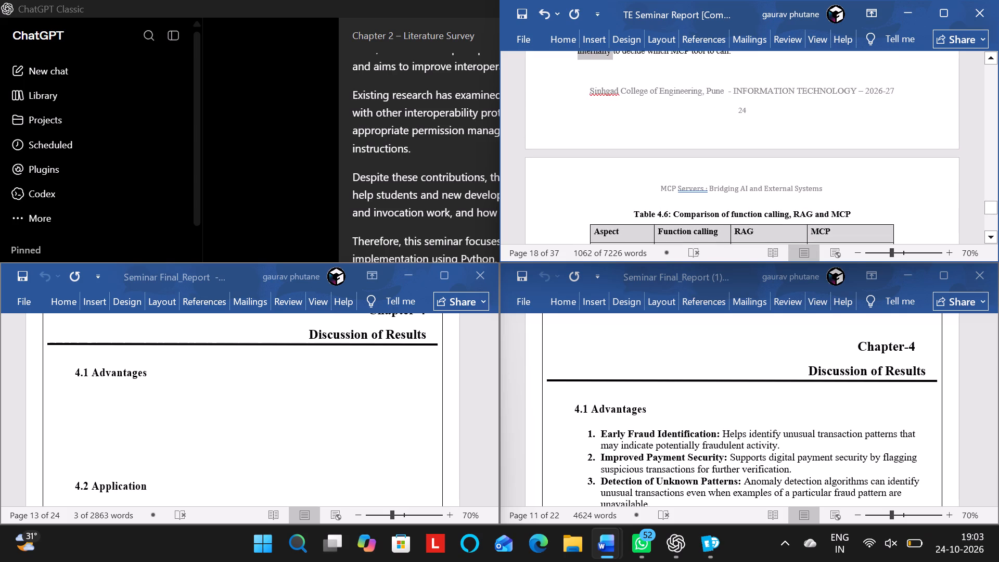
left_click_drag(587, 72, 642, 234)
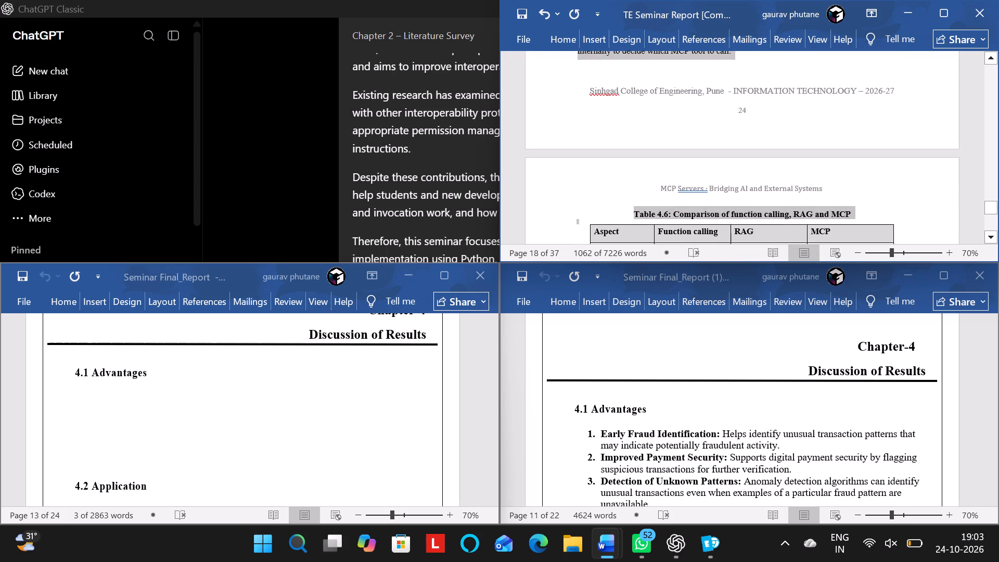
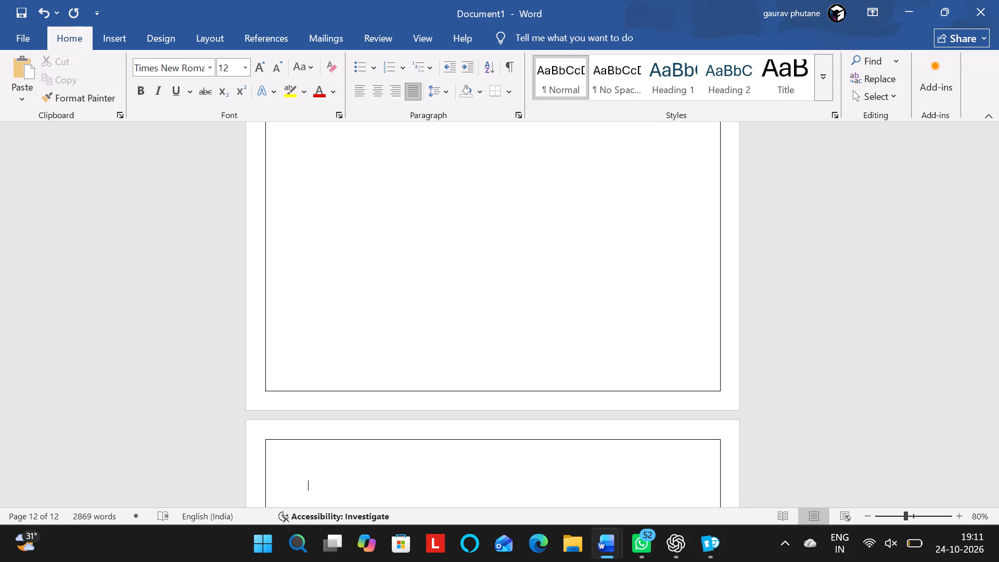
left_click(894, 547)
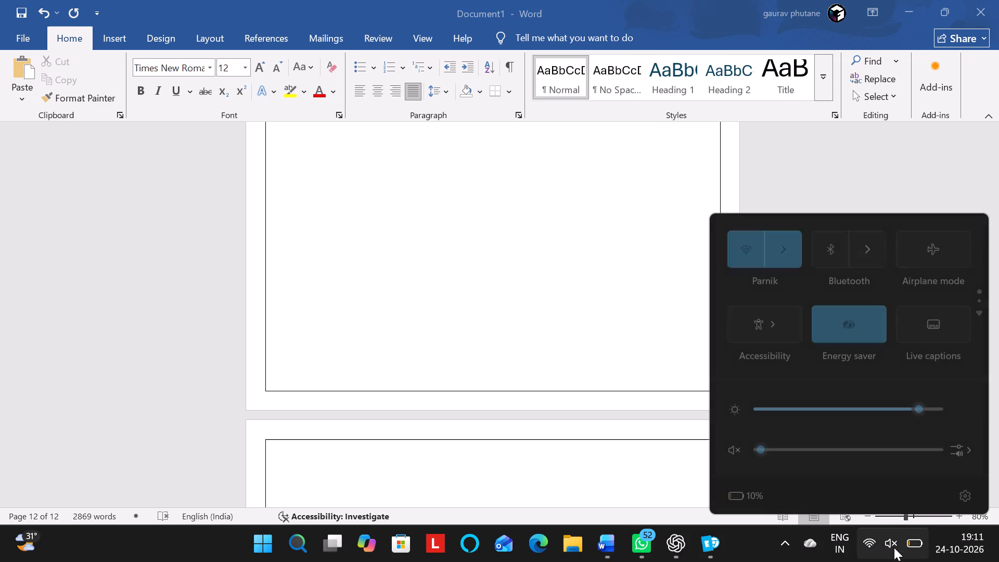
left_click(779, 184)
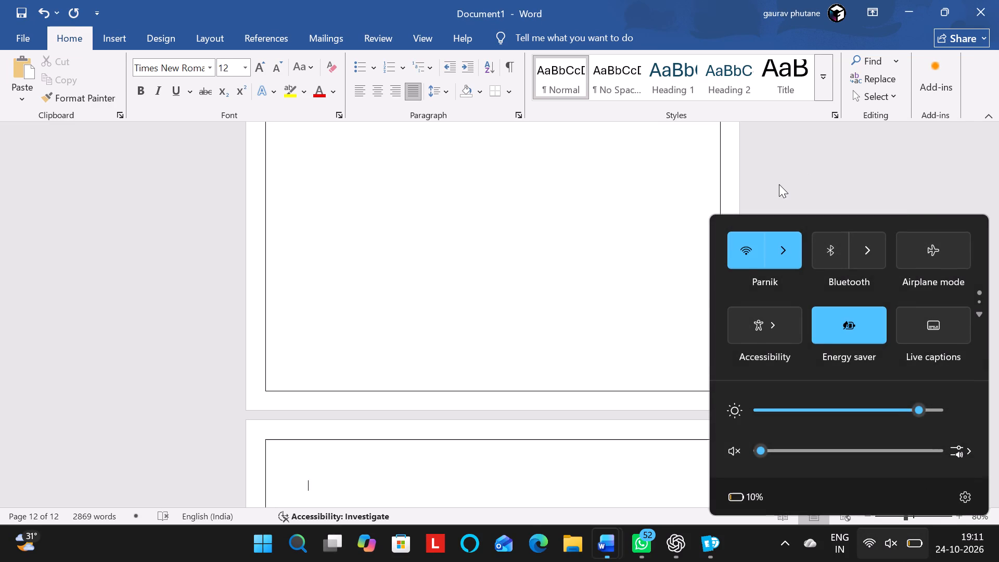
Save the untitled report document as a Word file on this PC, choosing the Desktop folder as its location.
key("ctrl+s")
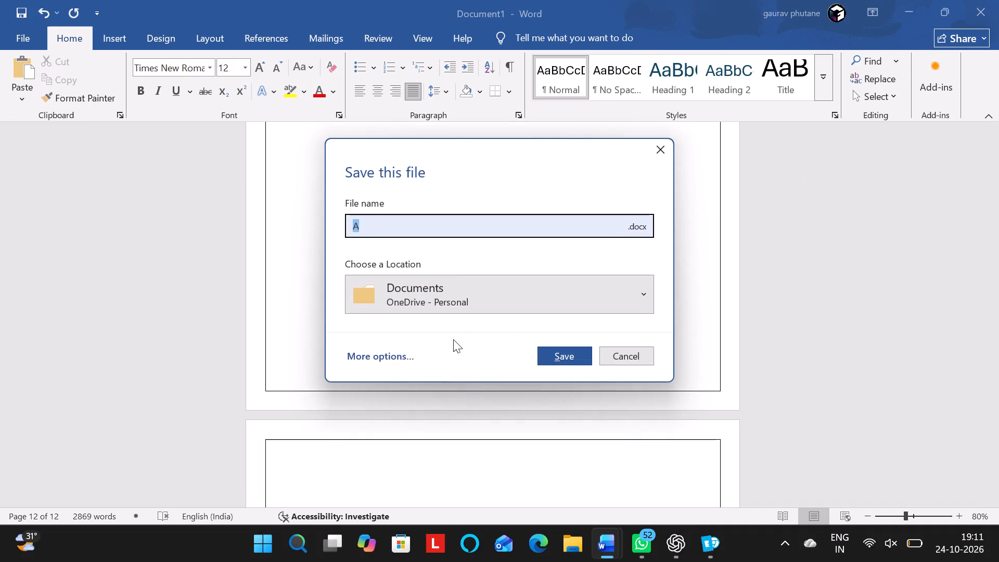
left_click(373, 355)
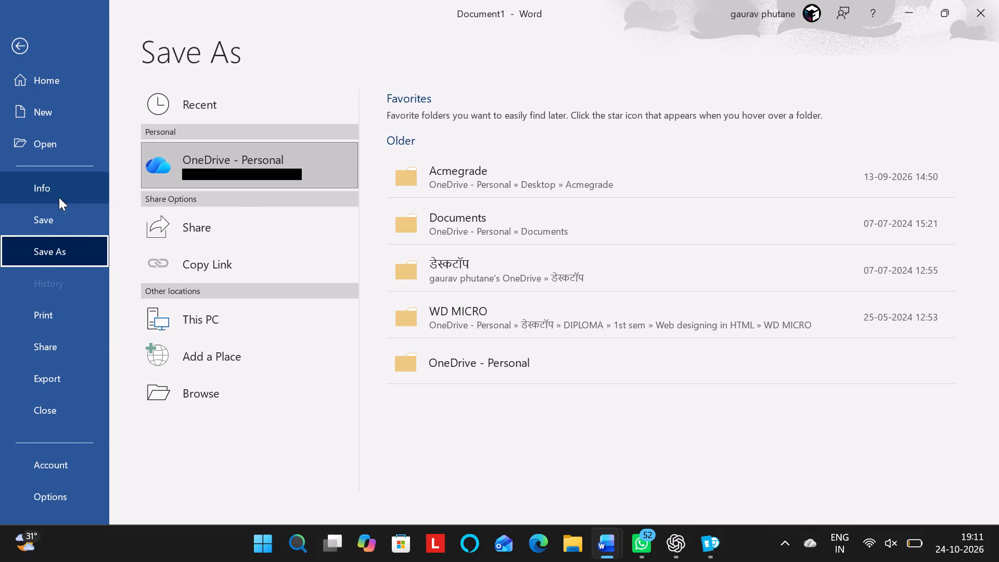
double_click(206, 310)
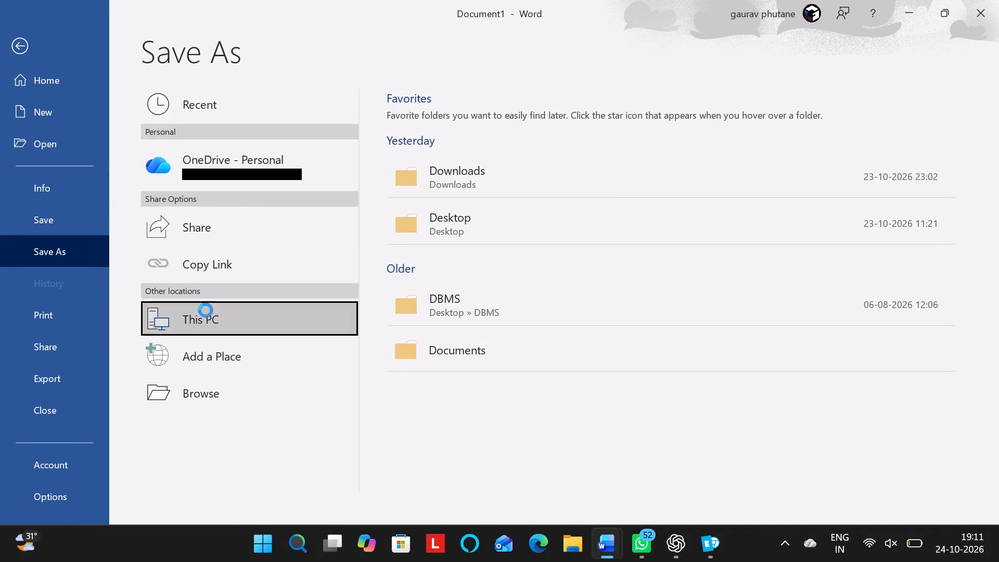
double_click(71, 200)
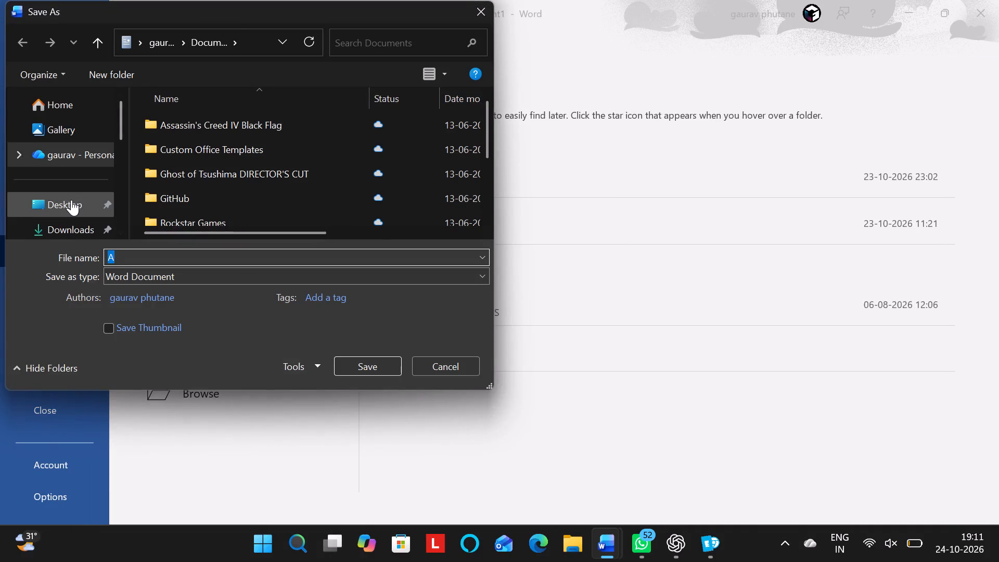
Save the Word document on the Desktop under the file name "pariee seminar".
left_click(121, 250)
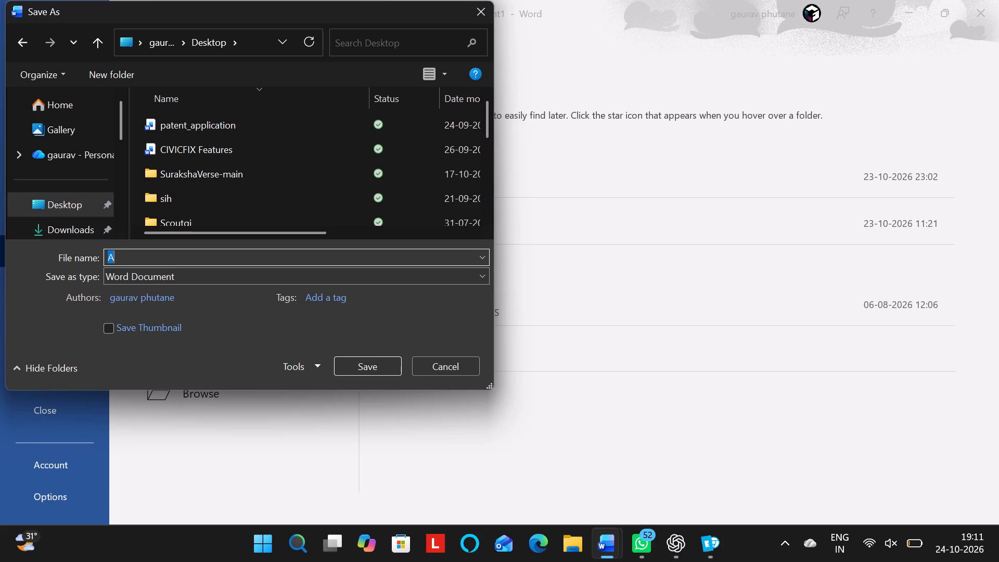
type("pariee seminar")
left_click(344, 365)
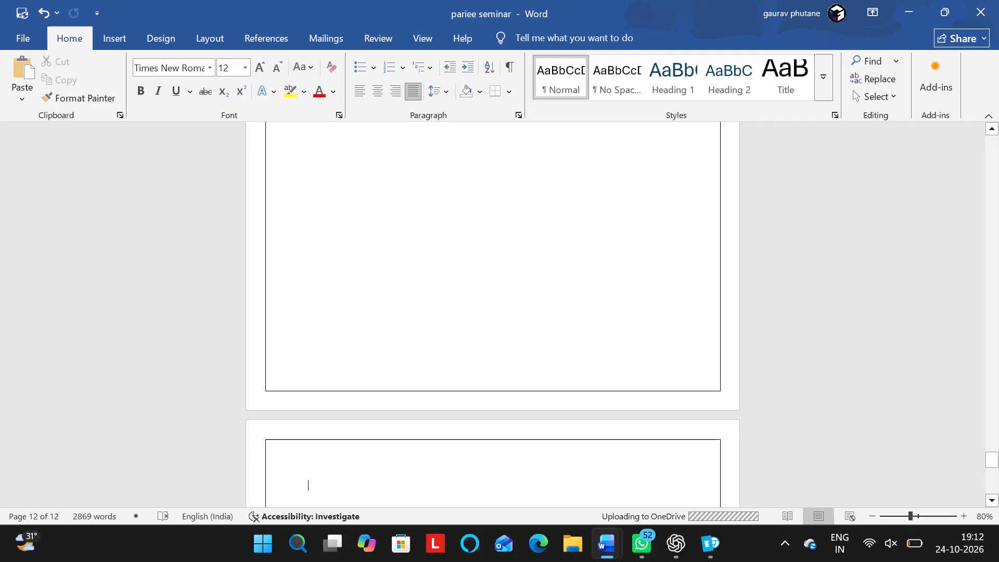
Copy the right-aligned chapter title block at the start of Chapter 2 in the report.
scroll(519, 259, "down", 1)
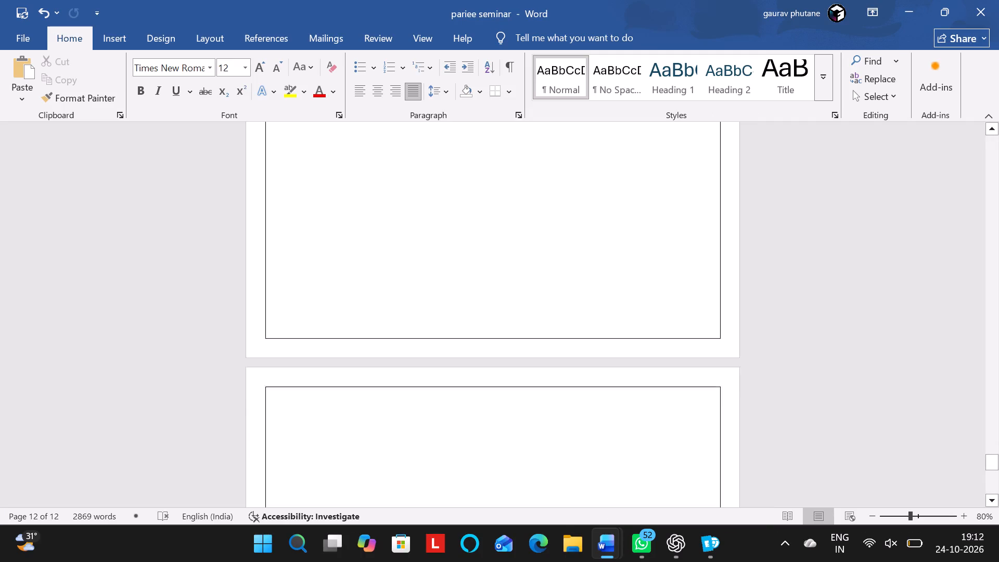
scroll(519, 259, "down", 1)
scroll(519, 259, "up", 6)
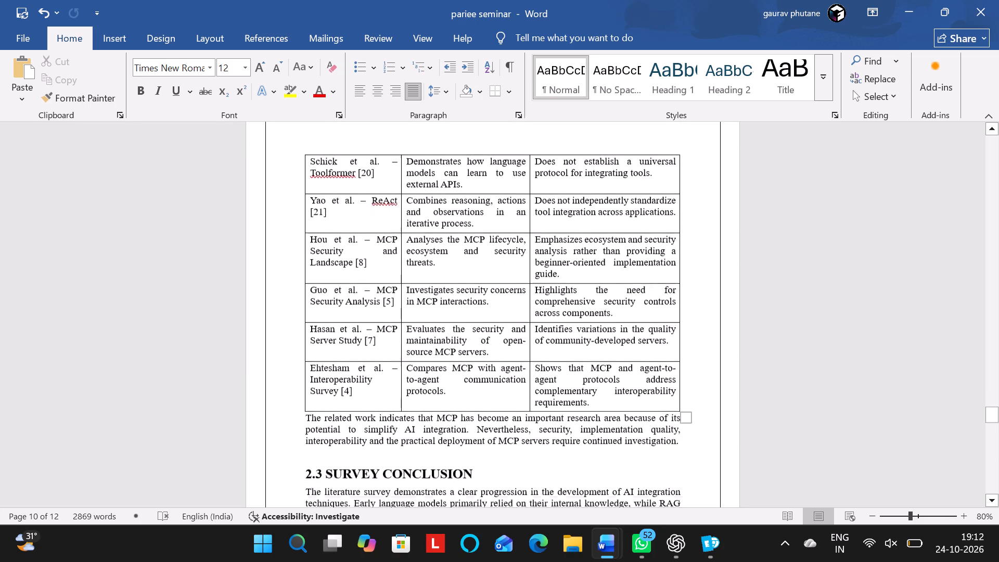
scroll(519, 259, "down", 1)
scroll(519, 259, "up", 1)
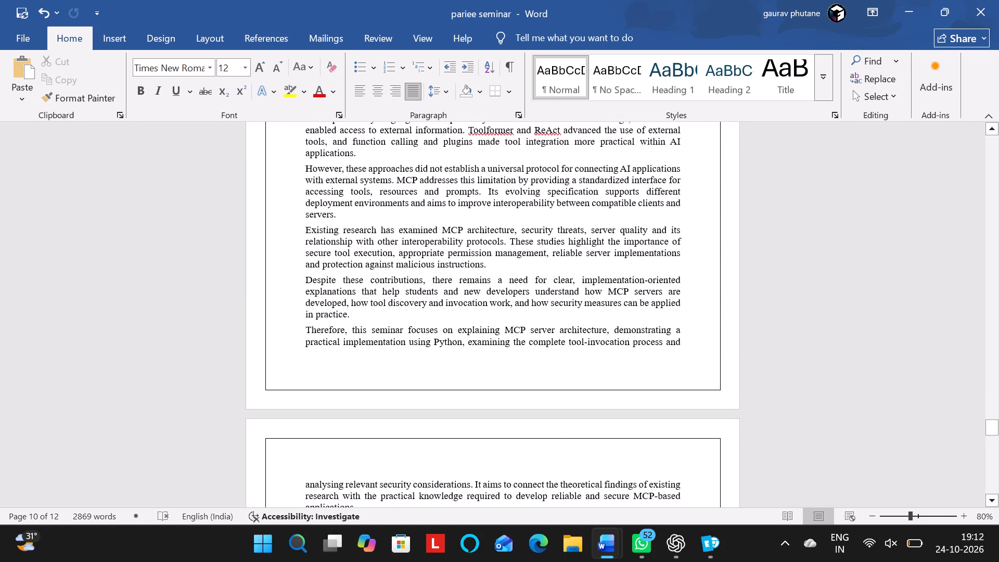
scroll(519, 259, "up", 6)
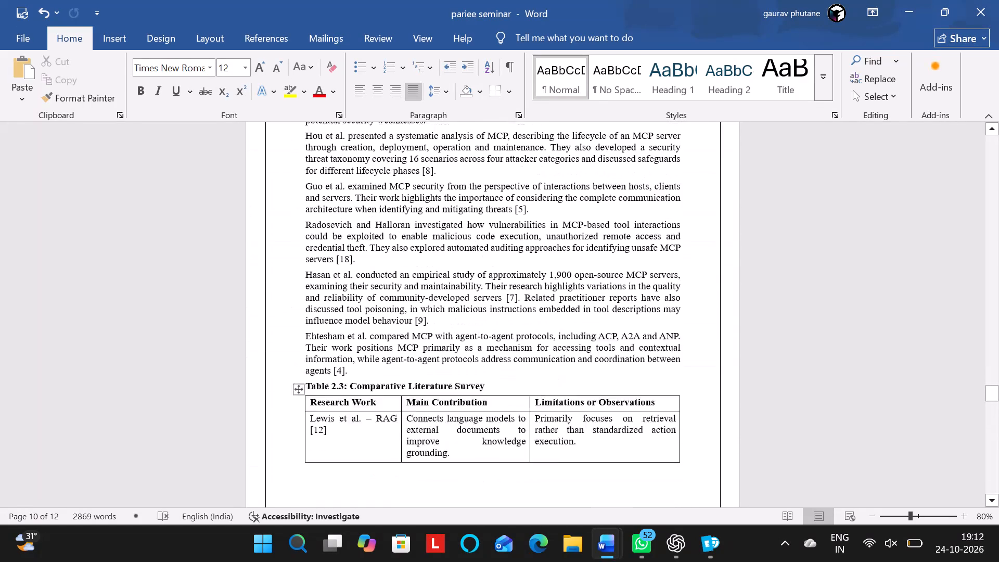
scroll(519, 259, "up", 1)
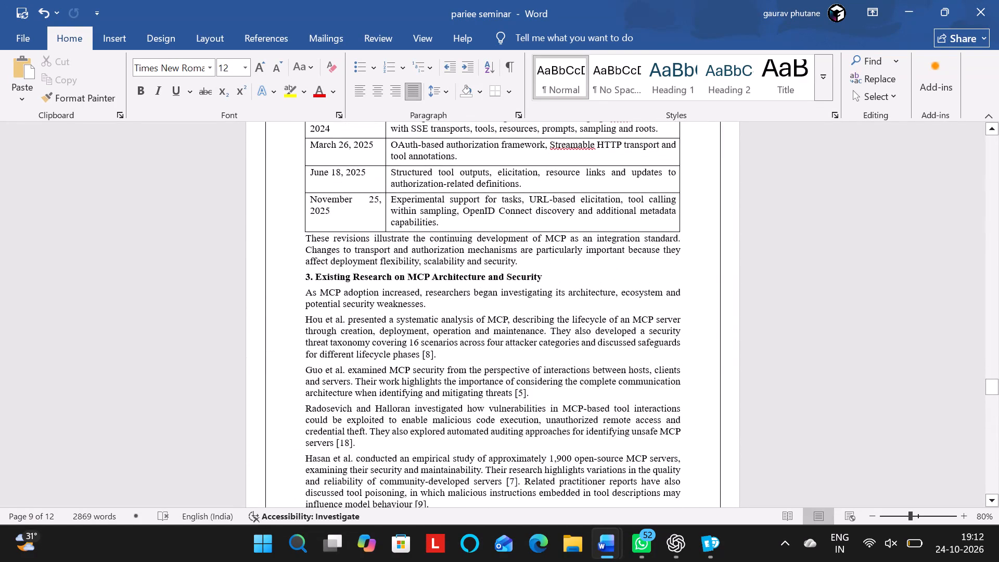
scroll(519, 259, "up", 6)
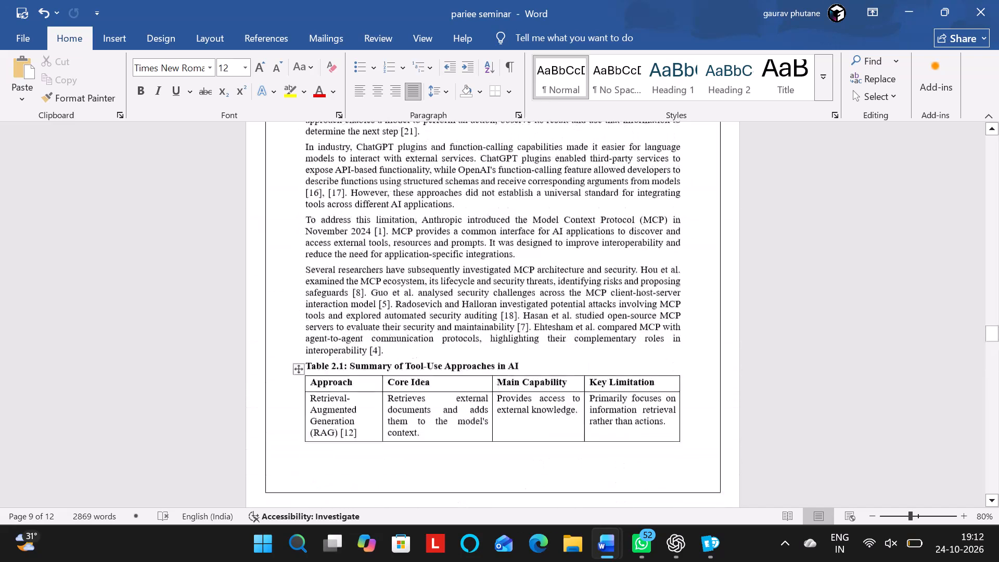
scroll(519, 259, "up", 2)
left_click_drag(571, 240, 654, 285)
key("ctrl+c")
scroll(654, 285, "down", 1)
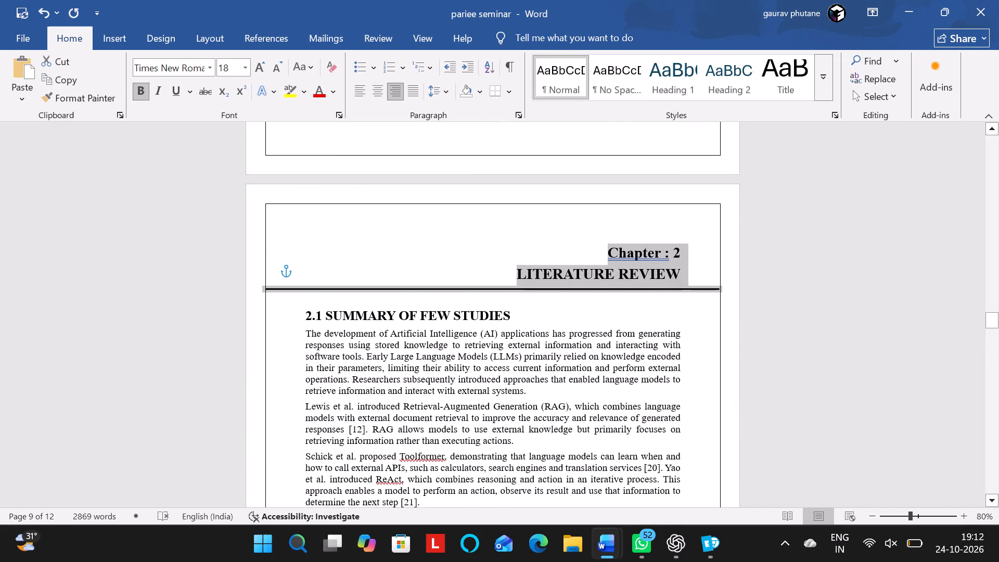
Paste the copied chapter title block at the top of the blank last page of the report.
scroll(654, 285, "down", 10)
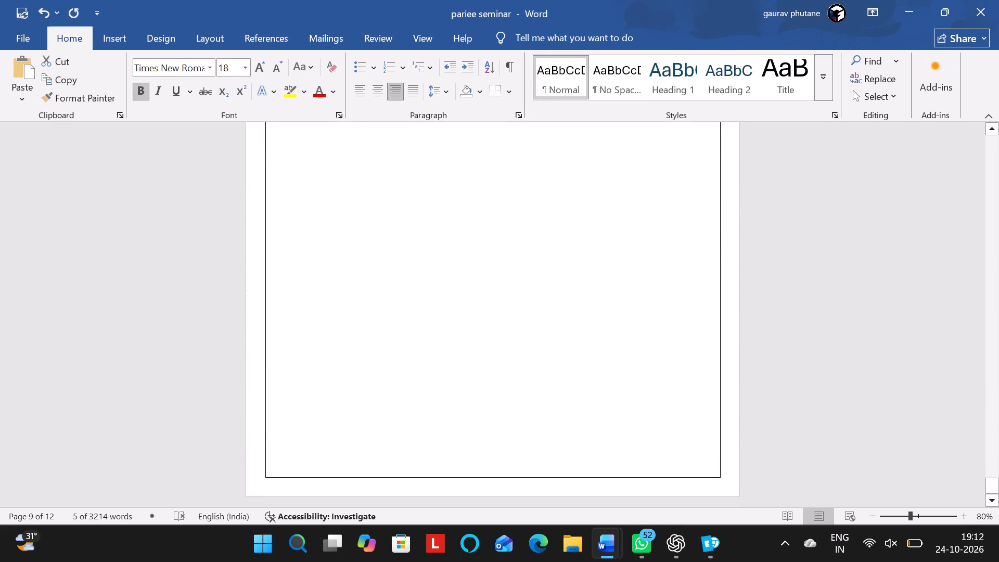
scroll(654, 285, "up", 3)
left_click(454, 349)
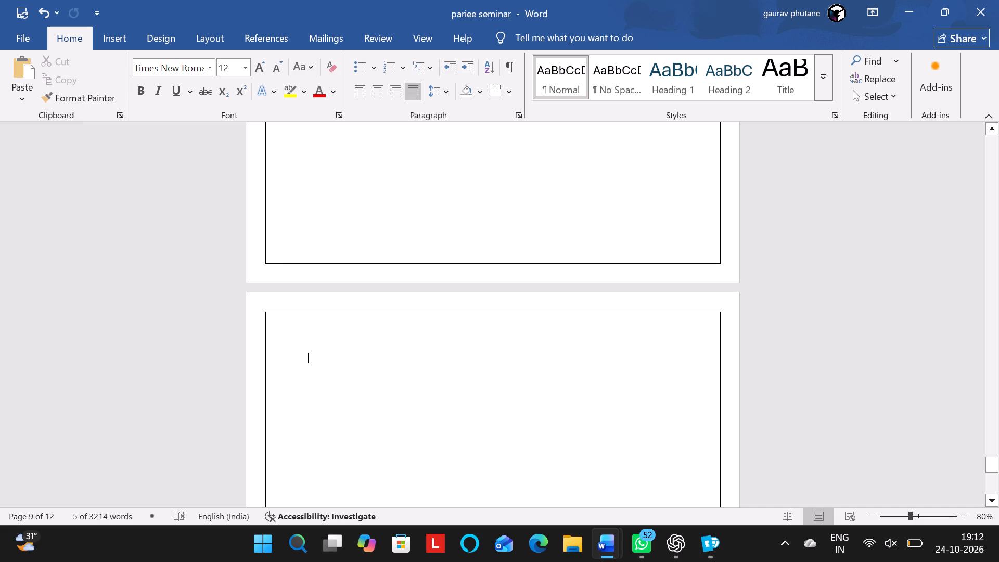
key("BackSpace")
key("BackSpace")
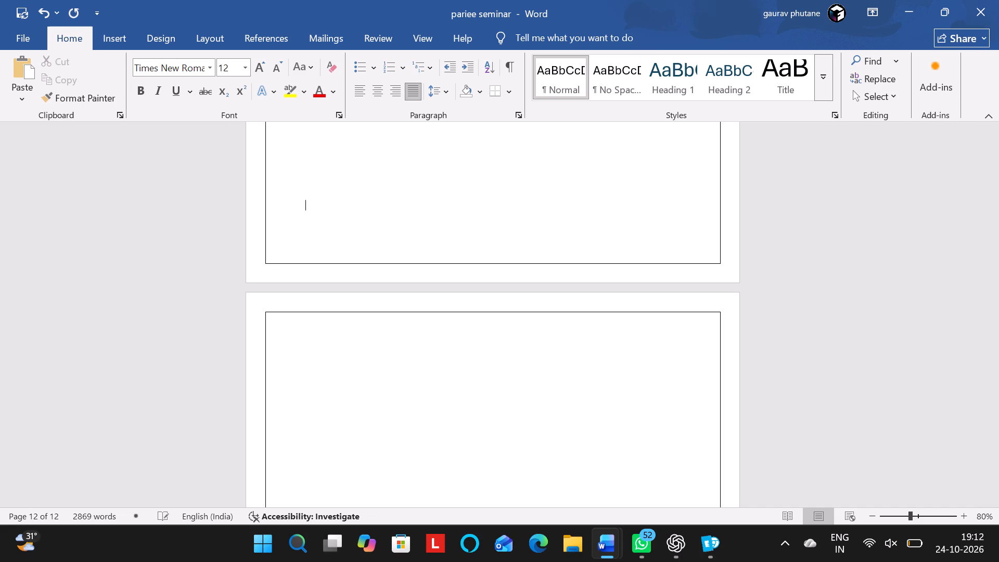
scroll(454, 349, "up", 4)
scroll(454, 349, "right", 1)
scroll(454, 349, "down", 1)
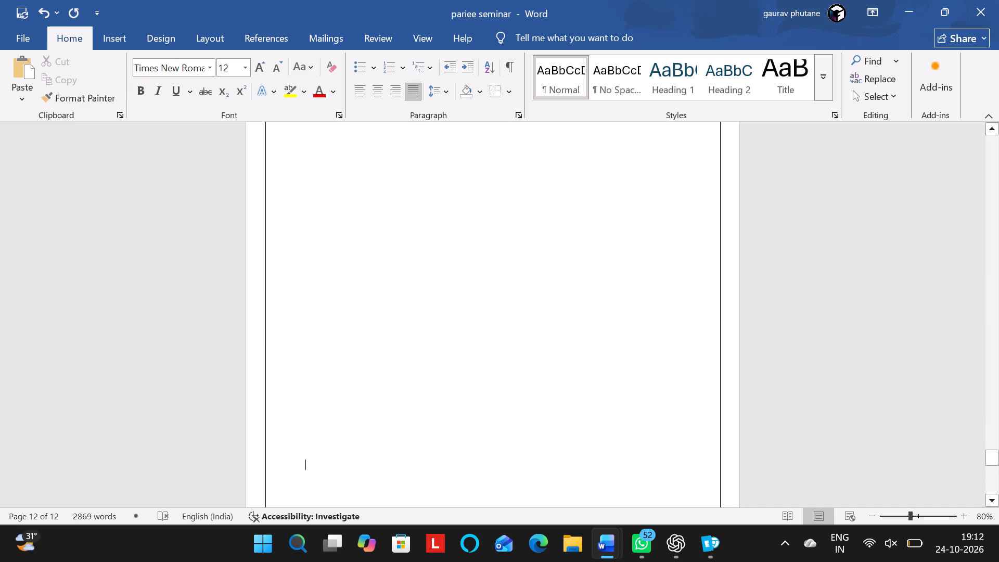
scroll(454, 349, "down", 1)
key("Return")
key("ctrl+v")
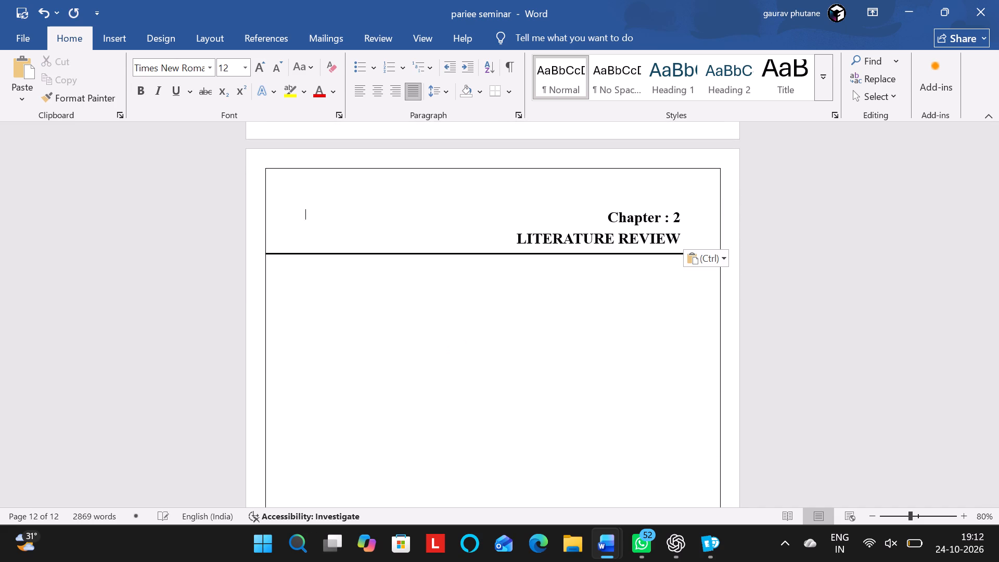
Change the chapter number in the pasted title block to 3.
left_click(685, 221)
key("BackSpace")
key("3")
Check the chapter title in ChatGPT and replace LITERATURE REVIEW under "Chapter : 3" with METHODOLOGY.
key("Down")
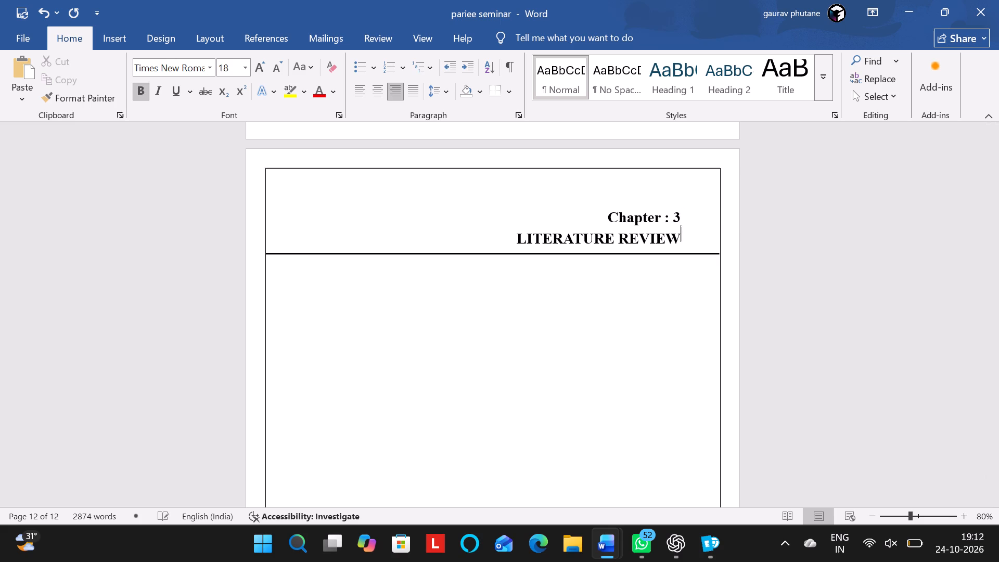
key("alt+Tab")
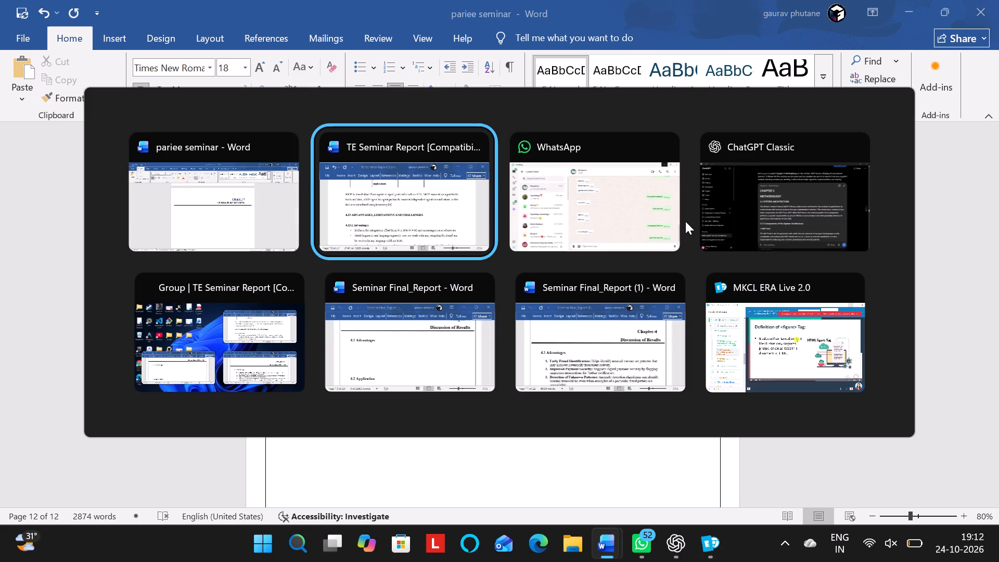
key("alt+Tab")
key("alt+Tab")
key("alt+Tab")
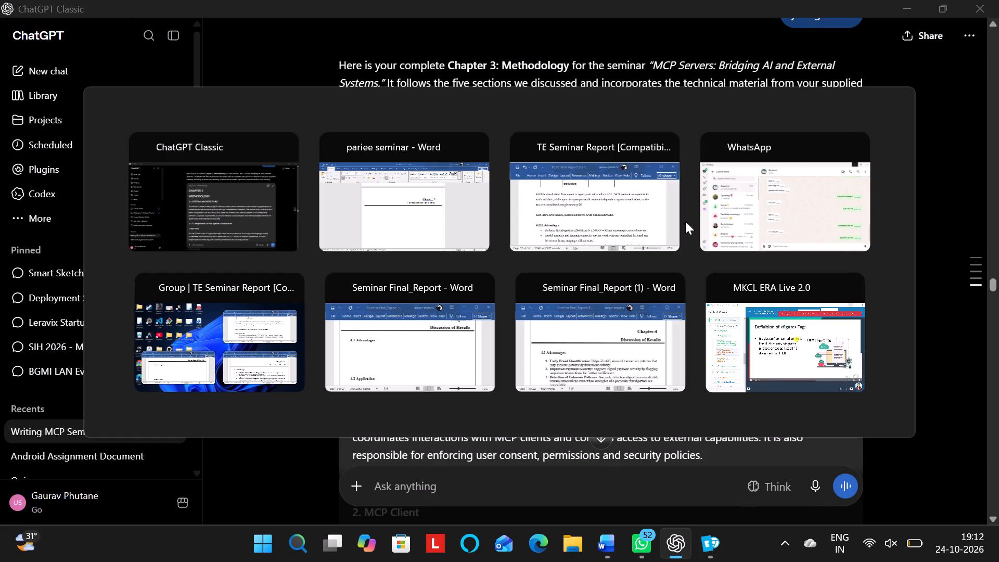
key("BackSpace")
key("BackSpace")
key("BackSpace")
key("BackSpace")
key("BackSpace")
key("BackSpace")
key("BackSpace")
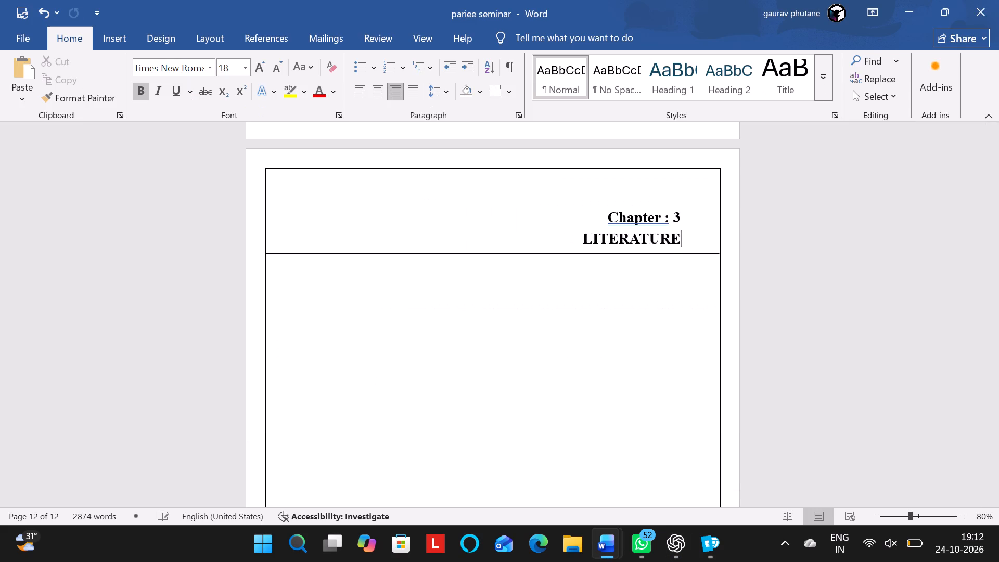
key("BackSpace")
key("BackSpace")
key("BackSpace")
key("BackSpace")
key("BackSpace")
key("BackSpace")
key("BackSpace")
key("BackSpace")
key("BackSpace")
key("BackSpace")
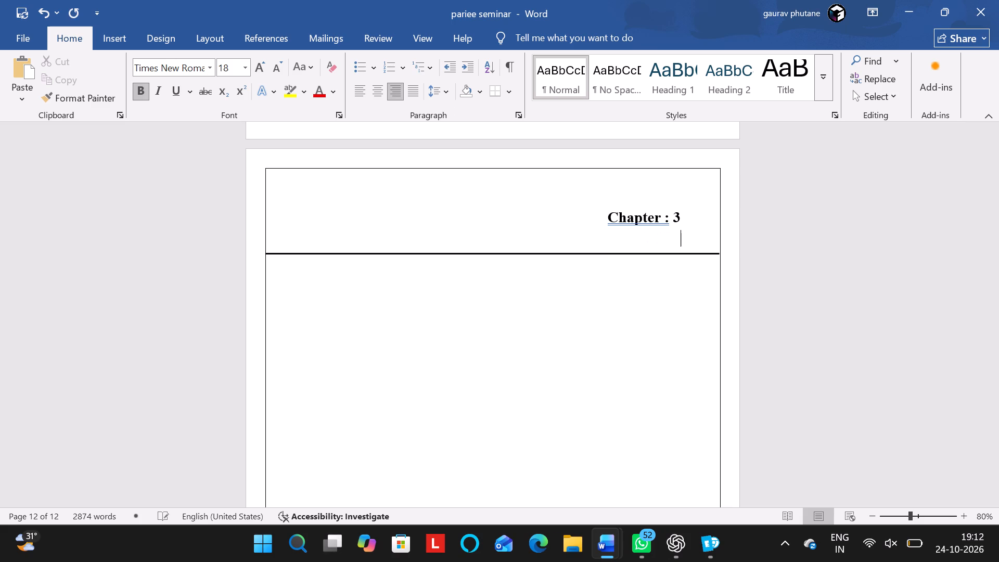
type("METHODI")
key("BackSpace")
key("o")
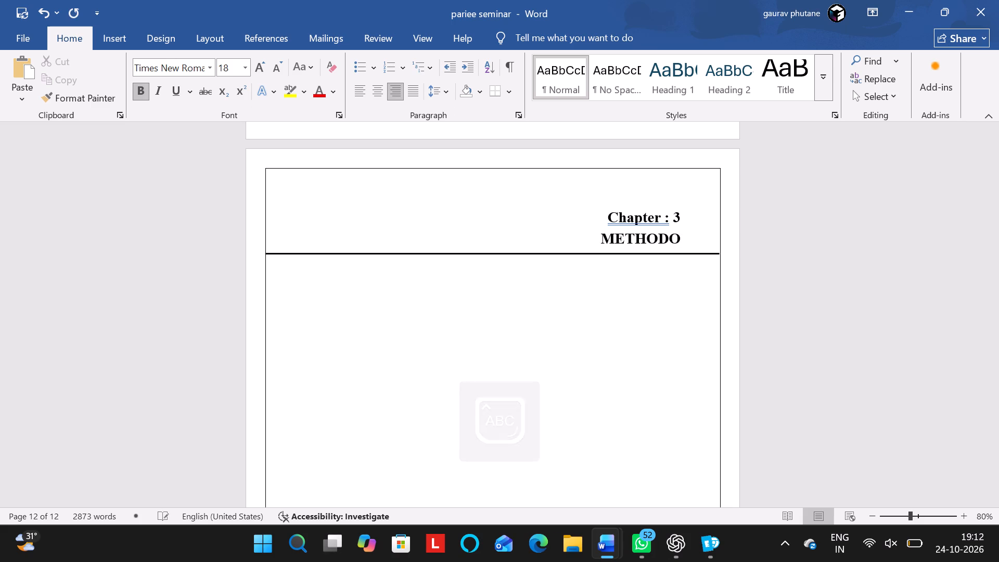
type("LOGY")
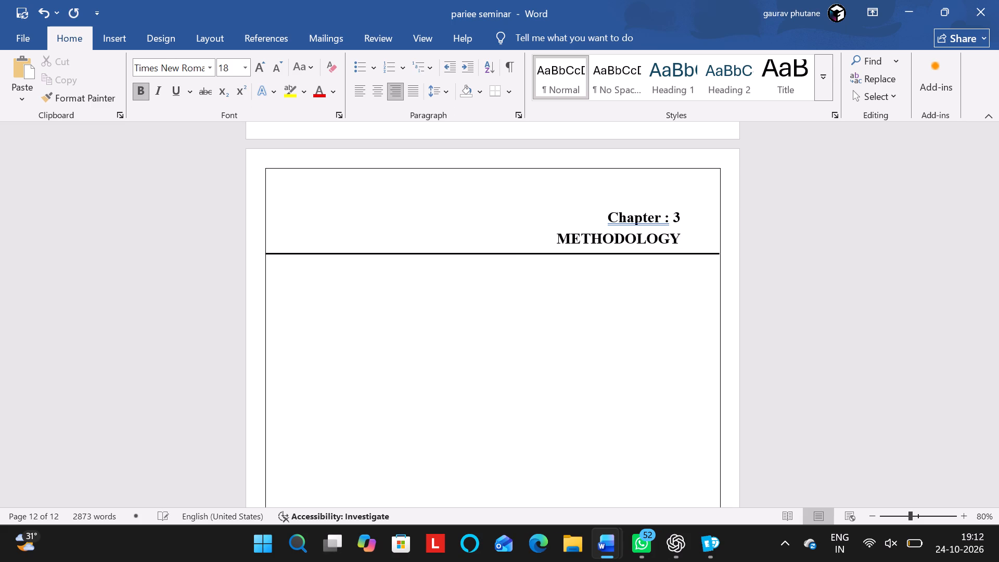
Add blank lines below the METHODOLOGY title and set the new line to justified alignment.
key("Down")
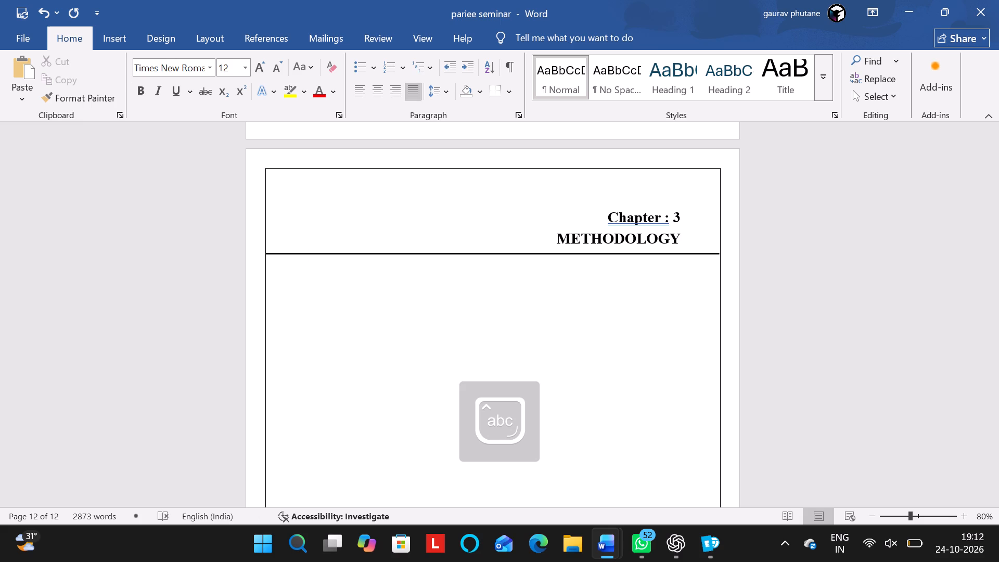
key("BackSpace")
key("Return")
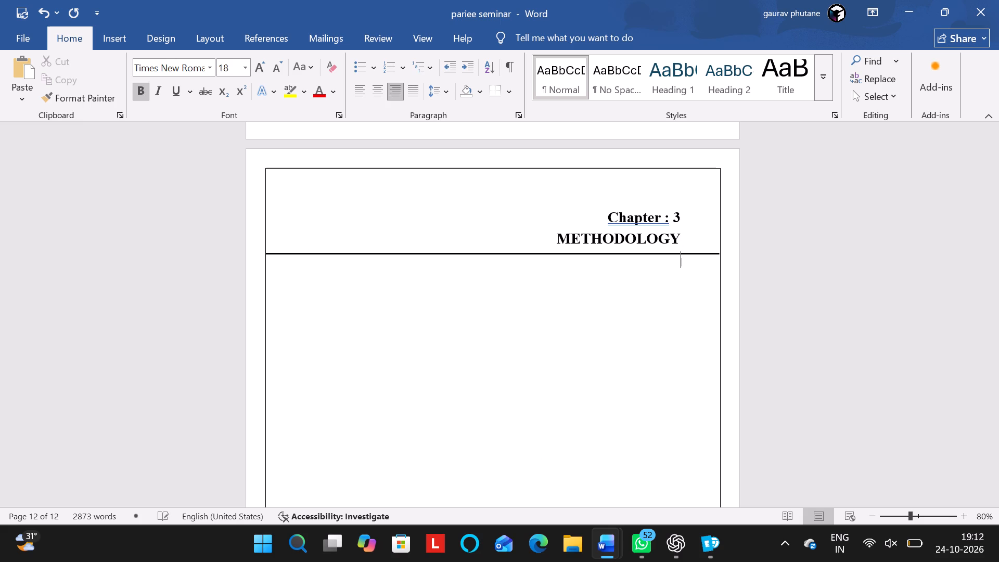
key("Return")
left_click(413, 93)
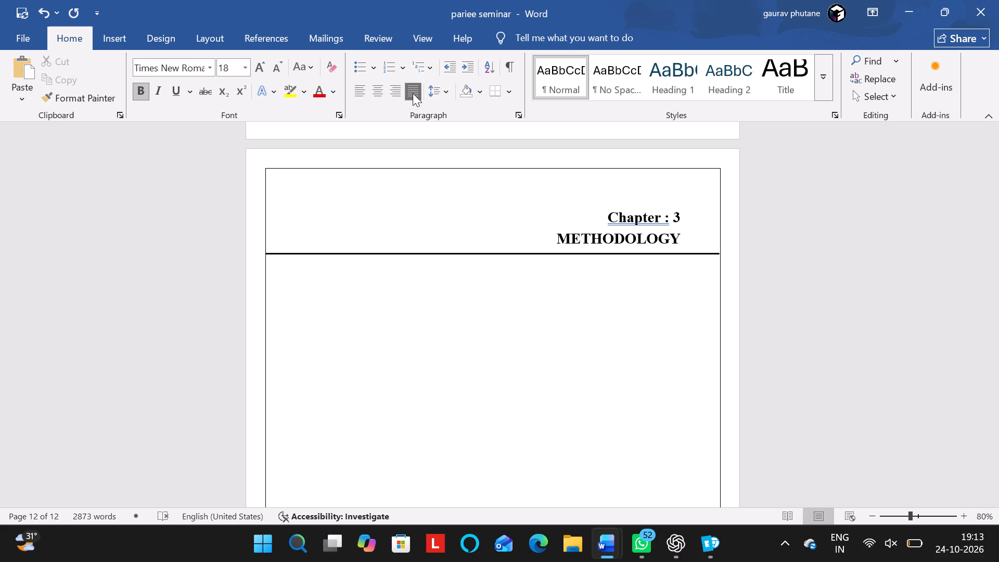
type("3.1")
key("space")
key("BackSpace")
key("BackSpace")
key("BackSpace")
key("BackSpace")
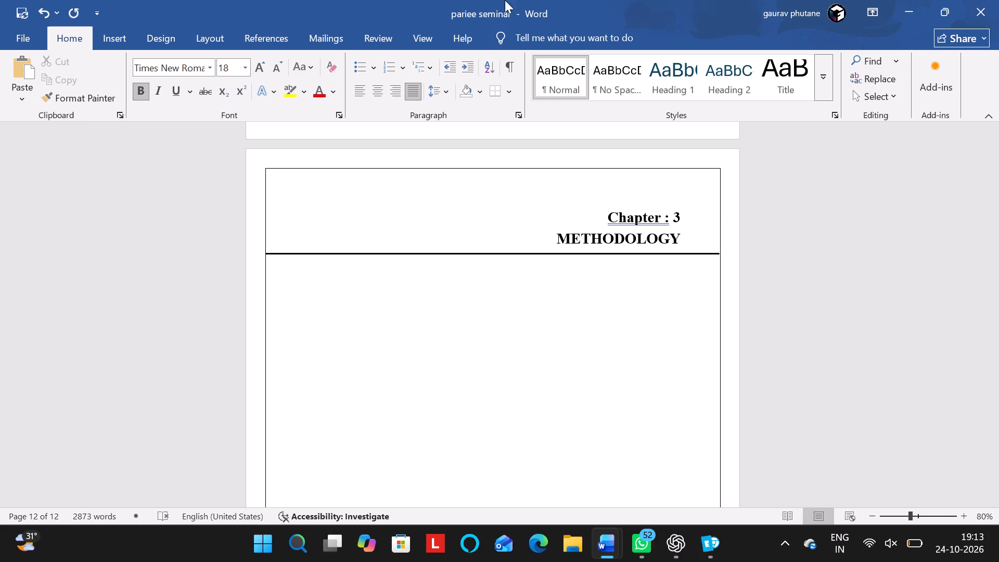
Start the first section heading below the Chapter 3 title with the number 3.1 in a smaller font size.
left_click(271, 71)
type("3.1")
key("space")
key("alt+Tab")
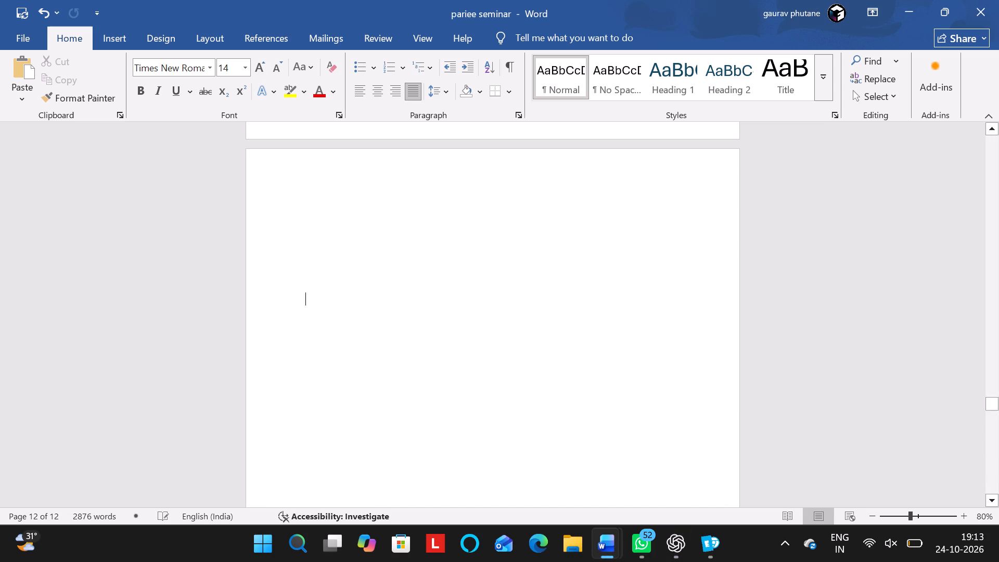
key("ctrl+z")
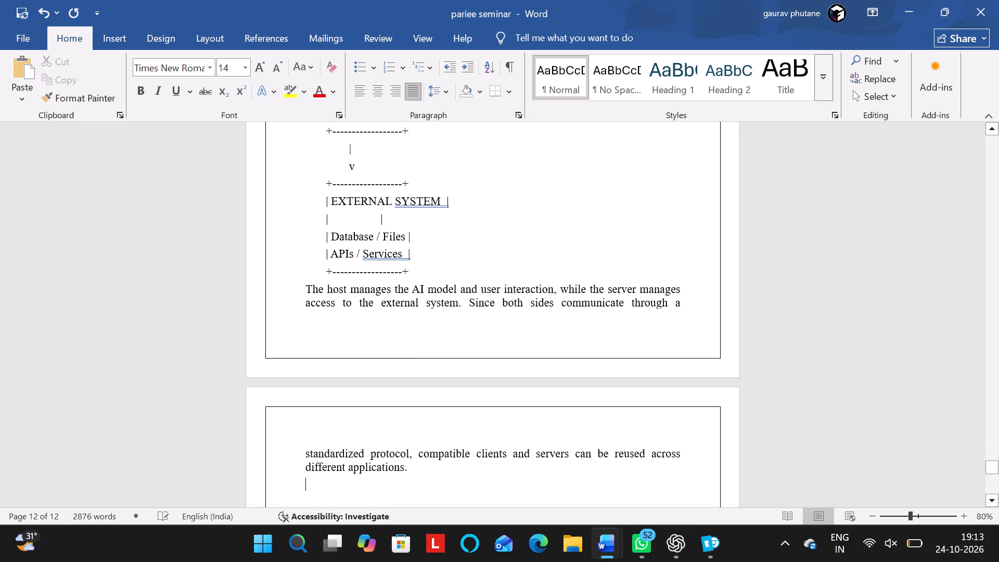
left_click(272, 70)
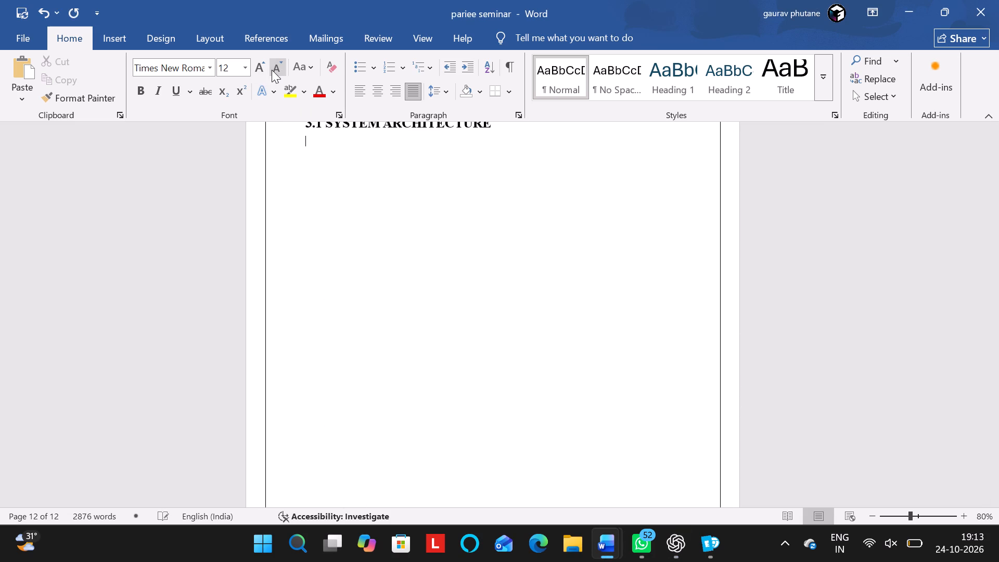
key("ctrl+v")
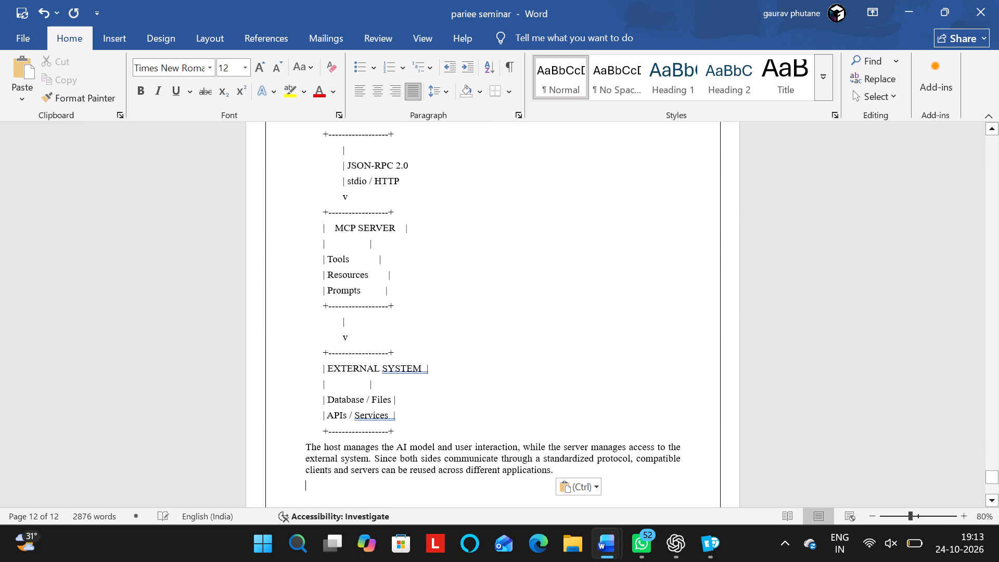
Apply the bordered grid table style to Table 3.1, Components of MCP System Architecture.
scroll(413, 314, "up", 4)
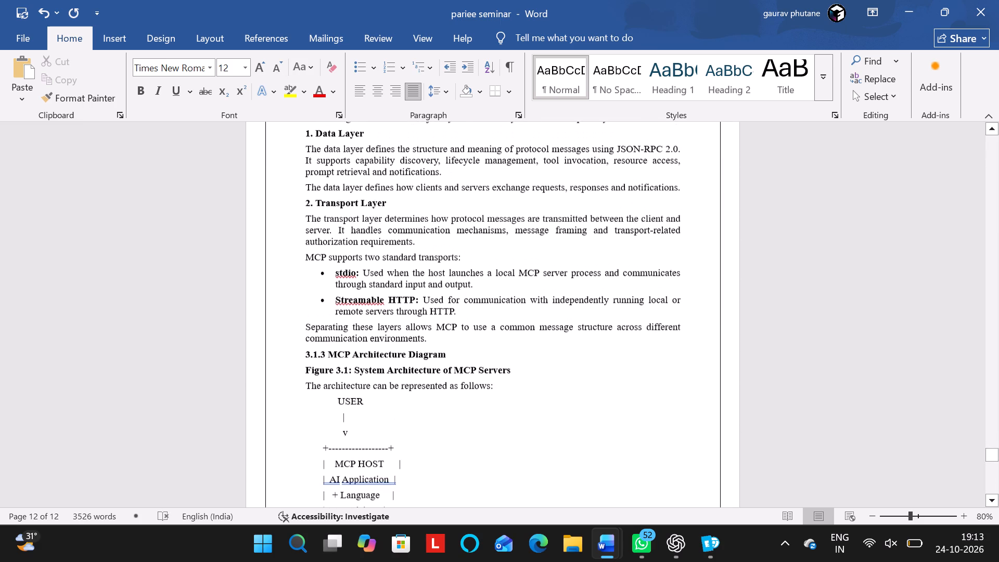
scroll(413, 314, "up", 3)
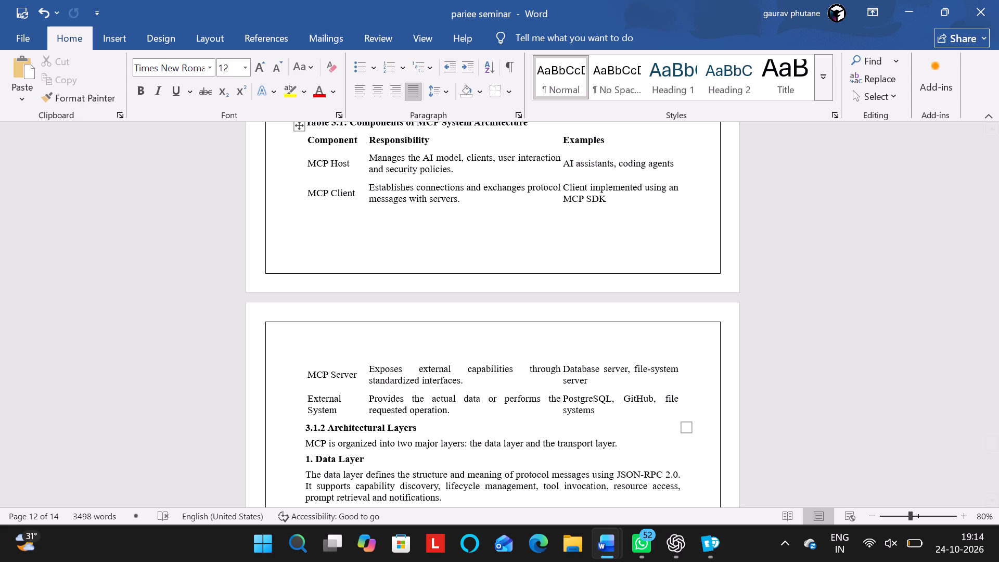
scroll(413, 314, "up", 1)
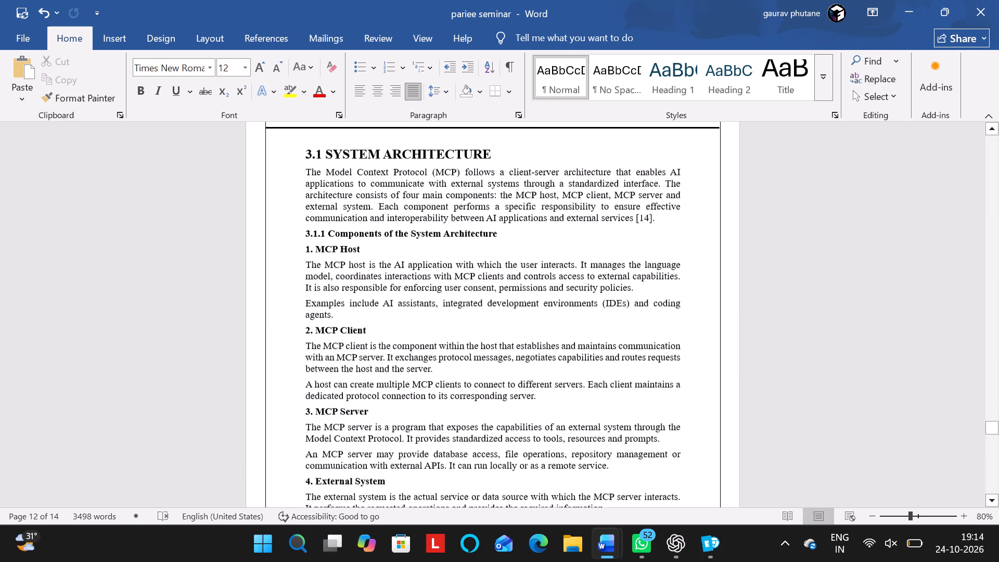
scroll(413, 314, "up", 1)
scroll(413, 314, "down", 1)
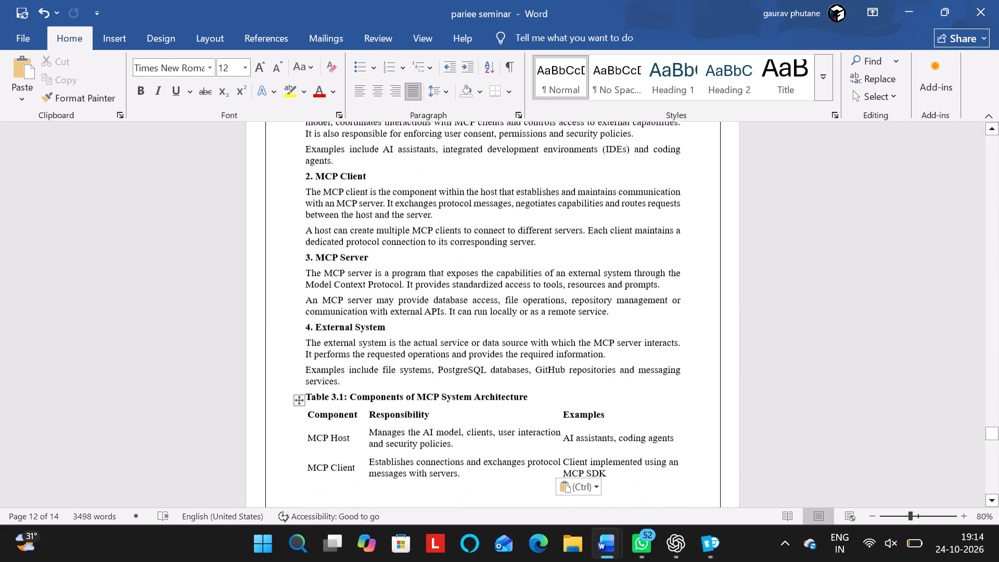
scroll(413, 314, "down", 1)
left_click(339, 347)
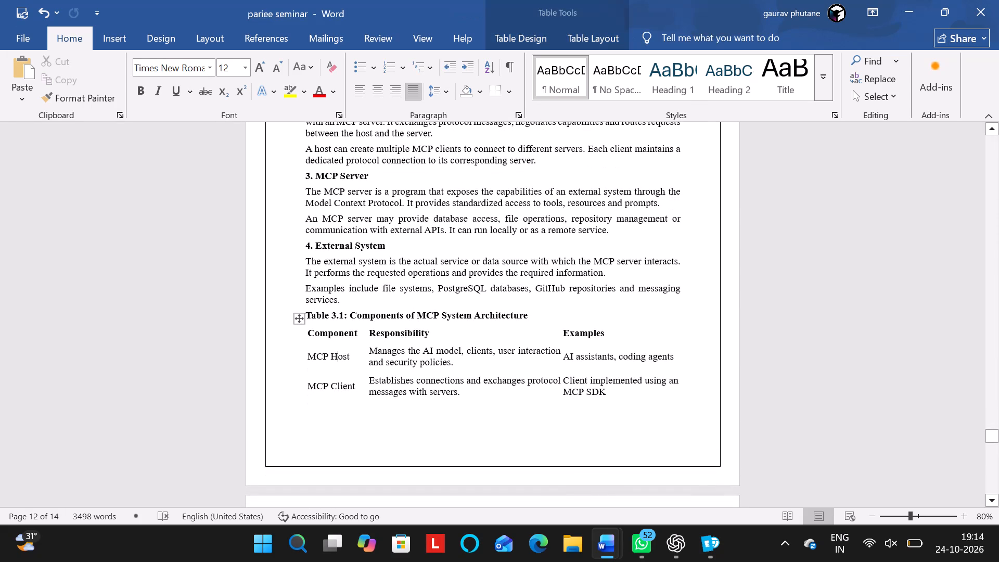
left_click(520, 44)
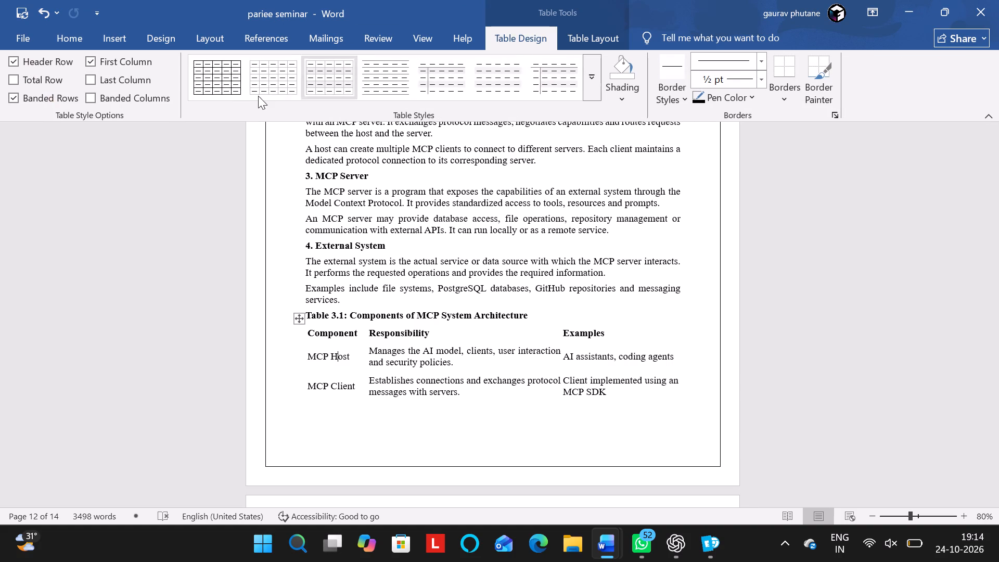
left_click(216, 76)
Examine the rest of section 3.1, from the end of Table 3.1 through the architecture diagram to the closing paragraph.
scroll(405, 372, "down", 1)
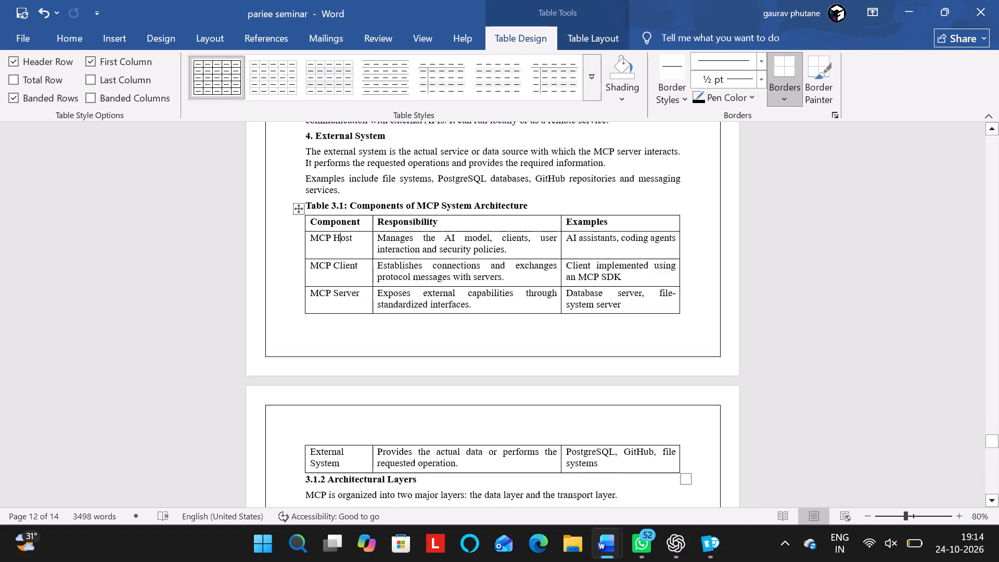
scroll(405, 372, "down", 3)
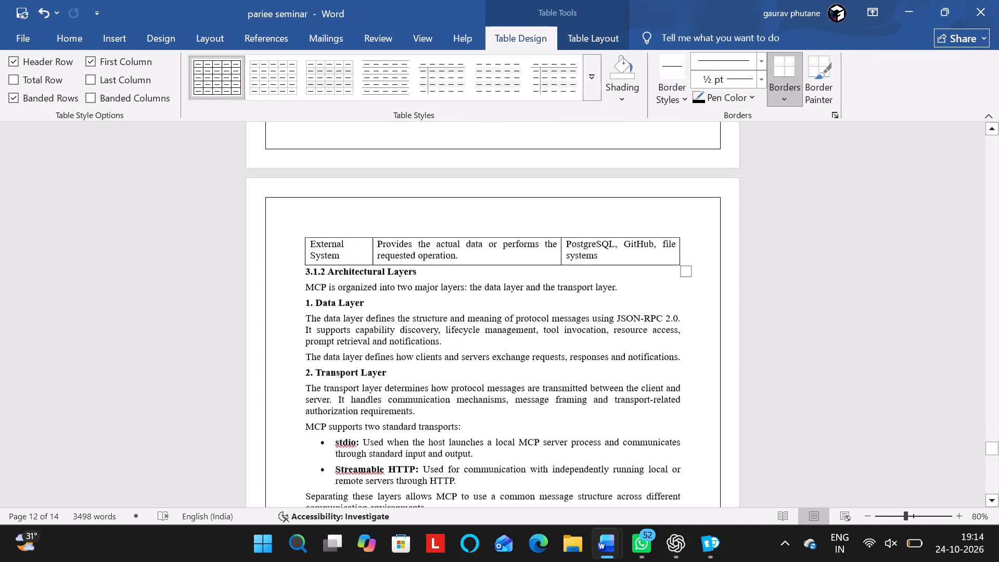
scroll(405, 372, "down", 2)
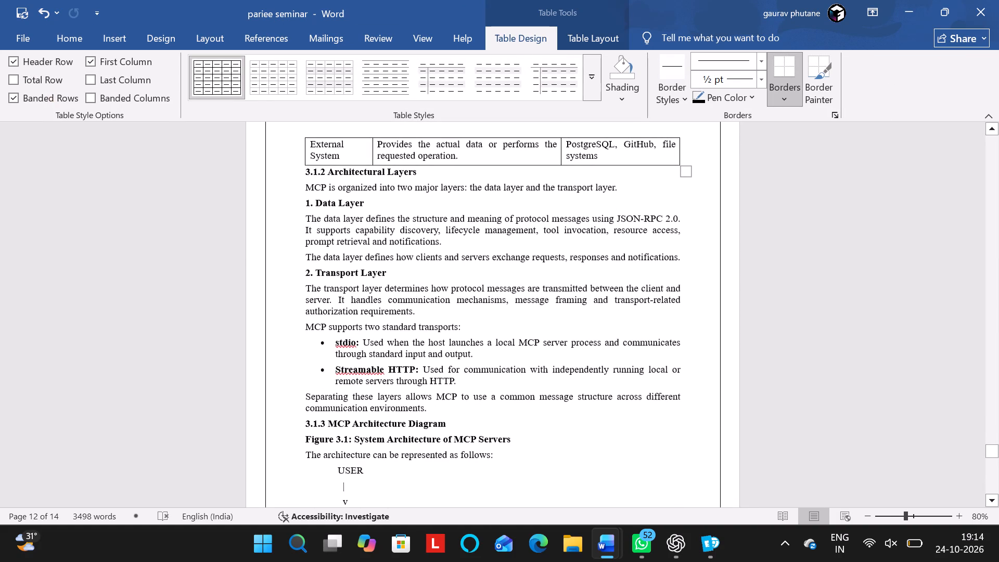
scroll(405, 372, "down", 1)
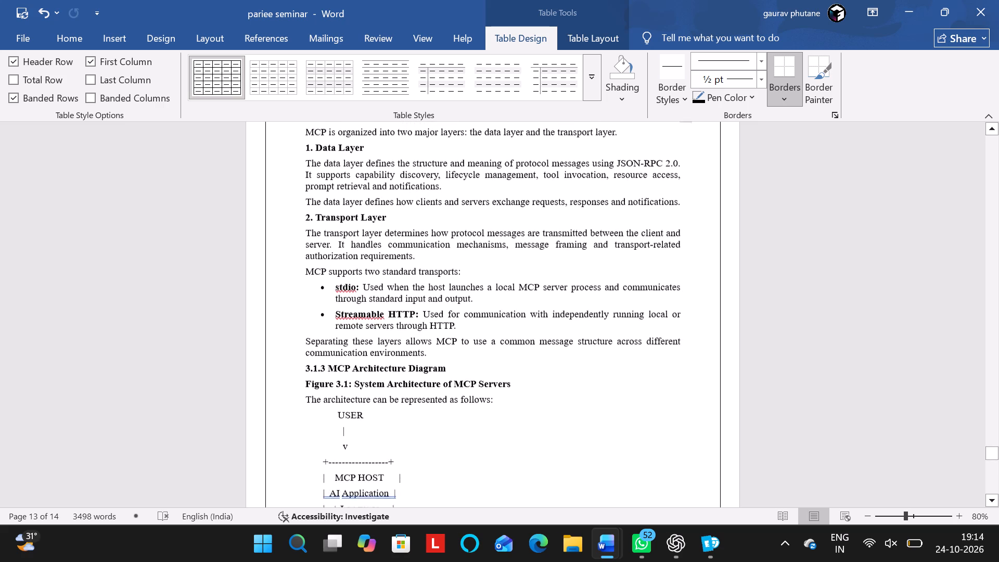
scroll(405, 372, "down", 1)
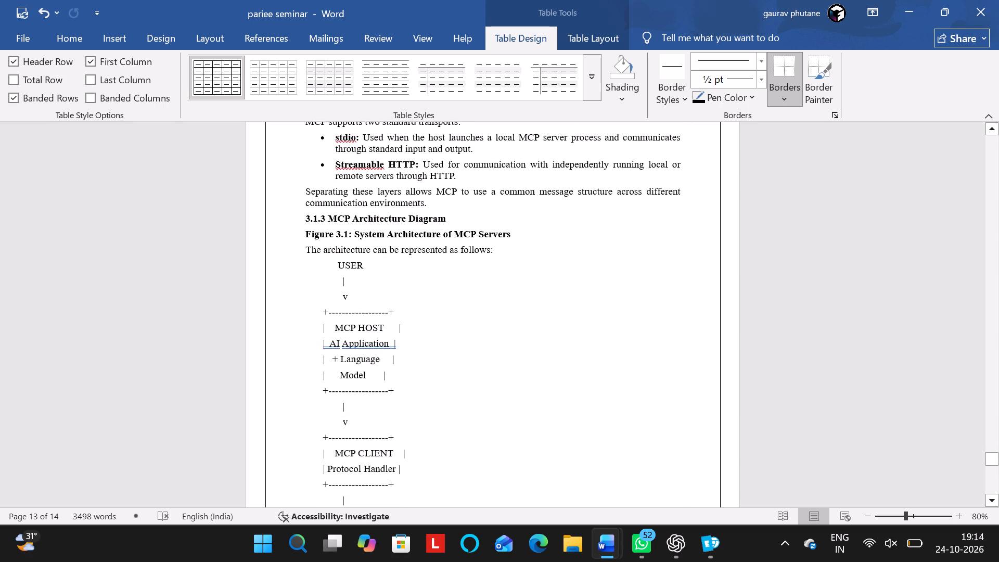
left_click_drag(323, 264, 400, 395)
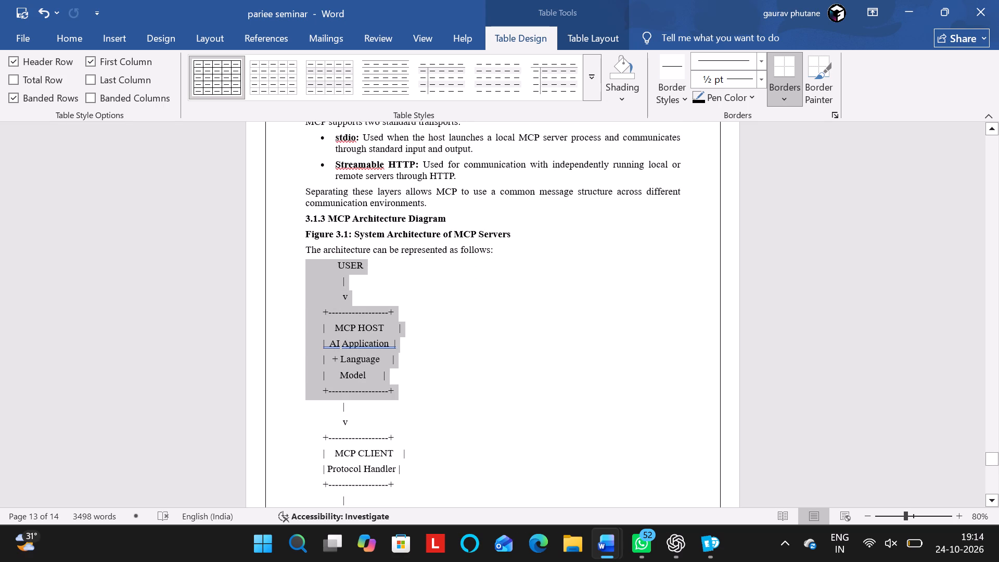
left_click_drag(400, 395, 400, 397)
left_click(589, 437)
scroll(589, 437, "down", 1)
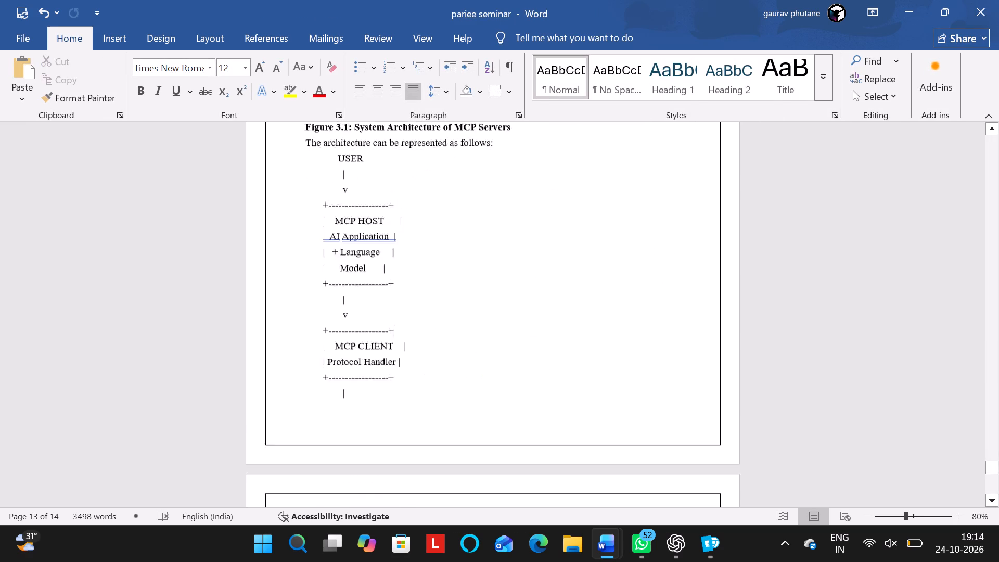
scroll(589, 437, "down", 5)
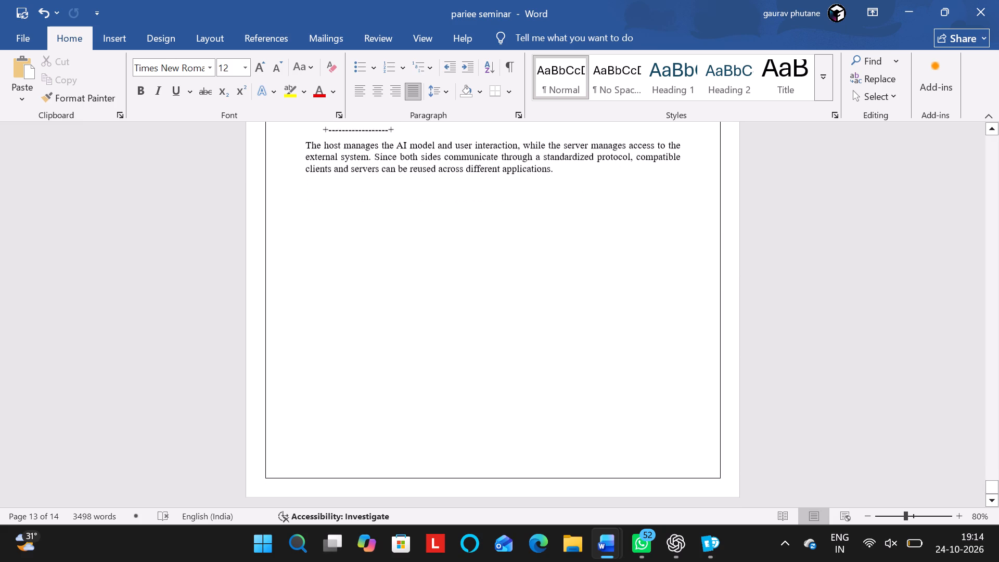
scroll(589, 437, "down", 1)
Leave a blank line below the closing paragraph of section 3.1 and enter "3.2" in bold at size 16.
left_click(578, 175)
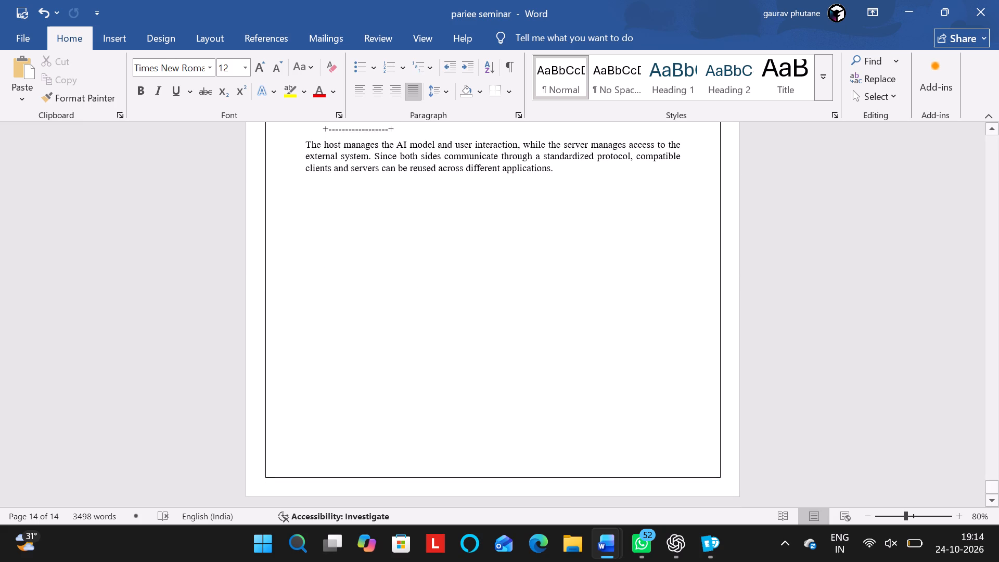
key("Return")
key("Return")
left_click(259, 67)
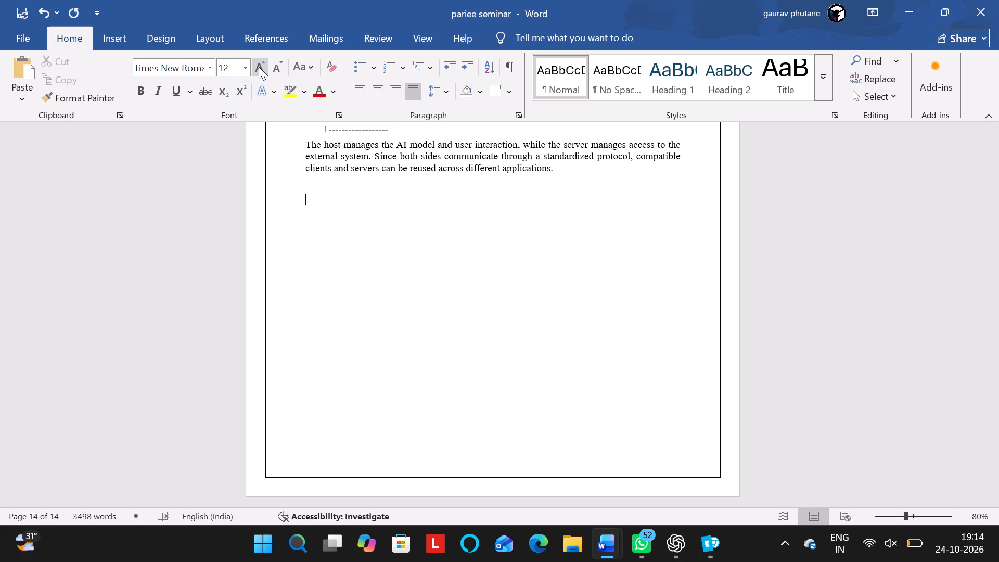
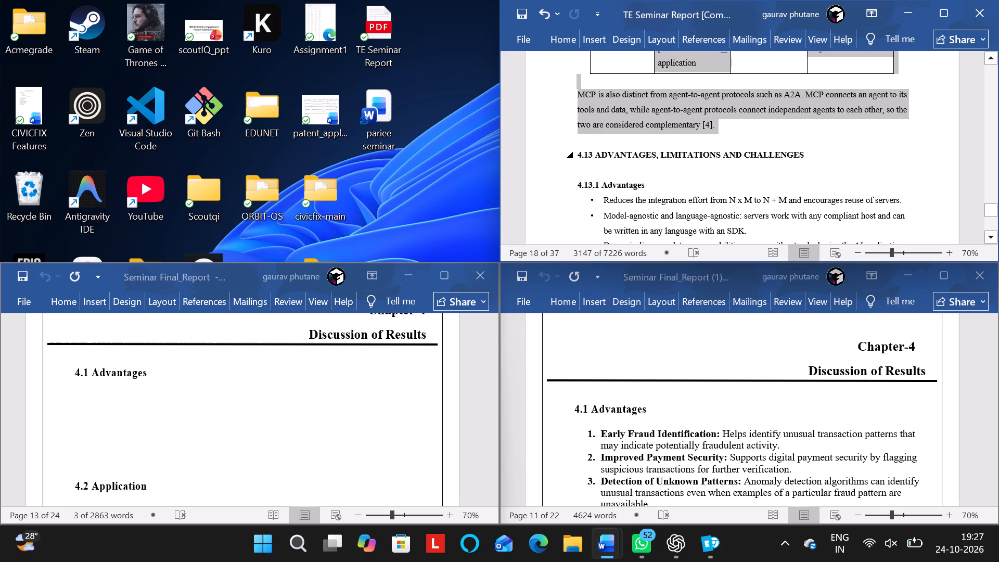
Compare the Chapter 4, Discussion of Results, layout from section 4.1 Advantages to 4.3 Performance Metrics across the open seminar reports.
scroll(622, 152, "down", 2)
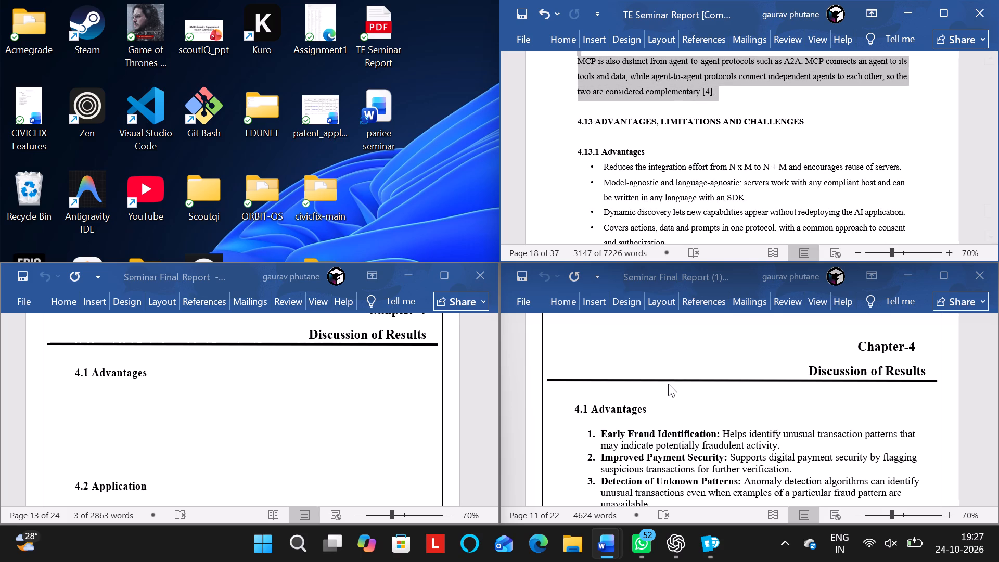
scroll(757, 458, "down", 2)
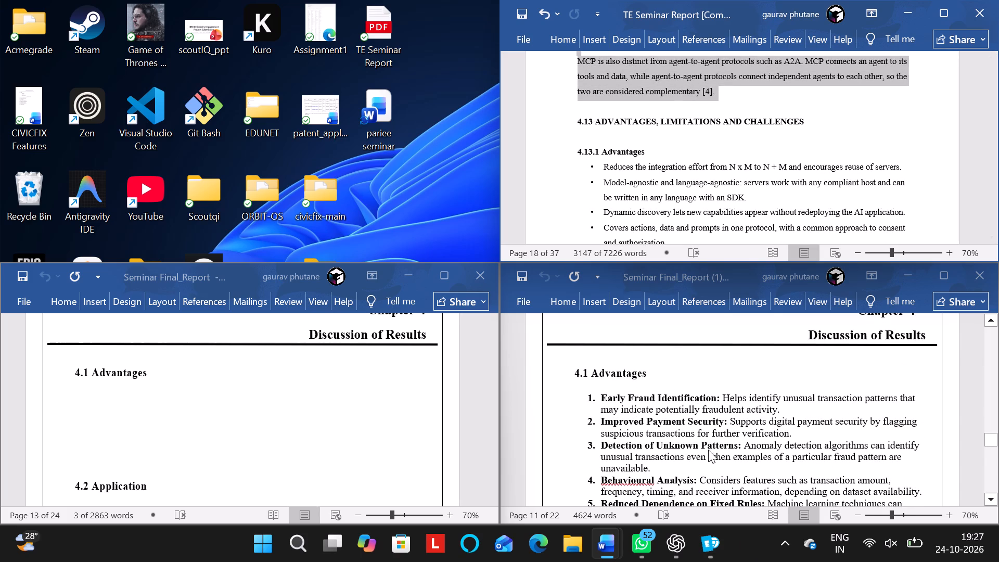
scroll(413, 464, "up", 1)
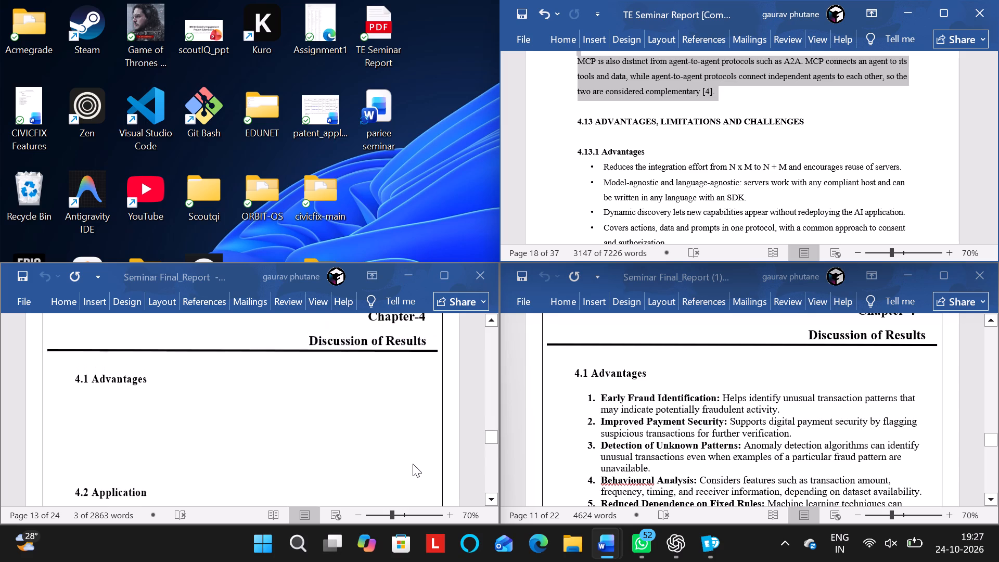
scroll(413, 464, "up", 1)
scroll(413, 464, "down", 1)
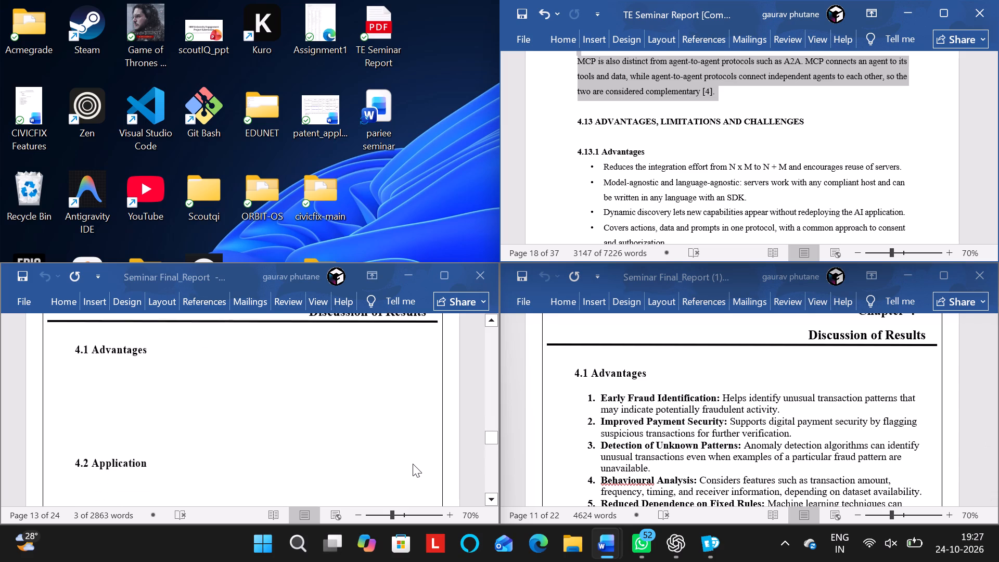
scroll(413, 464, "down", 1)
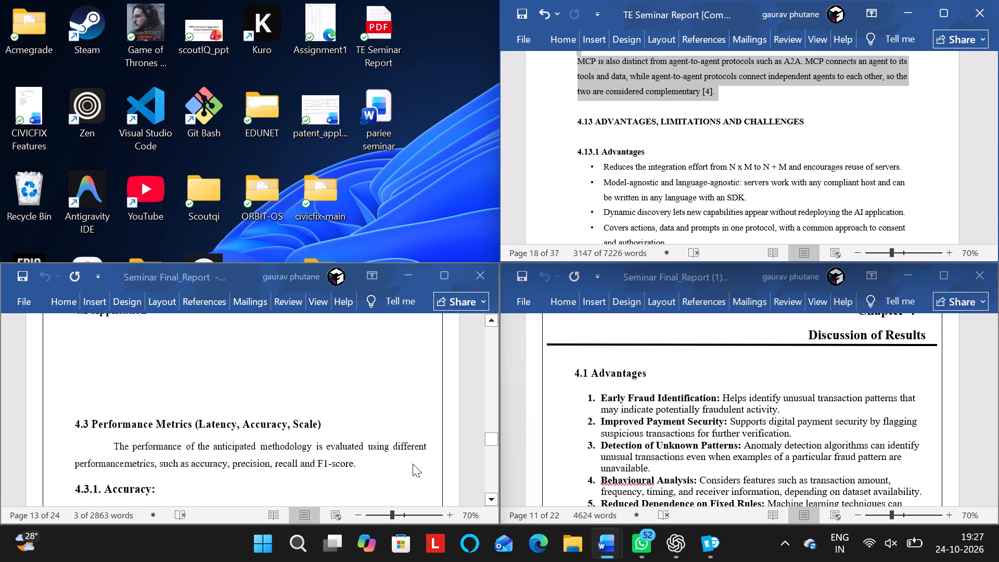
scroll(413, 464, "down", 1)
scroll(413, 464, "up", 1)
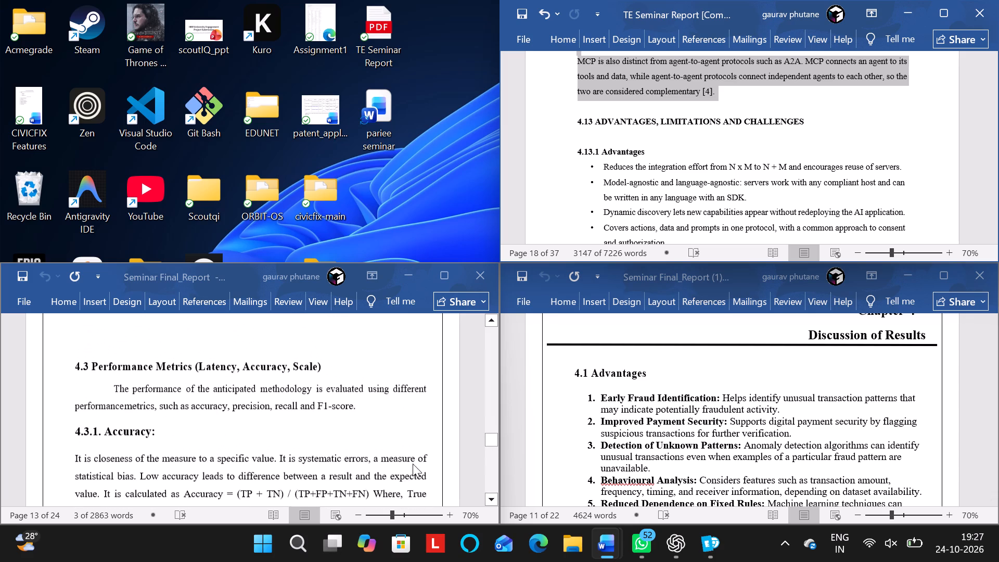
scroll(413, 464, "up", 1)
Review the UPI fraud detection sample report from section 4.1 Advantages through 4.5 Limitations to section 5.1 Conclusion for its structure and content.
scroll(741, 432, "down", 1)
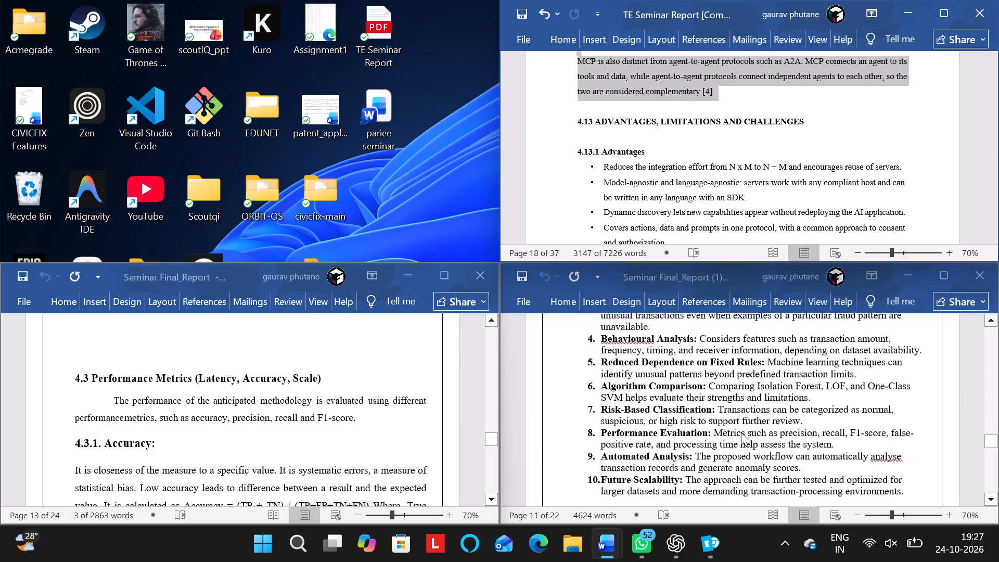
scroll(741, 432, "down", 2)
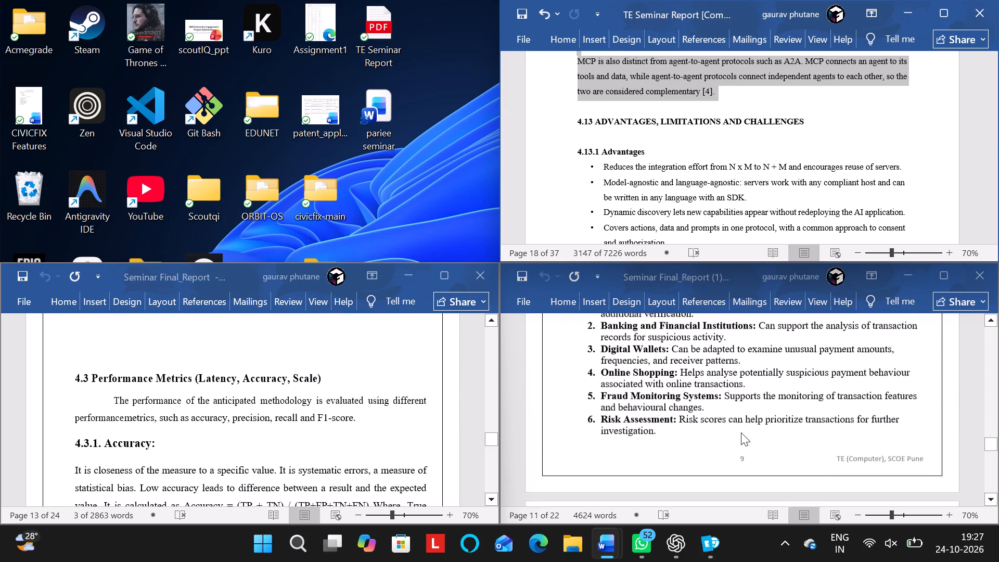
scroll(741, 432, "down", 2)
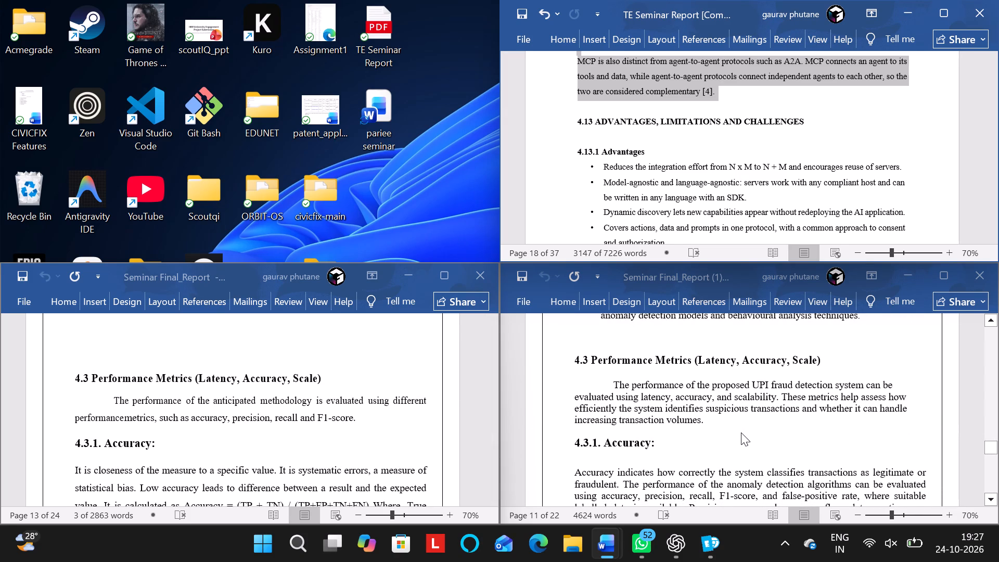
scroll(741, 432, "down", 3)
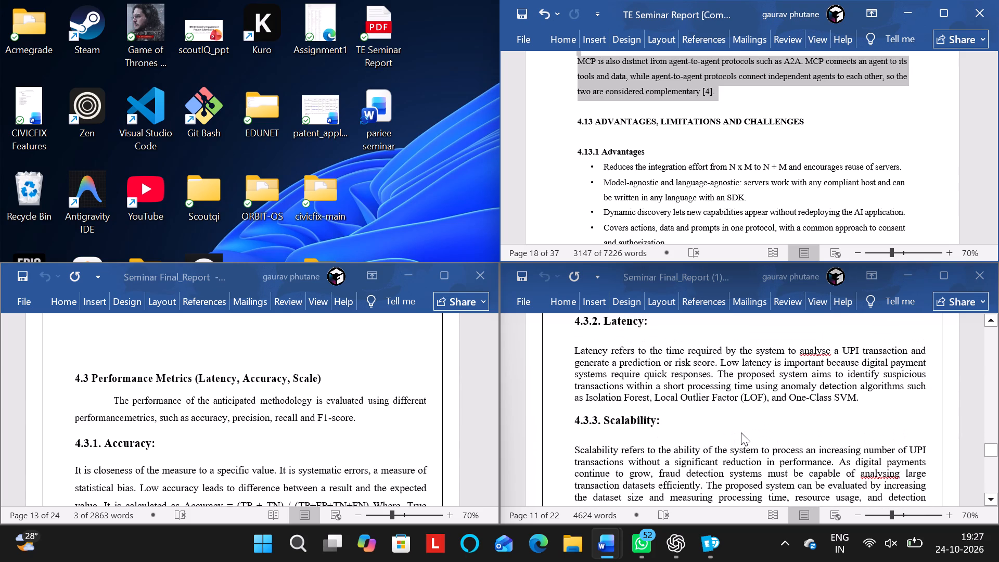
scroll(741, 432, "down", 1)
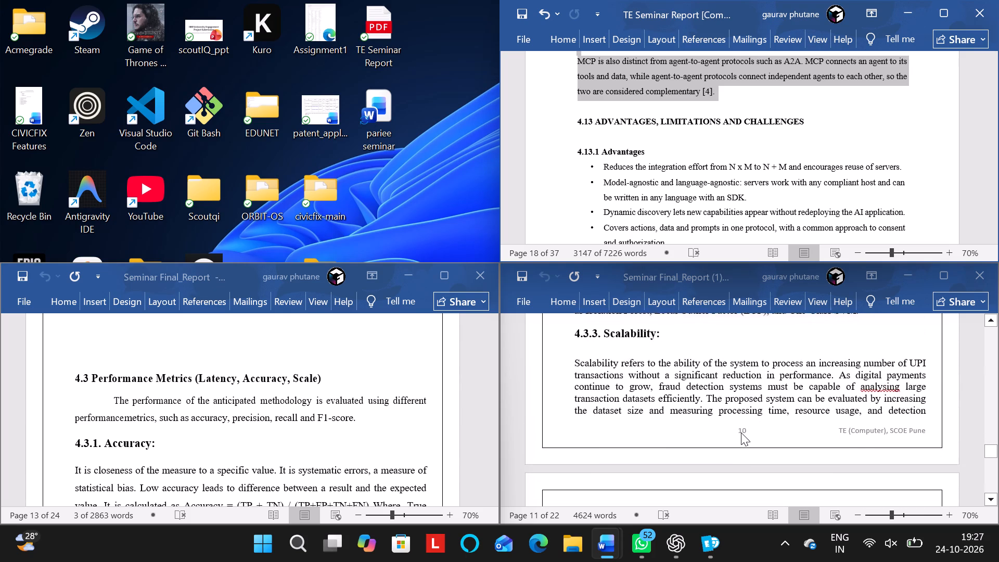
scroll(741, 432, "down", 2)
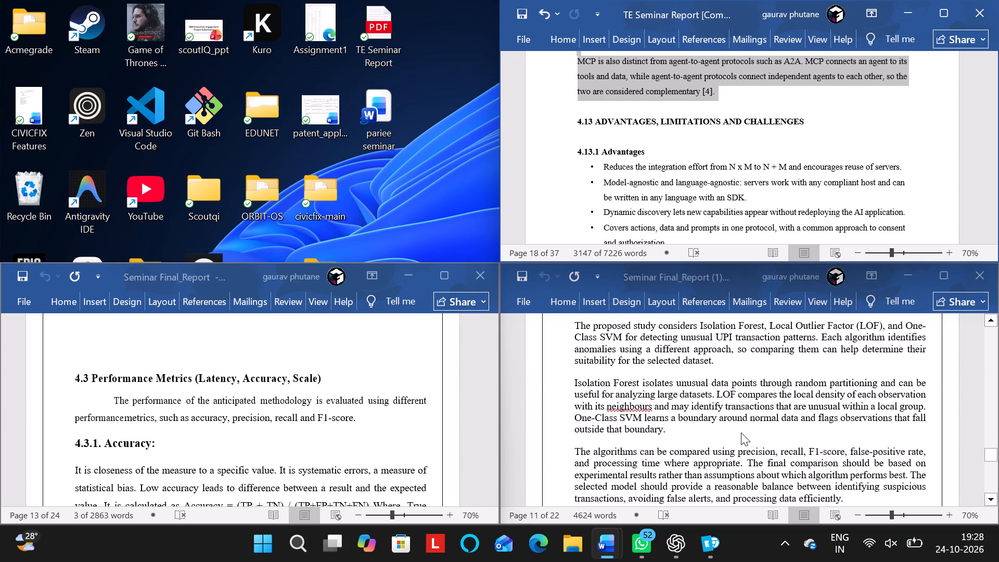
scroll(741, 432, "down", 1)
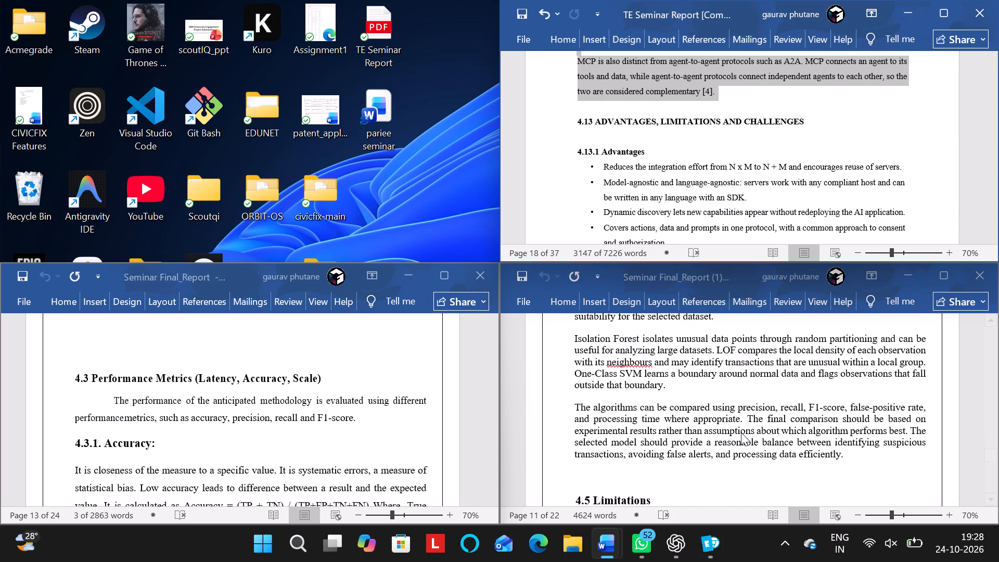
scroll(741, 432, "down", 2)
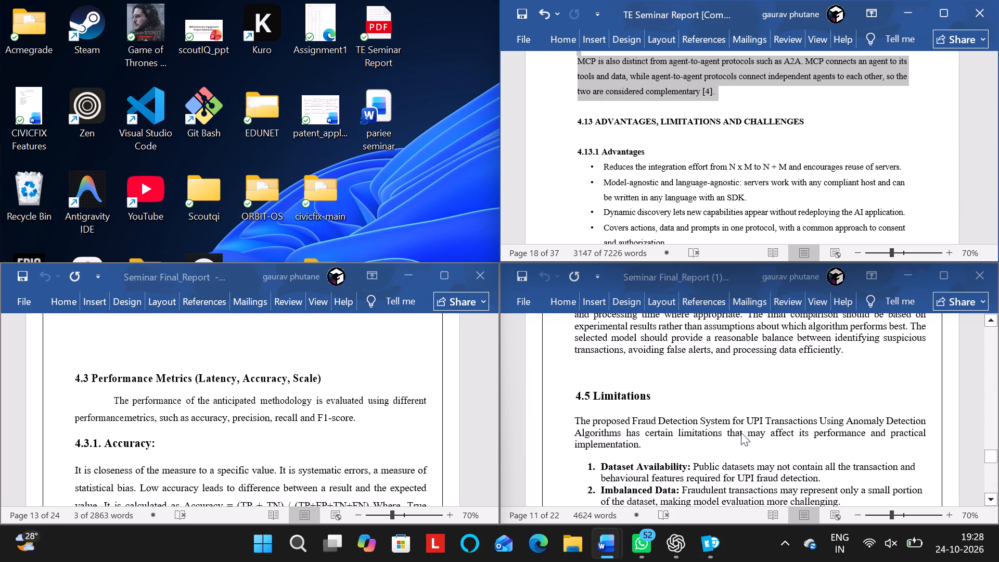
scroll(741, 432, "down", 5)
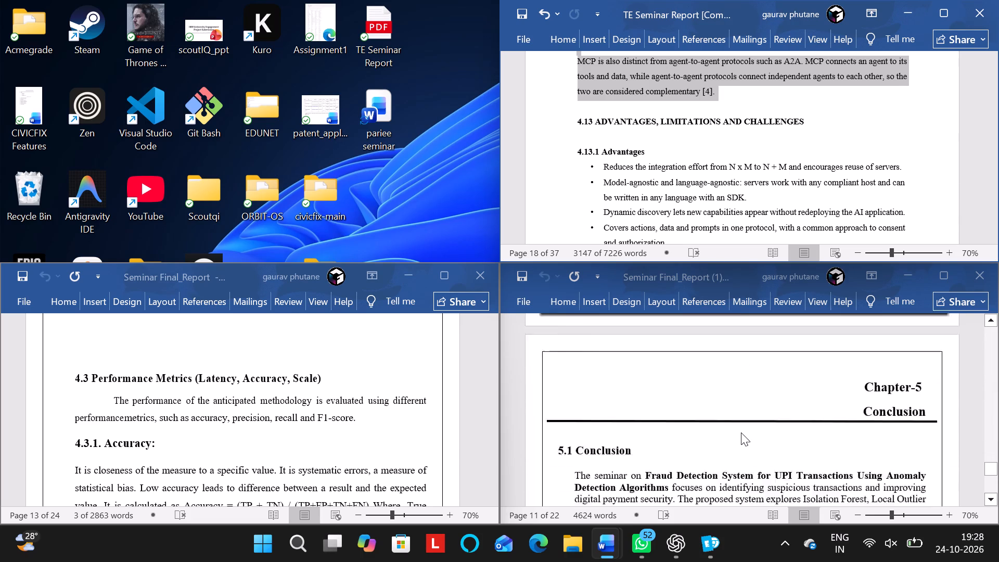
scroll(741, 432, "down", 1)
scroll(741, 432, "up", 4)
scroll(741, 432, "down", 2)
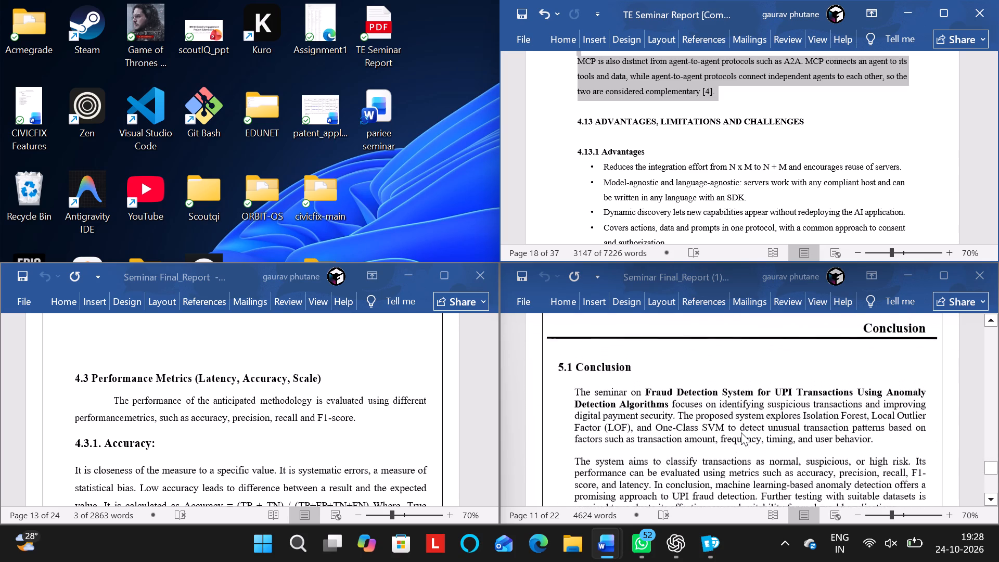
scroll(741, 432, "down", 1)
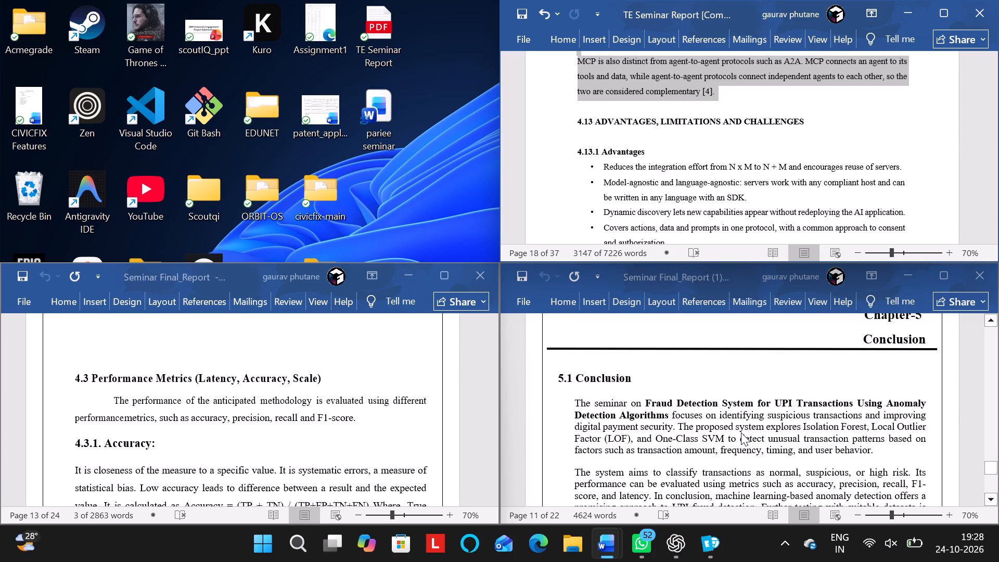
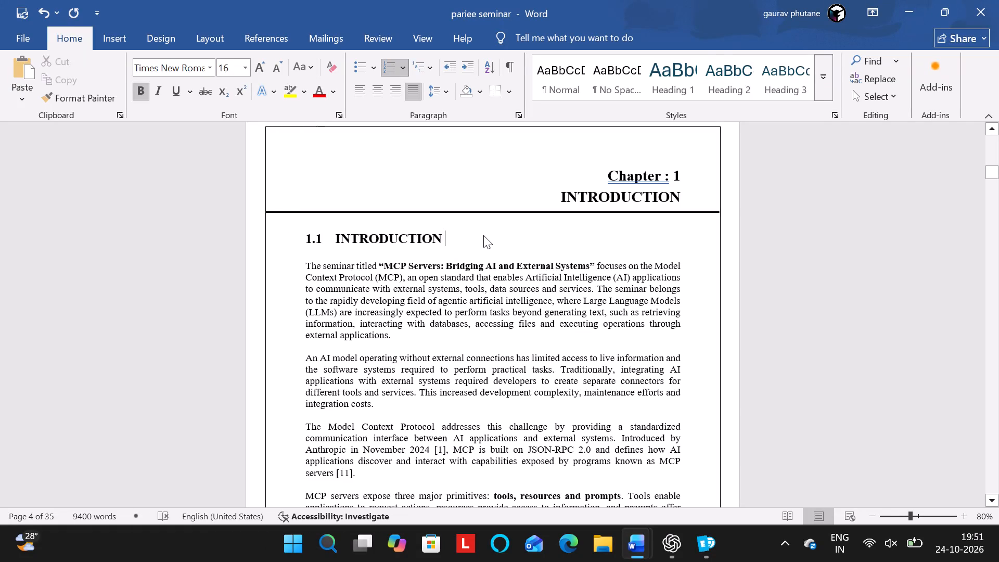
key("BackSpace")
Check the line spacing setting of the first paragraph under the 1.1 INTRODUCTION heading.
left_click(340, 272)
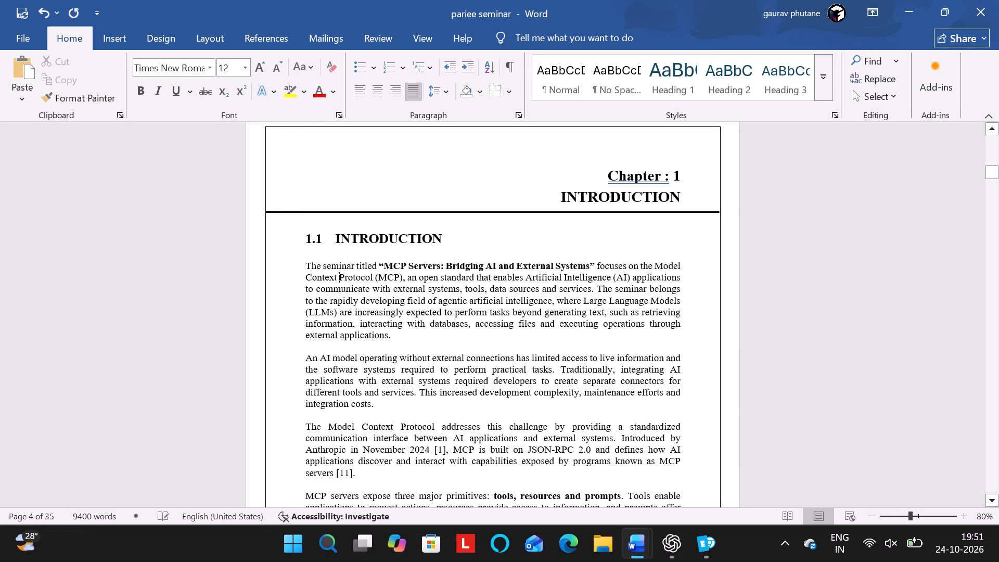
left_click(404, 335)
key("Down")
key("Up")
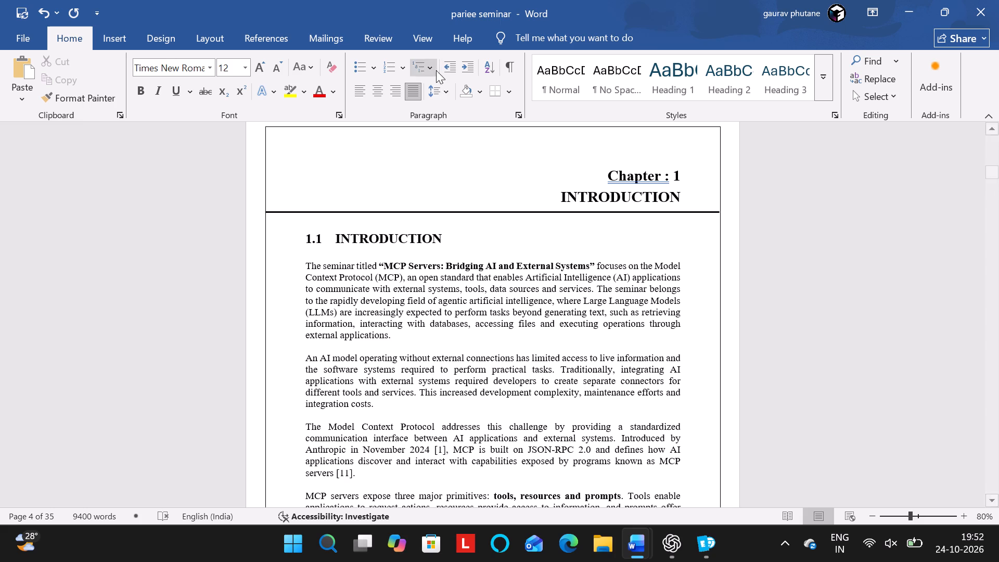
left_click(440, 88)
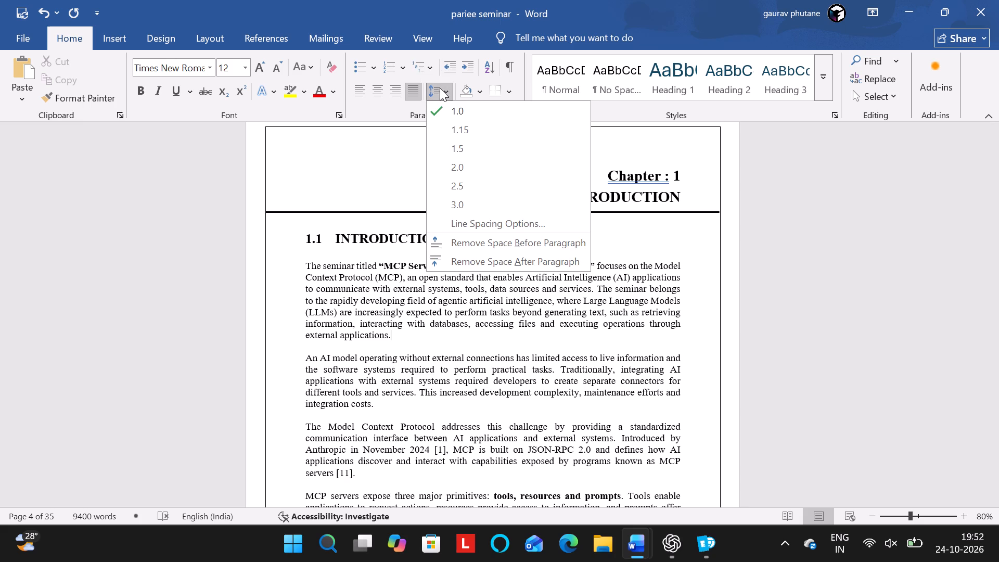
left_click(468, 351)
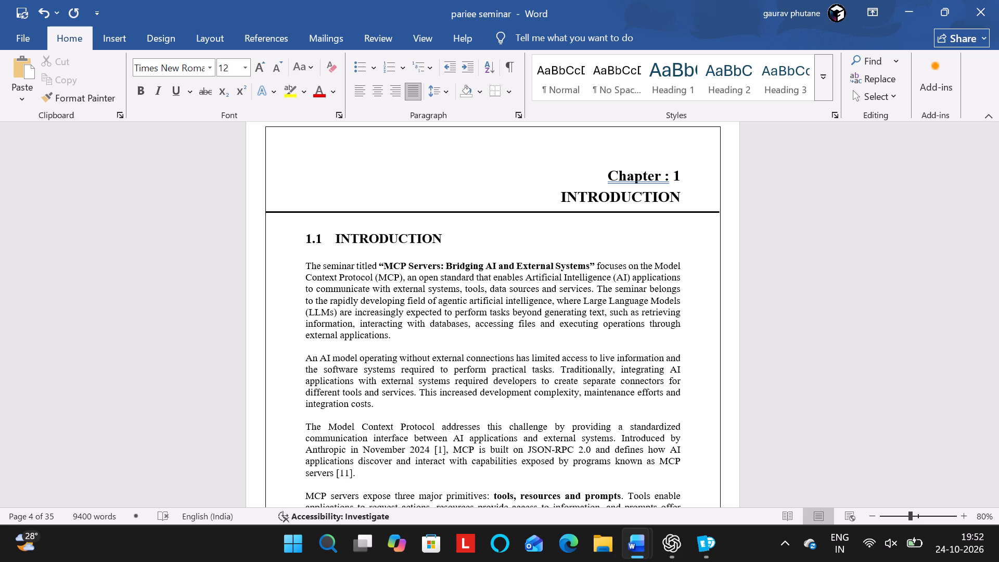
Switch to the TE Seminar Report document and compare its Chapter 1 headings and body layout with Chapter 1 of the pariee seminar document.
key("alt+Tab")
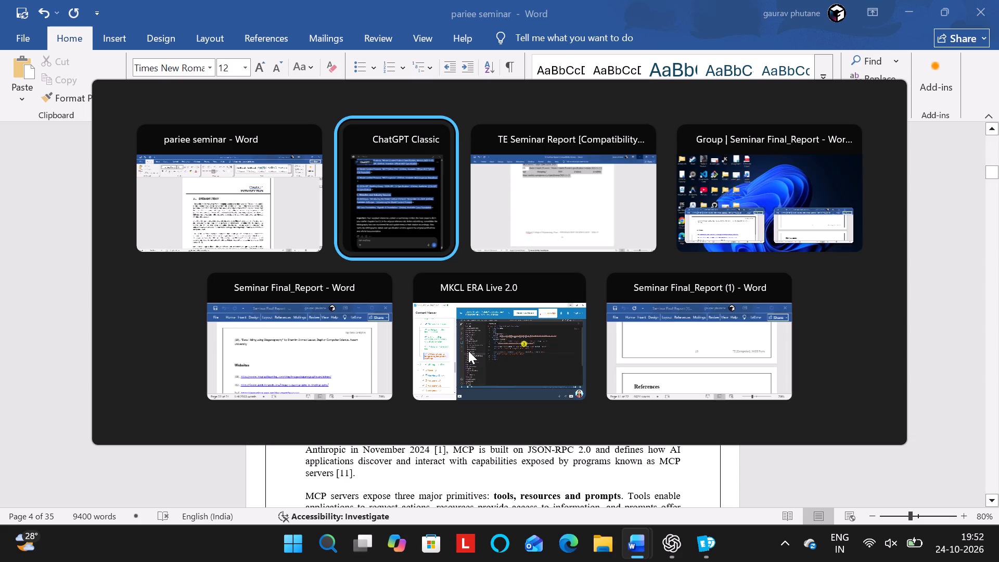
key("alt+Tab")
key("alt+Tab")
key("alt+Tab")
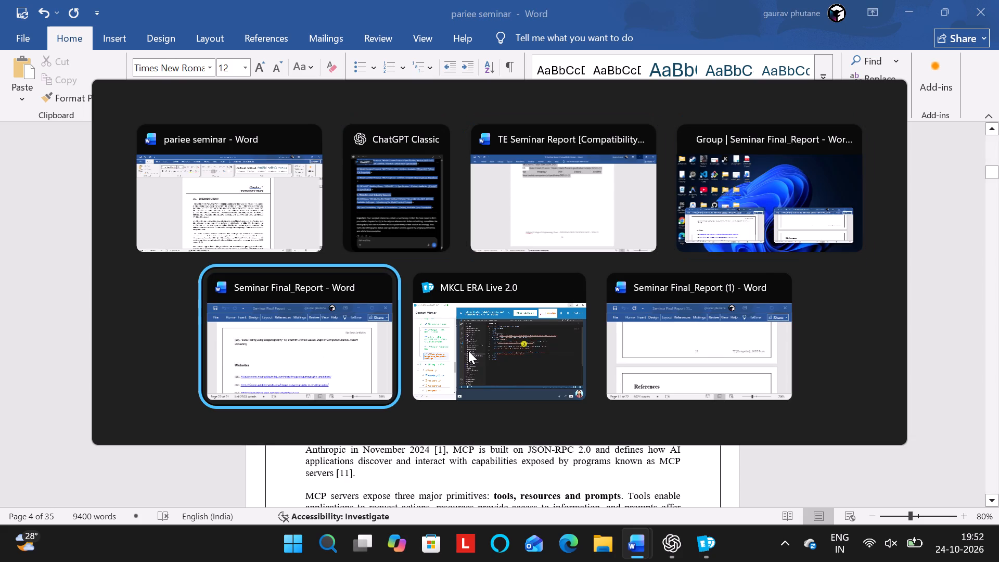
key("alt+Left")
key("alt+Left")
scroll(724, 333, "up", 20)
scroll(724, 333, "up", 14)
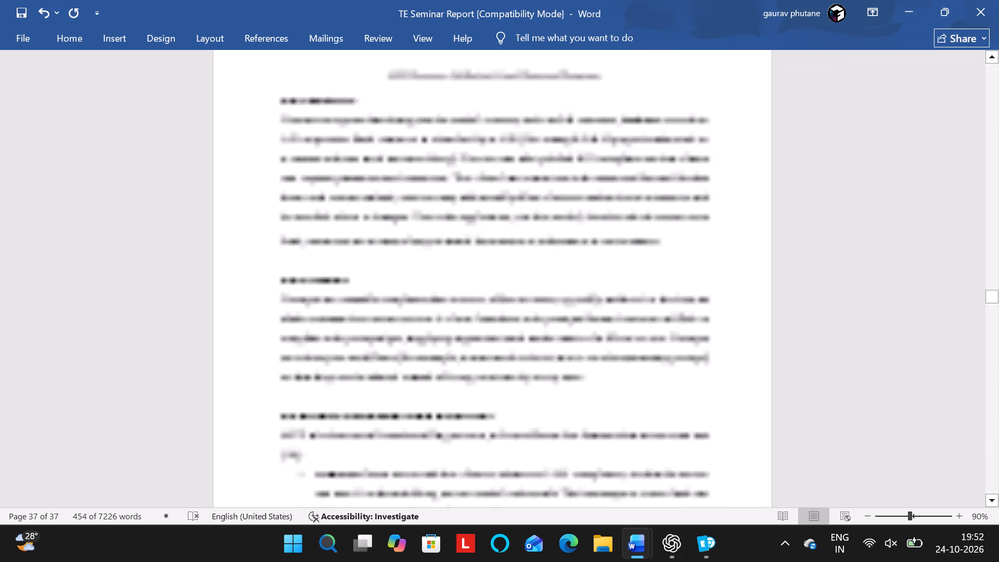
scroll(724, 333, "up", 20)
scroll(724, 333, "up", 19)
scroll(724, 333, "down", 5)
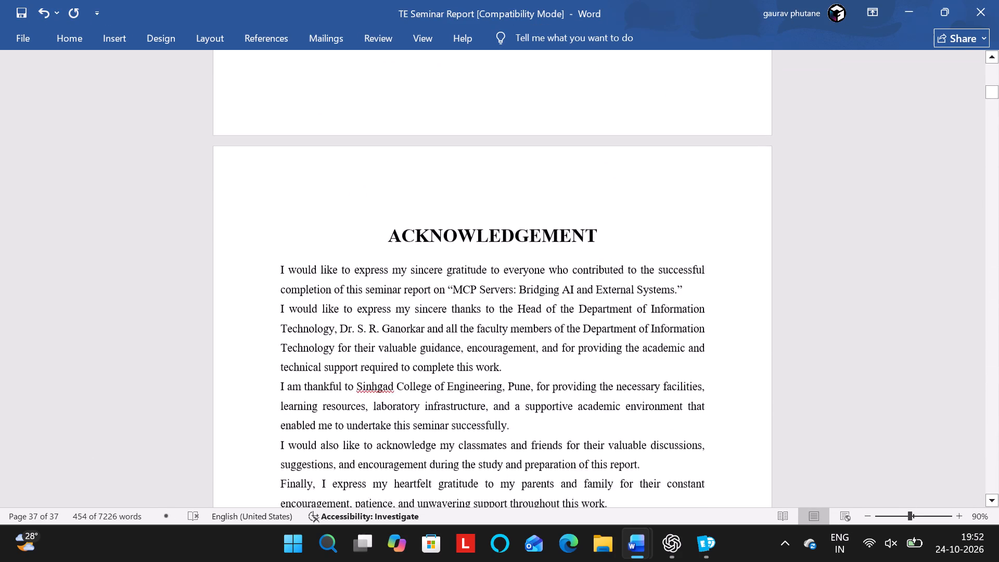
scroll(724, 333, "down", 12)
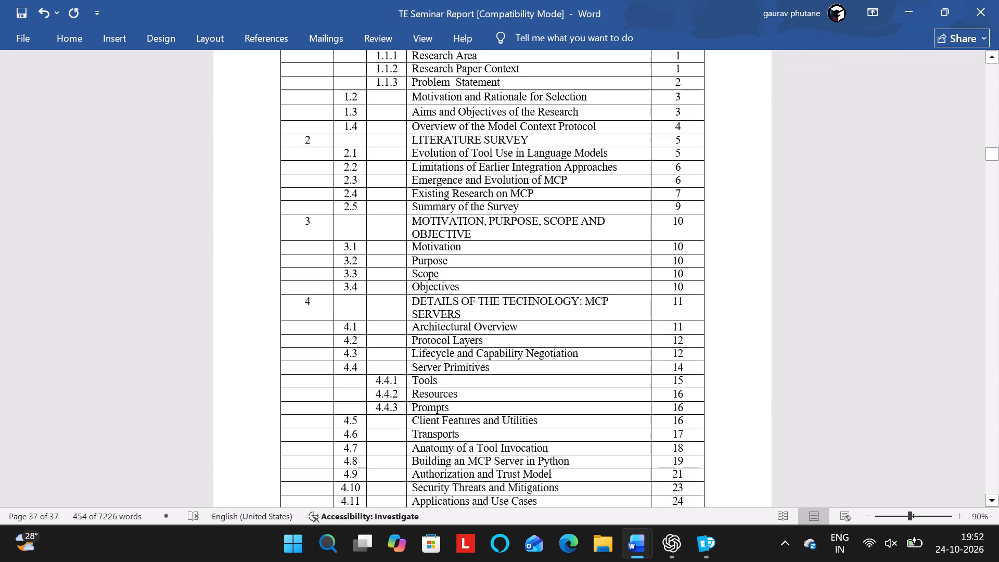
scroll(724, 333, "down", 6)
scroll(724, 333, "up", 1)
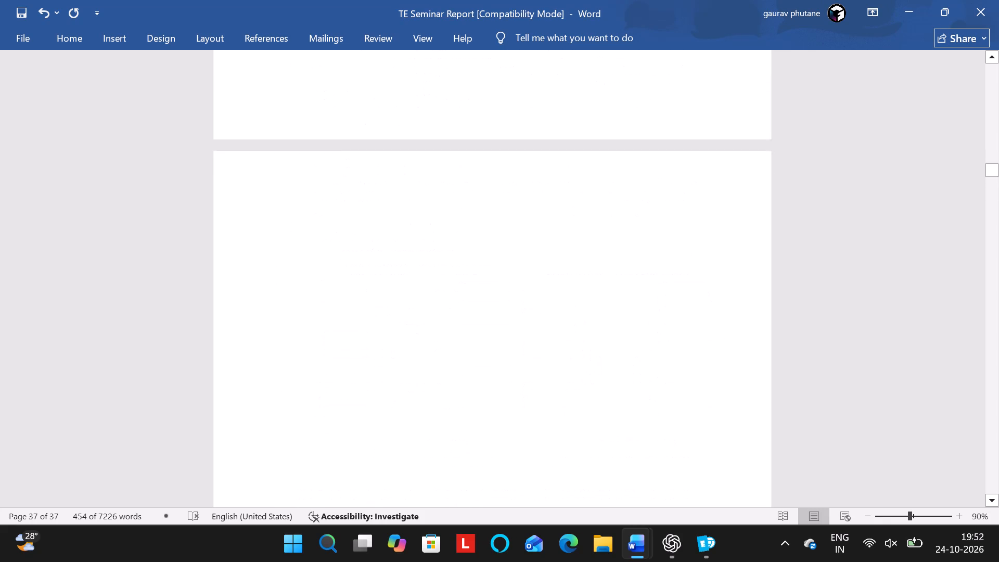
scroll(724, 333, "up", 1)
scroll(724, 333, "down", 1)
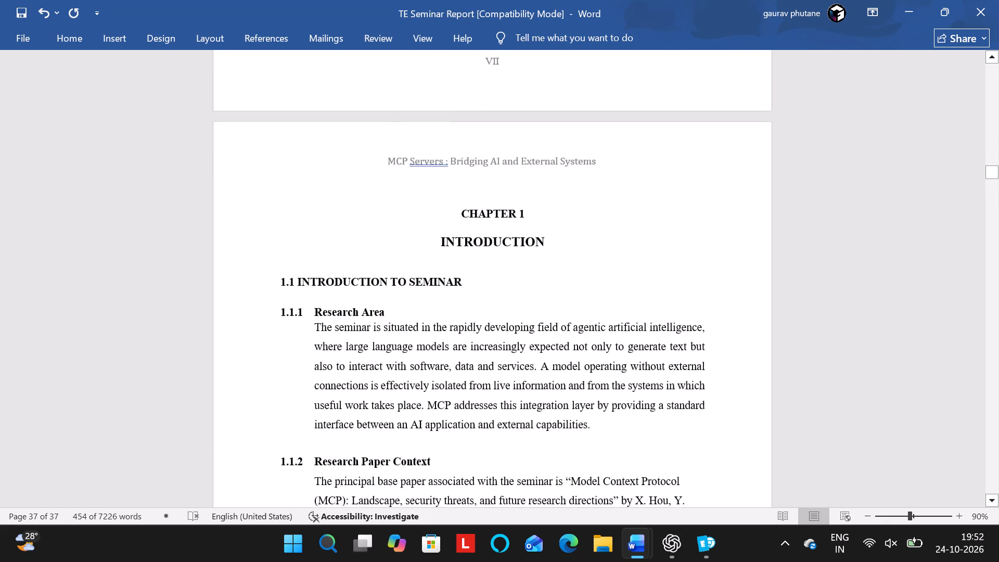
scroll(724, 333, "down", 1)
scroll(724, 333, "up", 1)
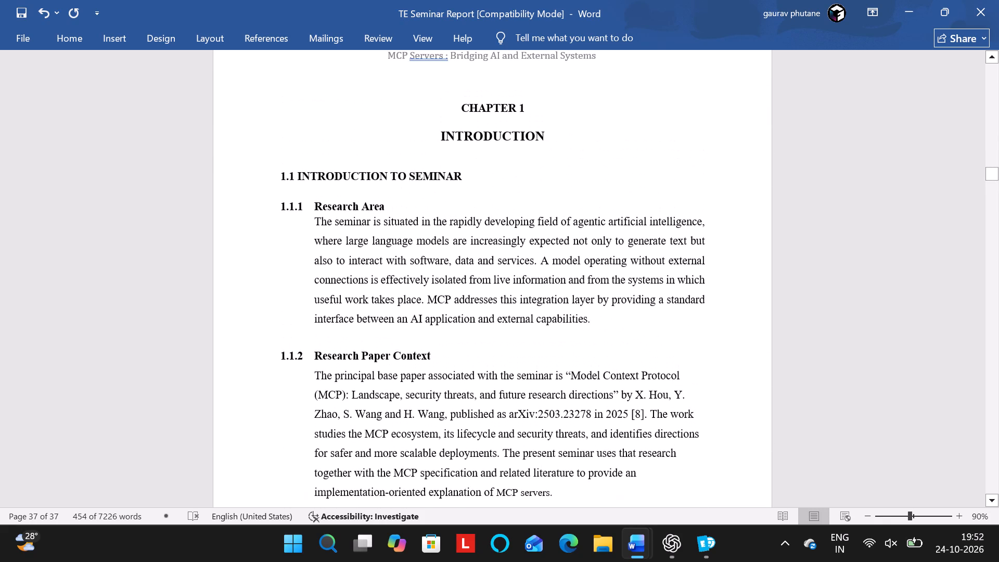
key("alt+Tab")
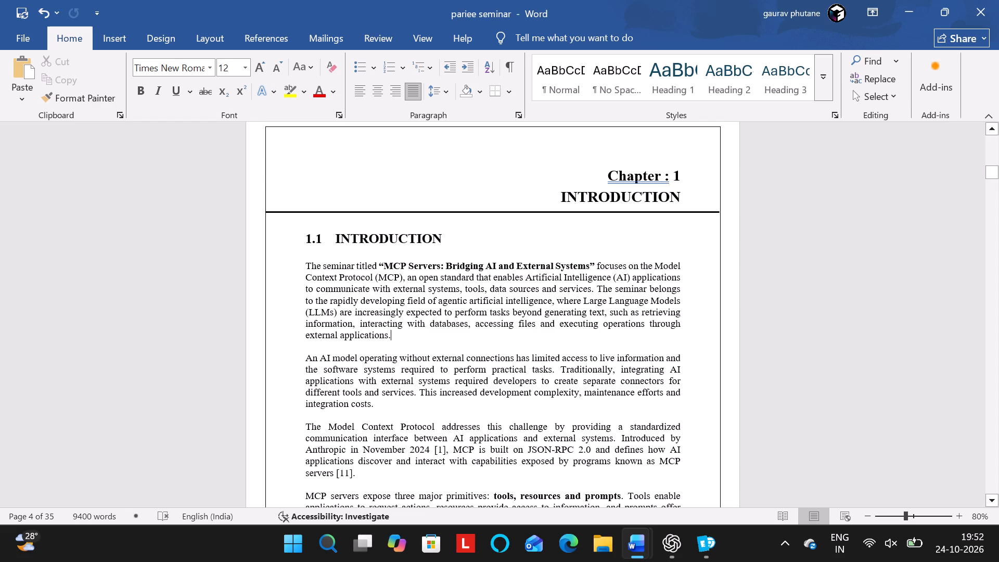
scroll(515, 327, "down", 2)
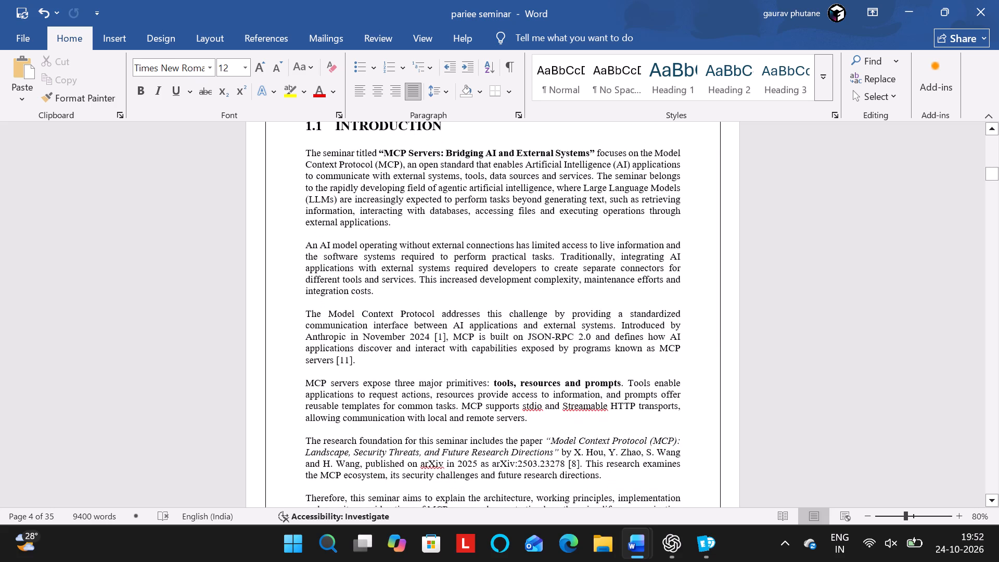
key("alt+Tab")
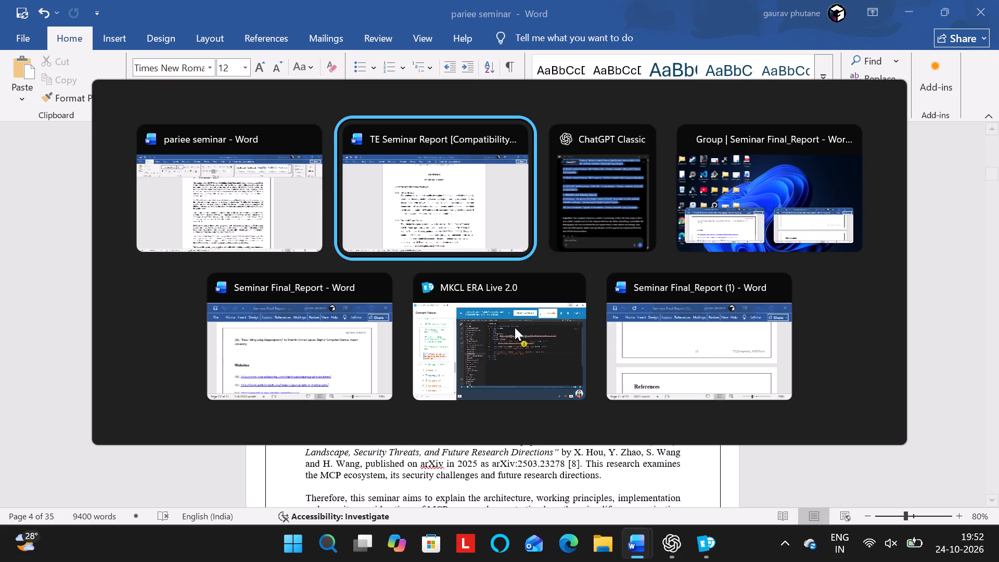
scroll(515, 327, "down", 5)
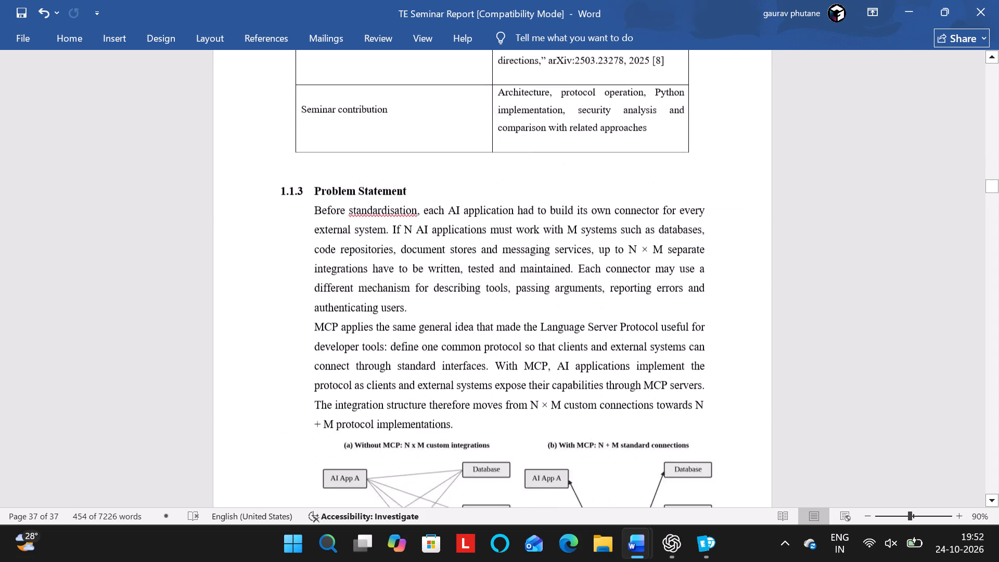
key("alt+Tab")
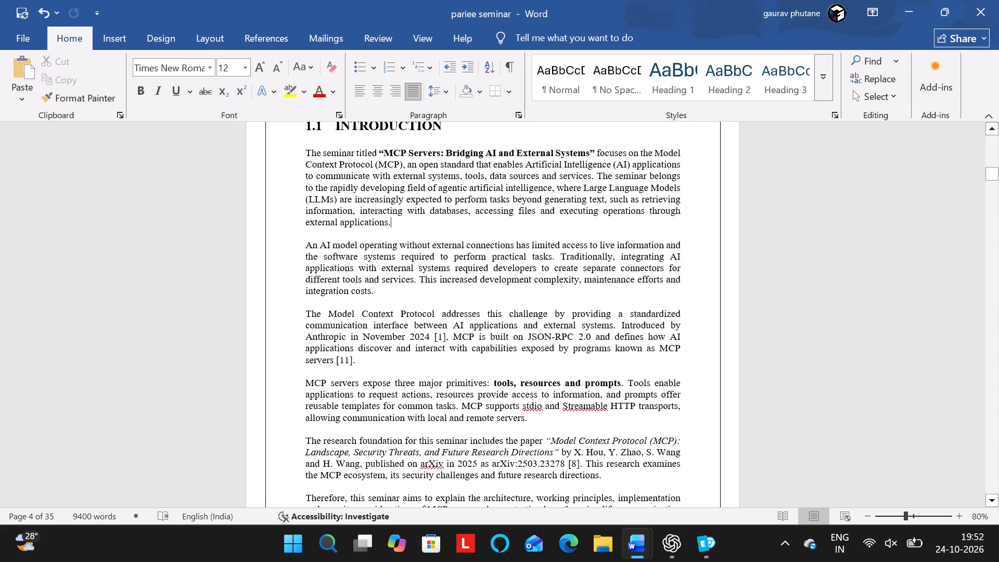
Remove the bold formatting from "tools, resources and prompts" in the 1.1 paragraph on MCP server primitives.
left_click_drag(485, 380, 640, 391)
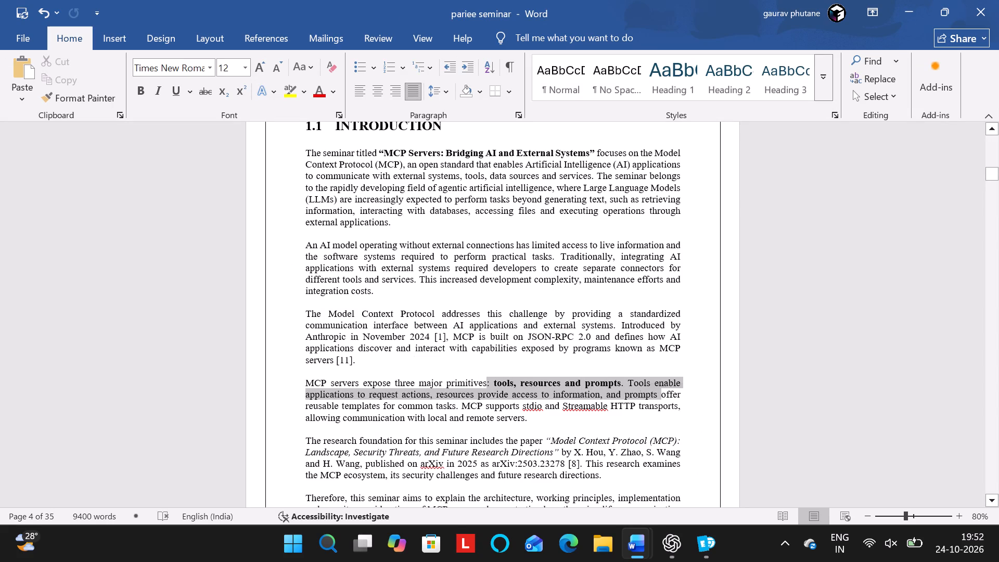
key("ctrl+b")
key("ctrl+b")
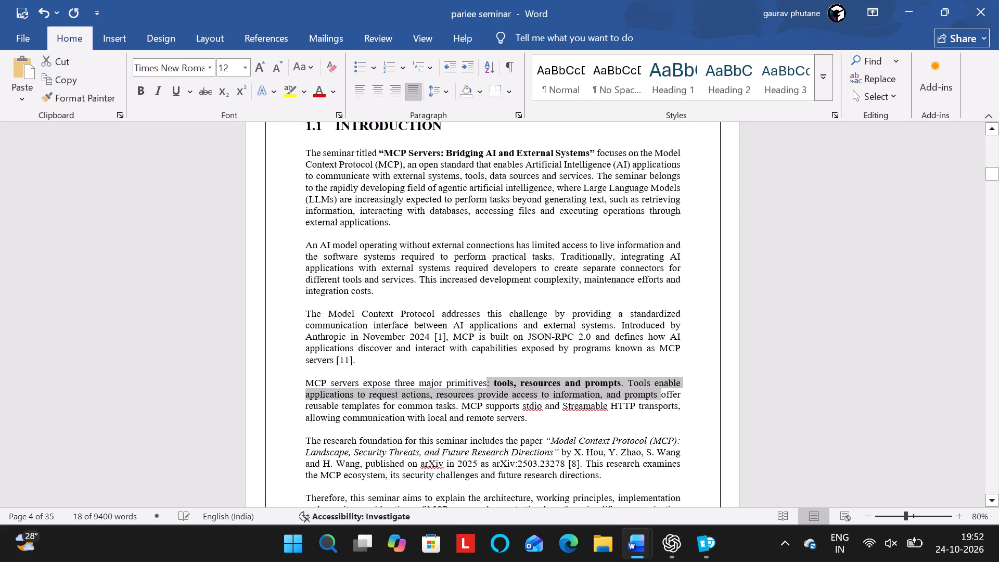
left_click(896, 405)
left_click_drag(622, 387, 530, 390)
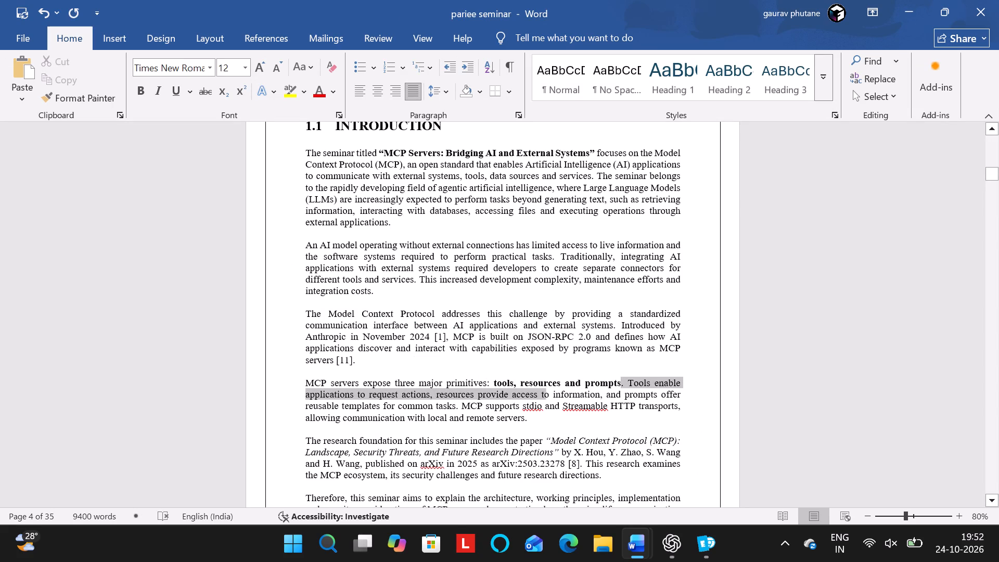
left_click_drag(530, 390, 494, 387)
key("ctrl+b")
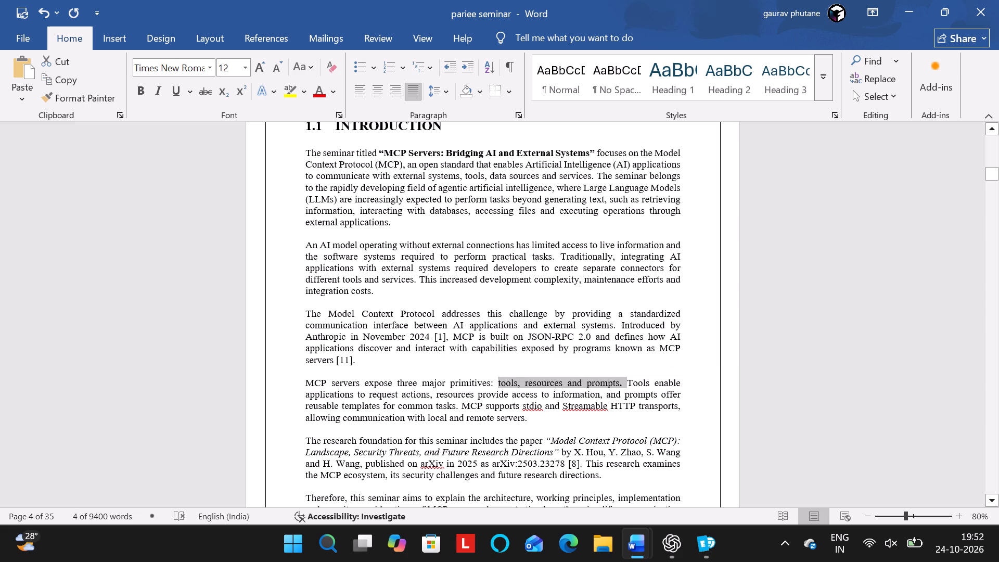
left_click(832, 405)
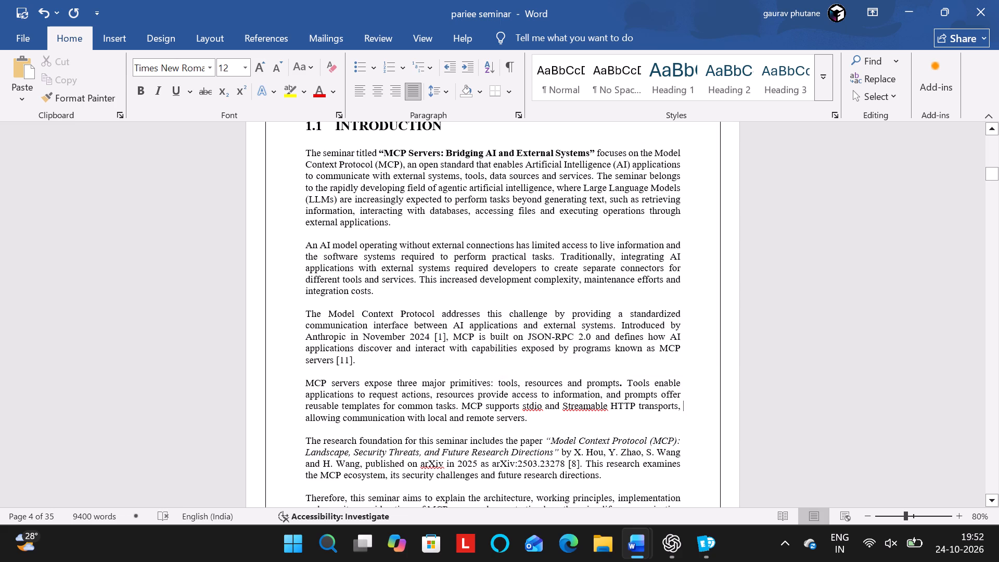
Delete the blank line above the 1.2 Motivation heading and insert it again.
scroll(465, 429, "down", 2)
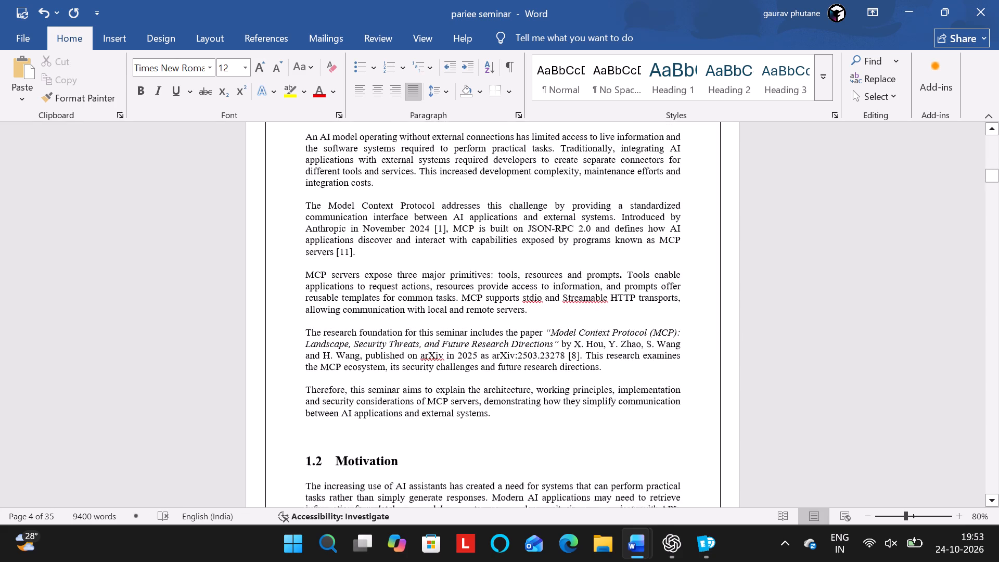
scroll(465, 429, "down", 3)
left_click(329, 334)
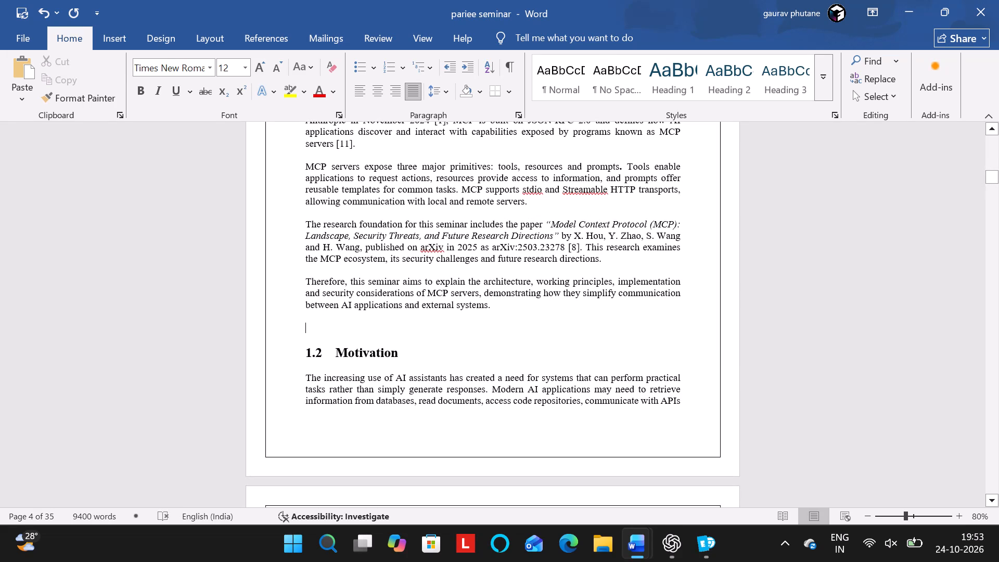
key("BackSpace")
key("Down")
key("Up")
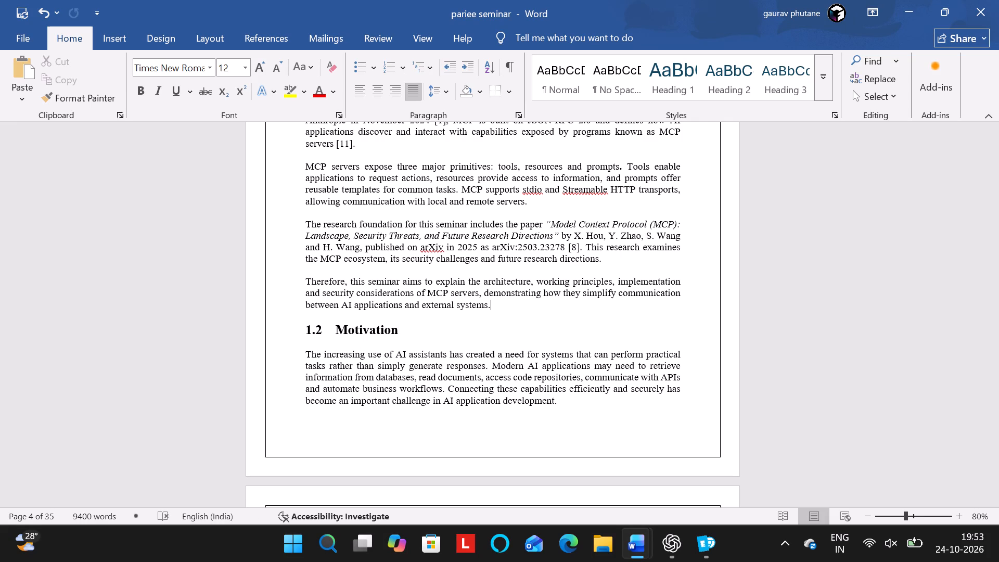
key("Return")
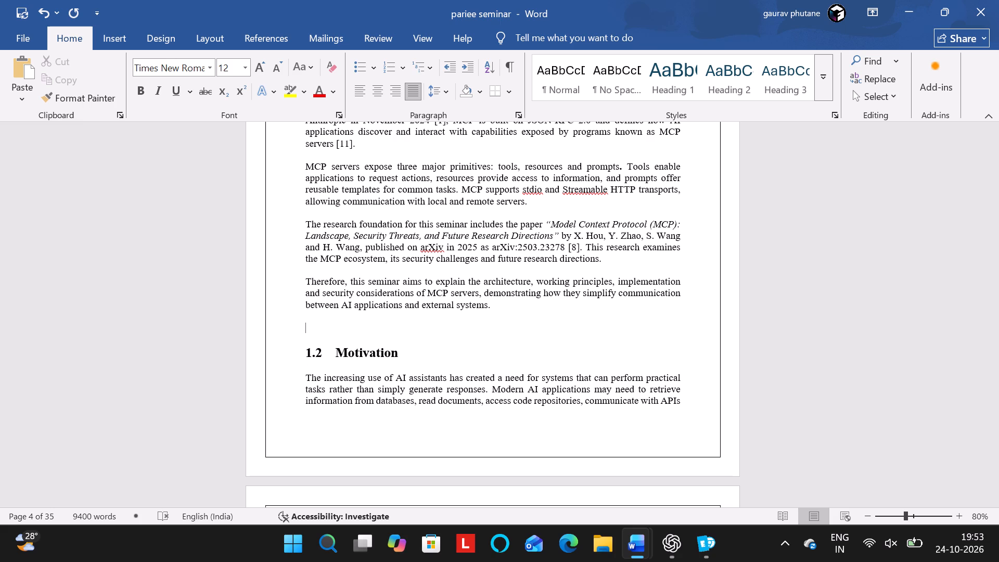
Remove the space before paragraph from the blank line above the 1.2 Motivation heading.
left_click(438, 99)
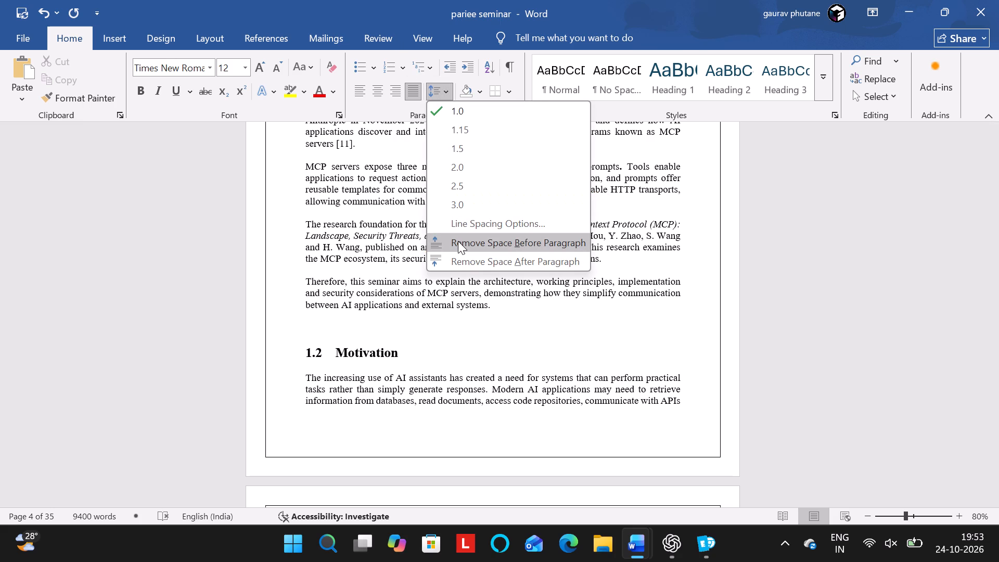
left_click(458, 241)
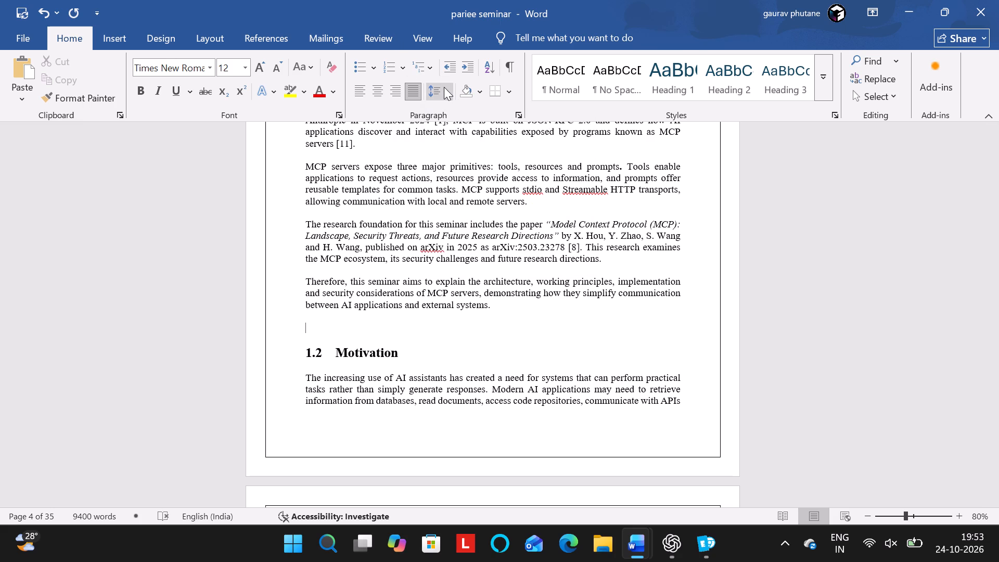
left_click(444, 87)
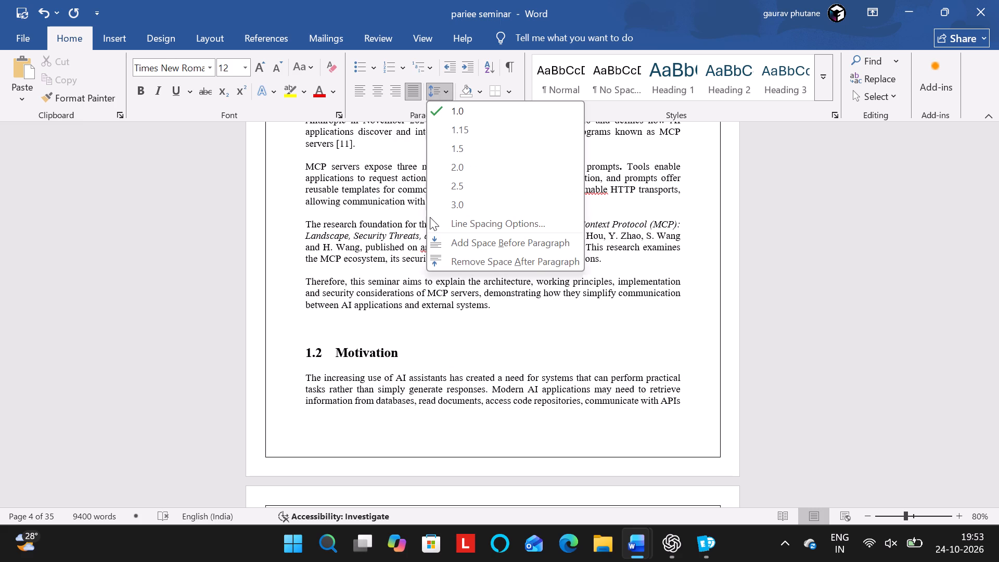
left_click(419, 339)
Change the 1.2 Motivation heading text to uppercase.
scroll(419, 339, "down", 1)
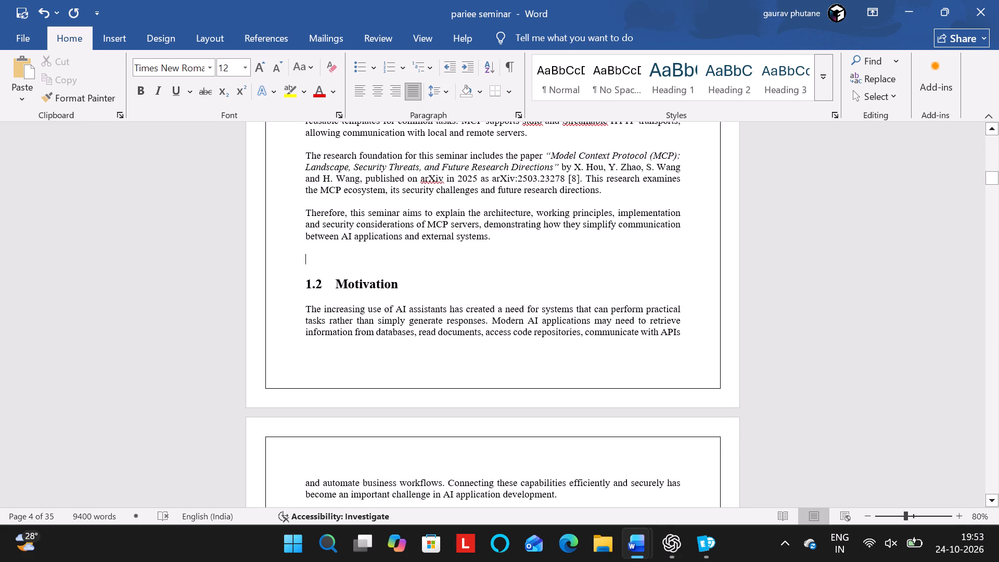
left_click(356, 287)
double_click(356, 287)
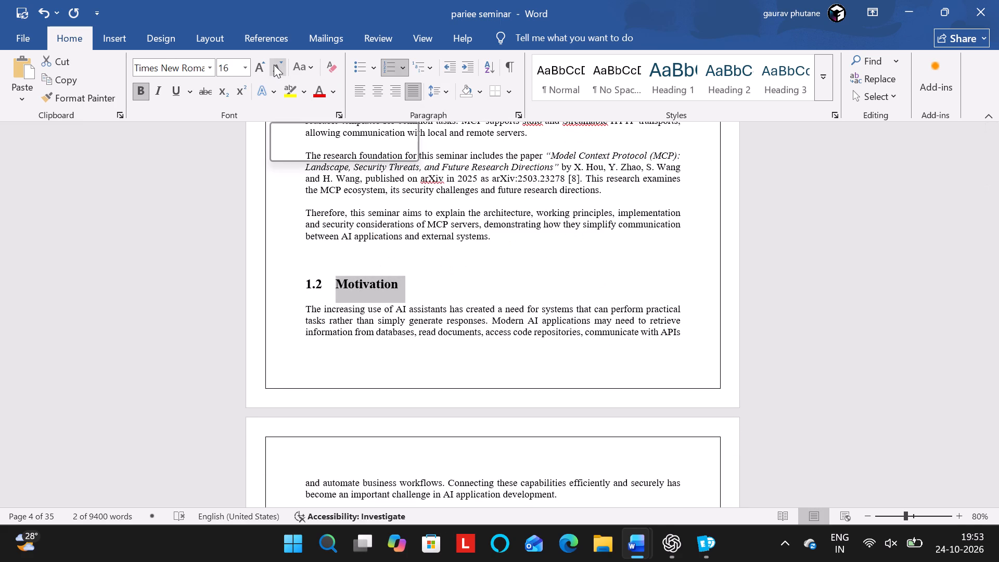
left_click(302, 69)
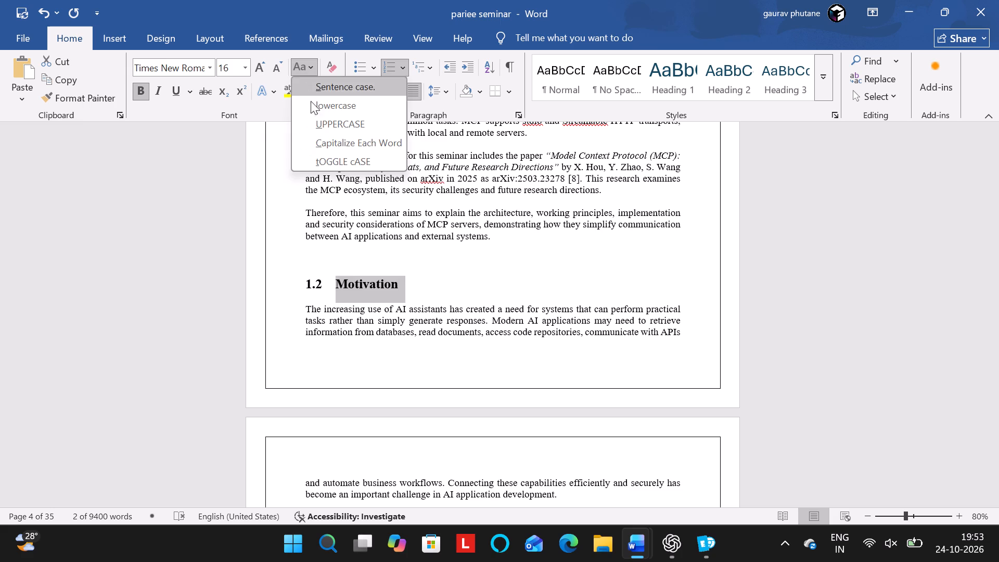
left_click(316, 120)
left_click(374, 290)
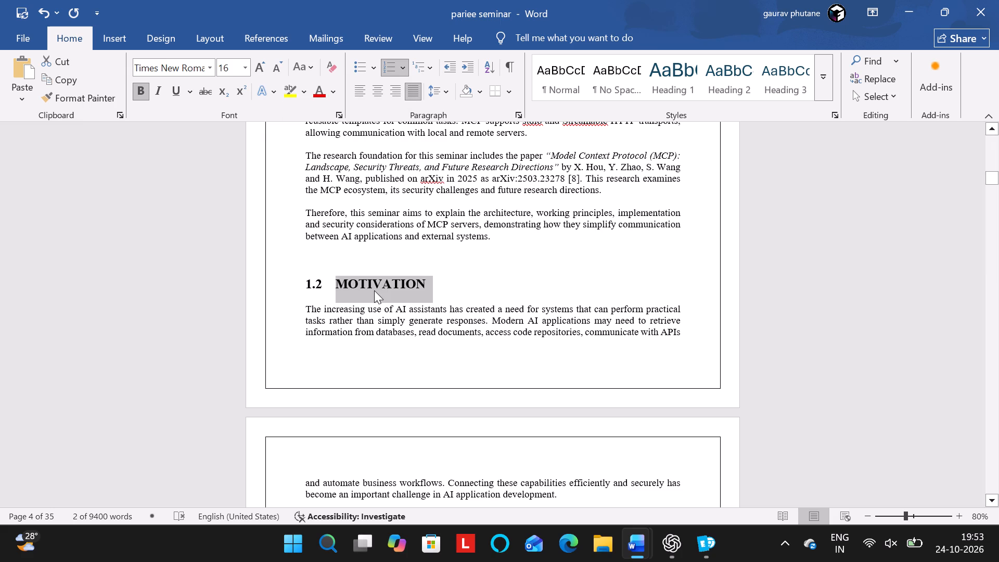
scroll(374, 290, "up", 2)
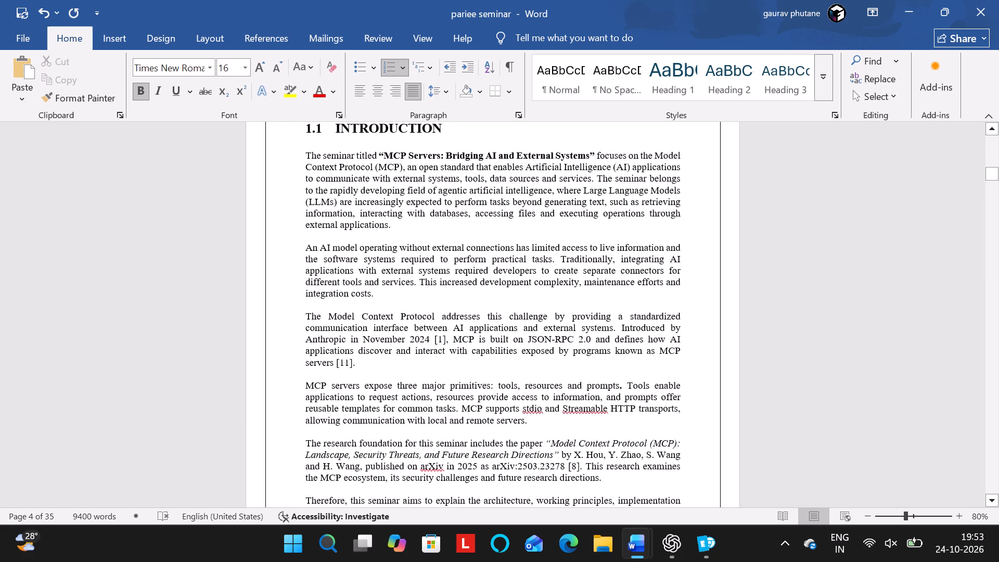
Remove the space before paragraph from the 1.2 Motivation heading.
scroll(374, 290, "down", 1)
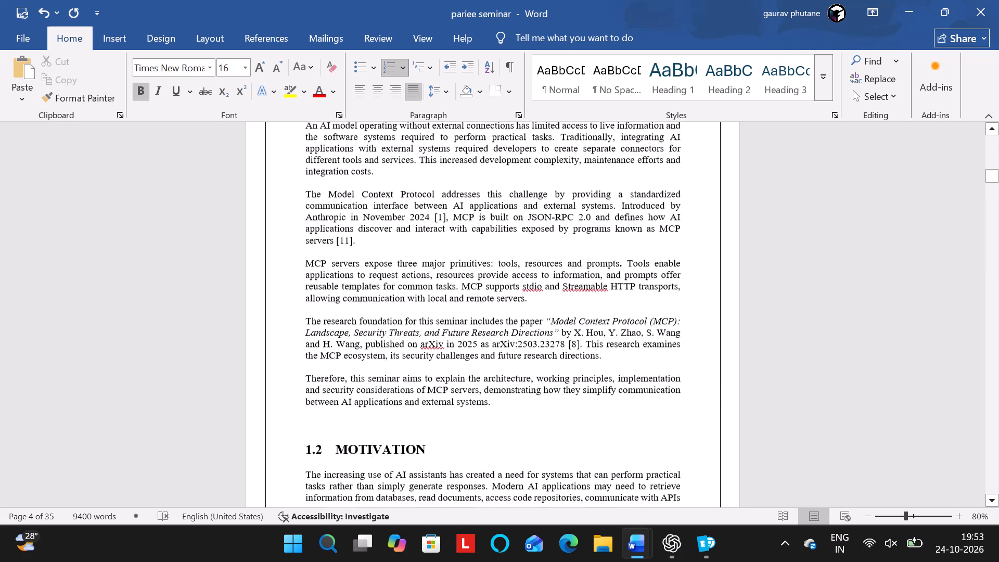
scroll(374, 290, "down", 1)
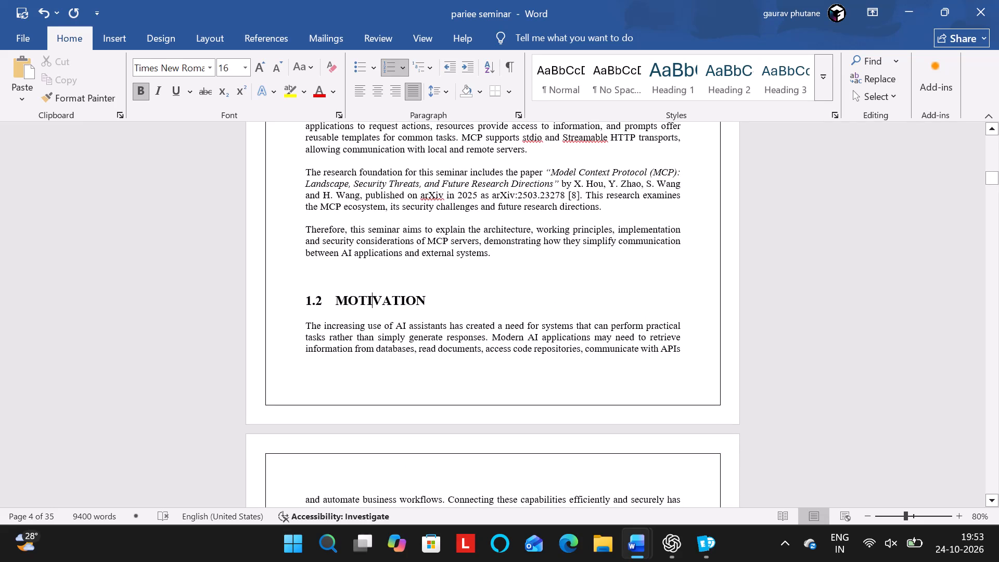
scroll(374, 290, "down", 1)
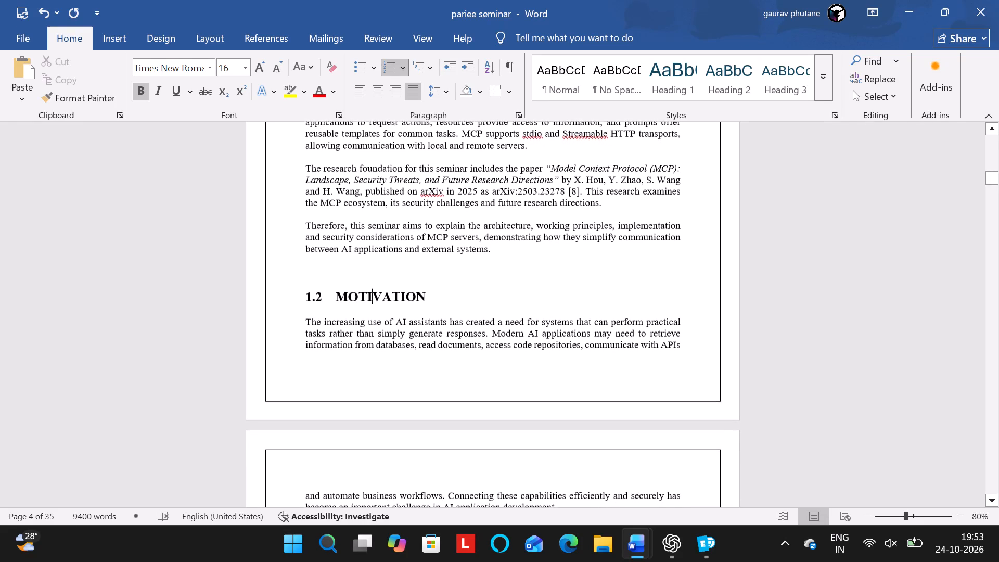
scroll(374, 290, "down", 1)
left_click(341, 315)
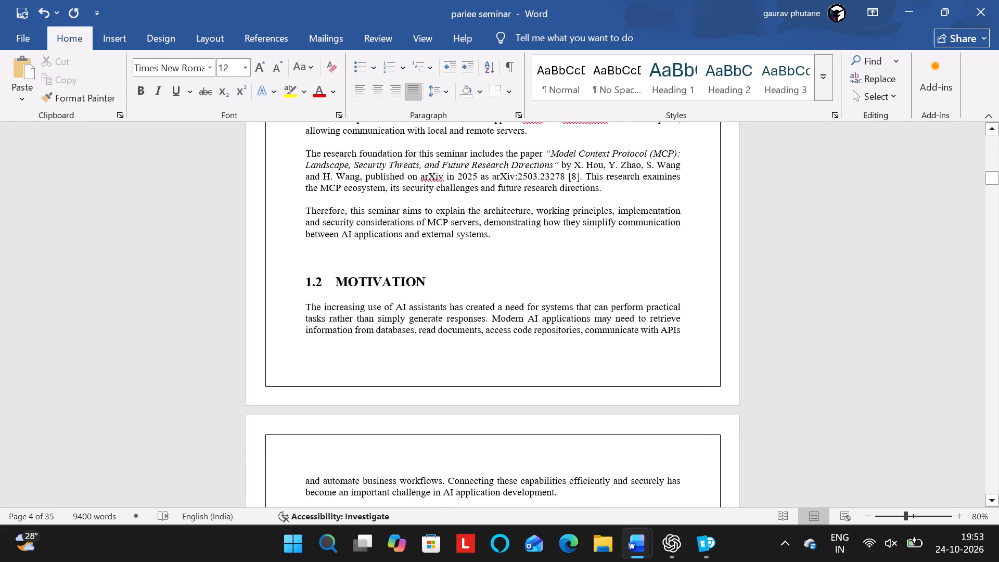
left_click(315, 283)
key("Right")
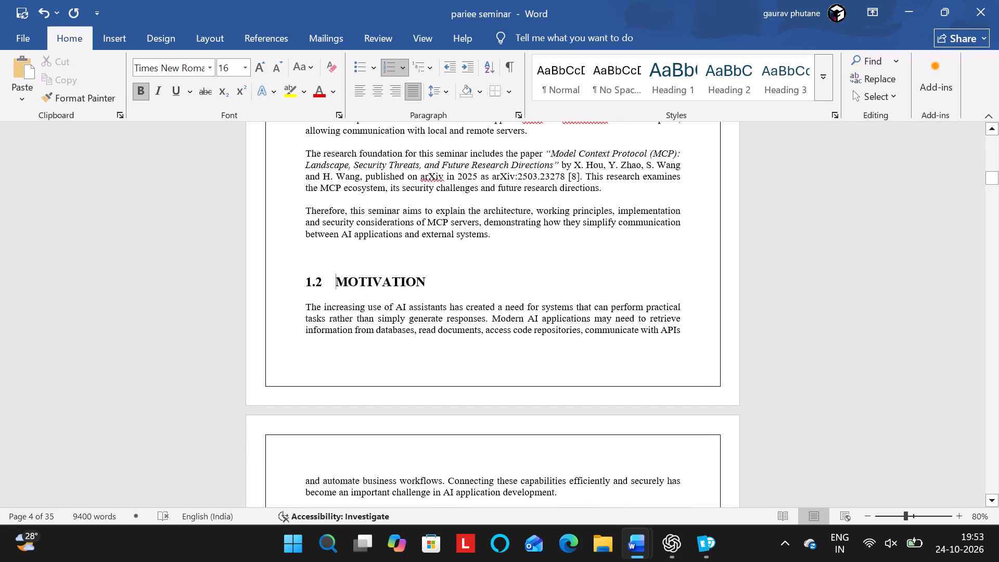
scroll(315, 283, "down", 1)
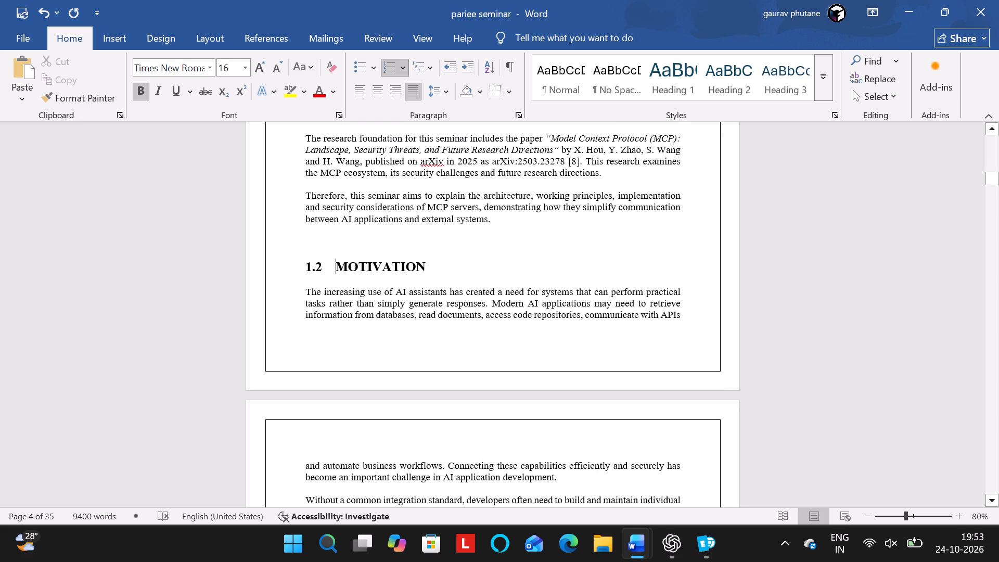
left_click(439, 91)
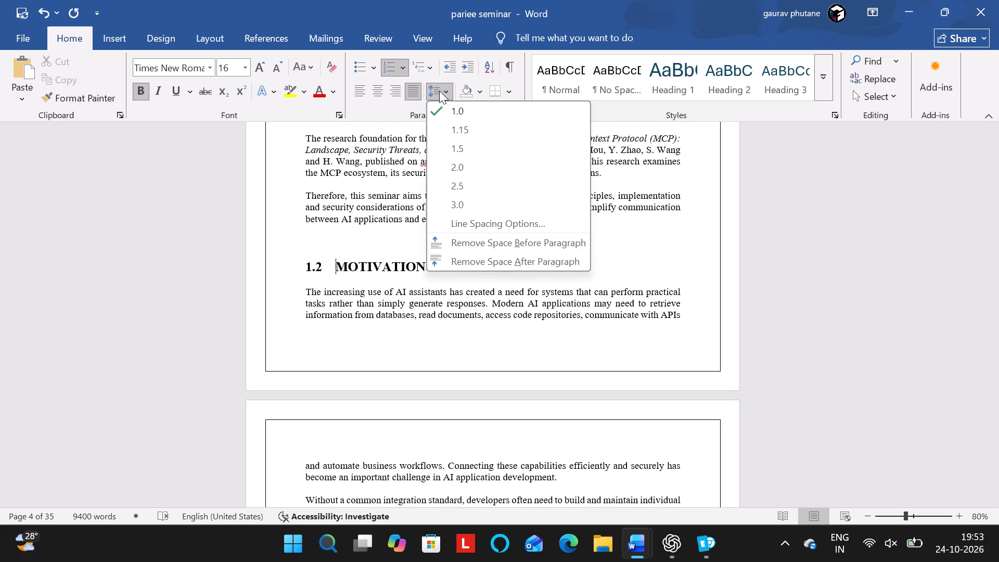
left_click(444, 238)
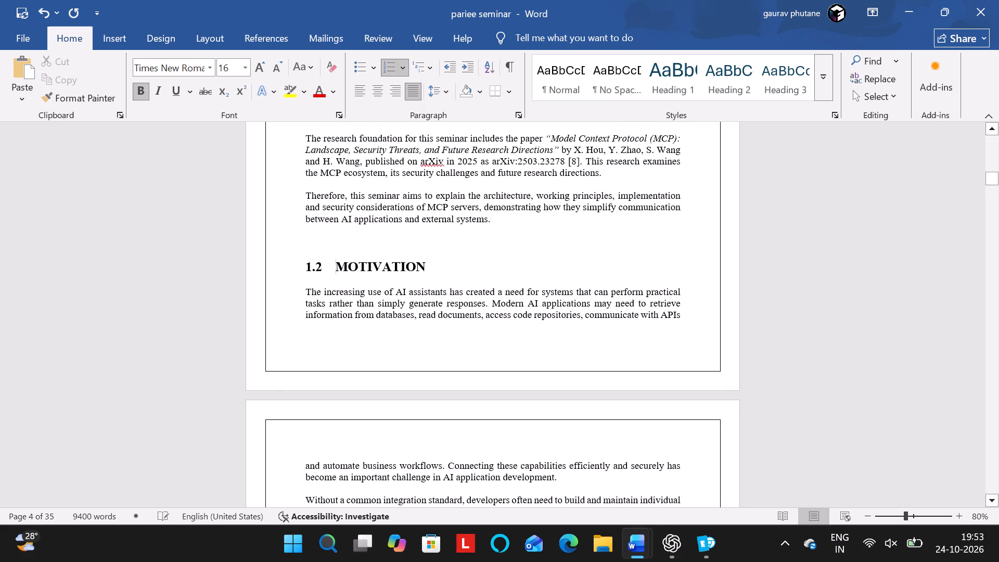
Check the line and paragraph spacing settings of the 1.1 Introduction heading.
scroll(444, 238, "up", 3)
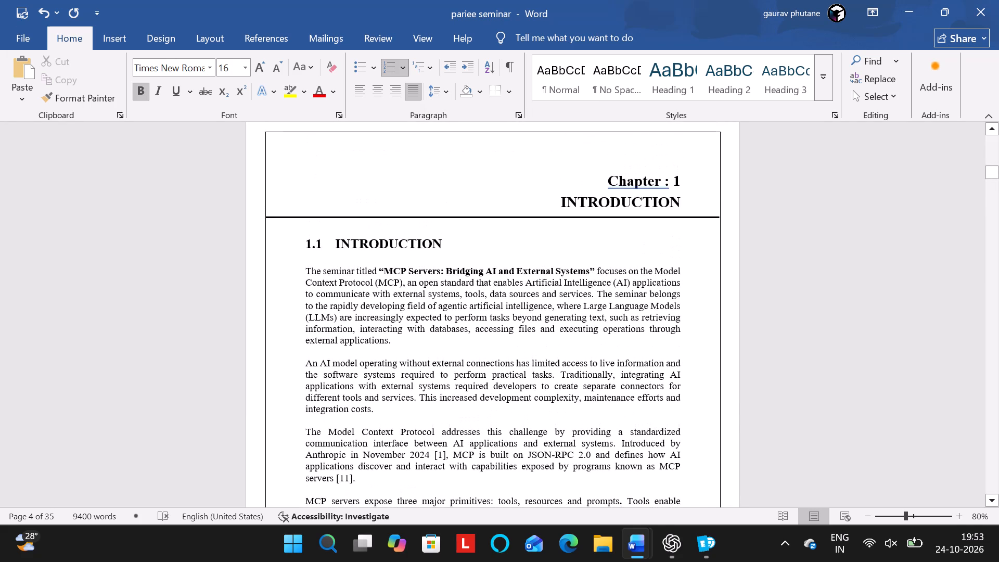
left_click_drag(452, 240, 304, 245)
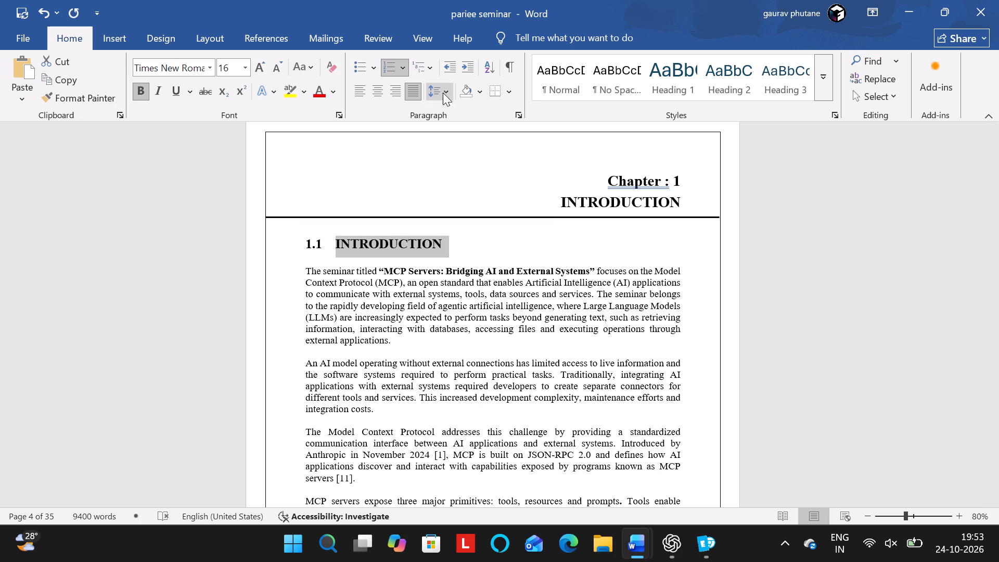
left_click(446, 88)
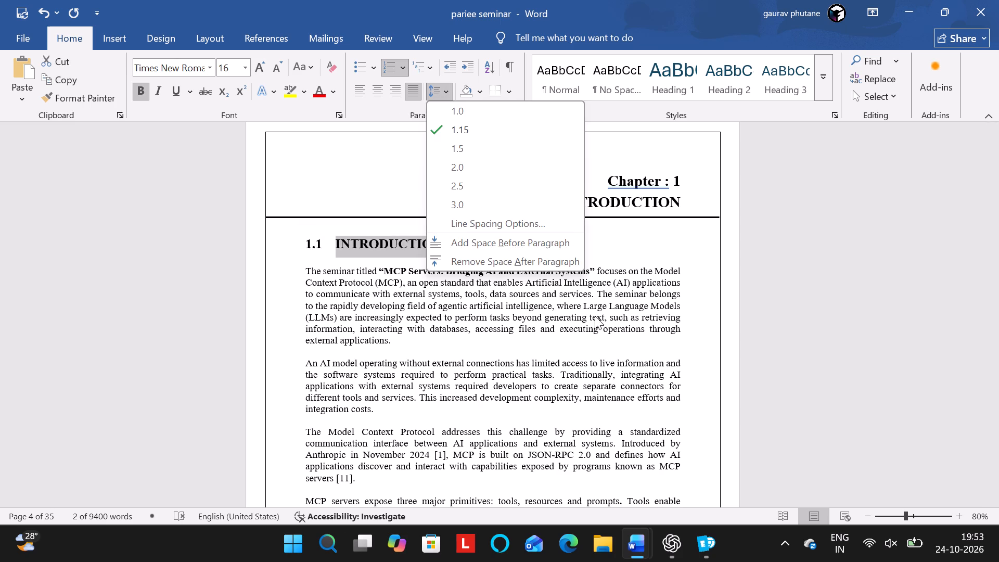
left_click(595, 316)
Remove the space after paragraph from the blank line above the 1.2 Motivation heading.
scroll(595, 316, "down", 2)
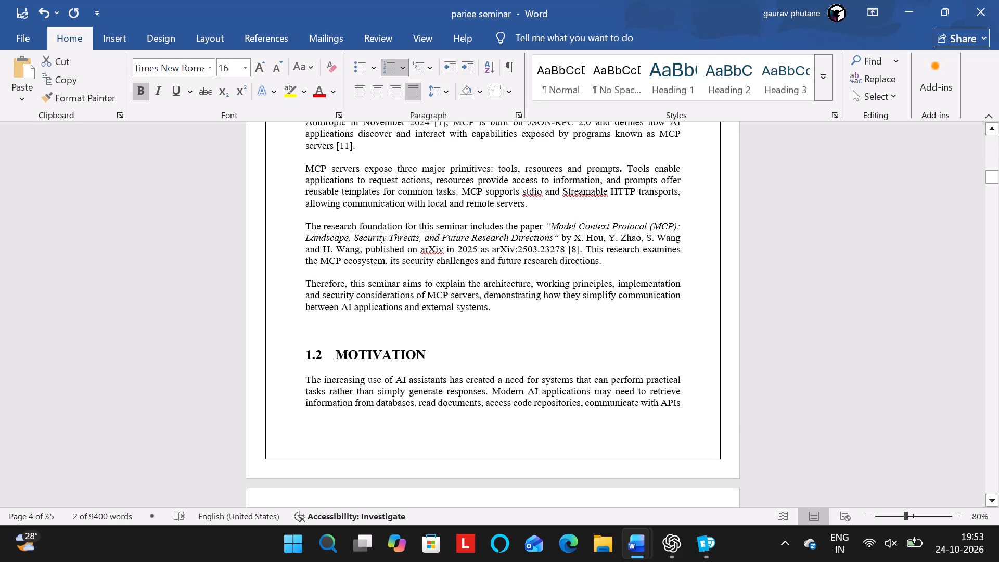
left_click(397, 325)
left_click_drag(439, 100, 444, 91)
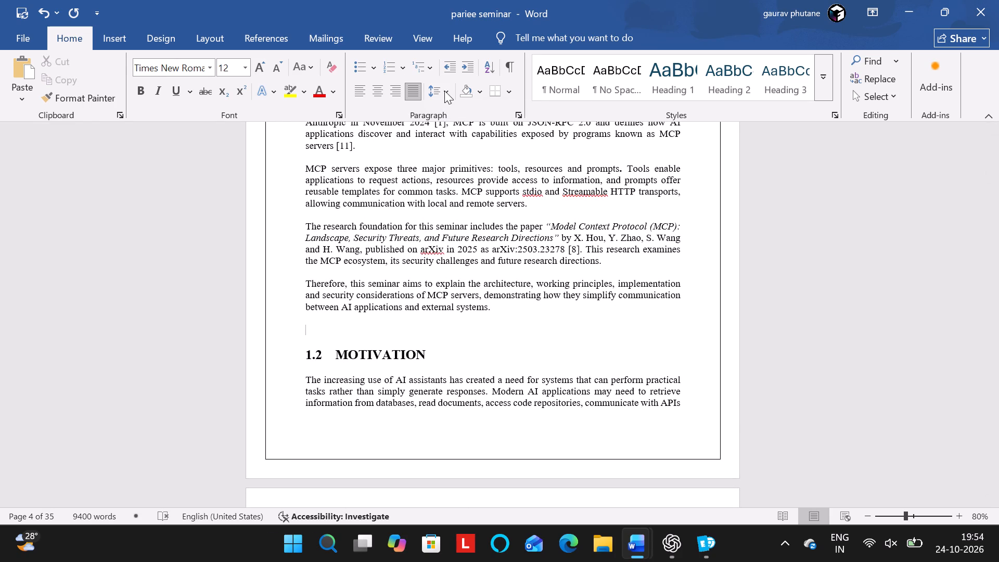
left_click_drag(444, 91, 446, 89)
left_click(446, 89)
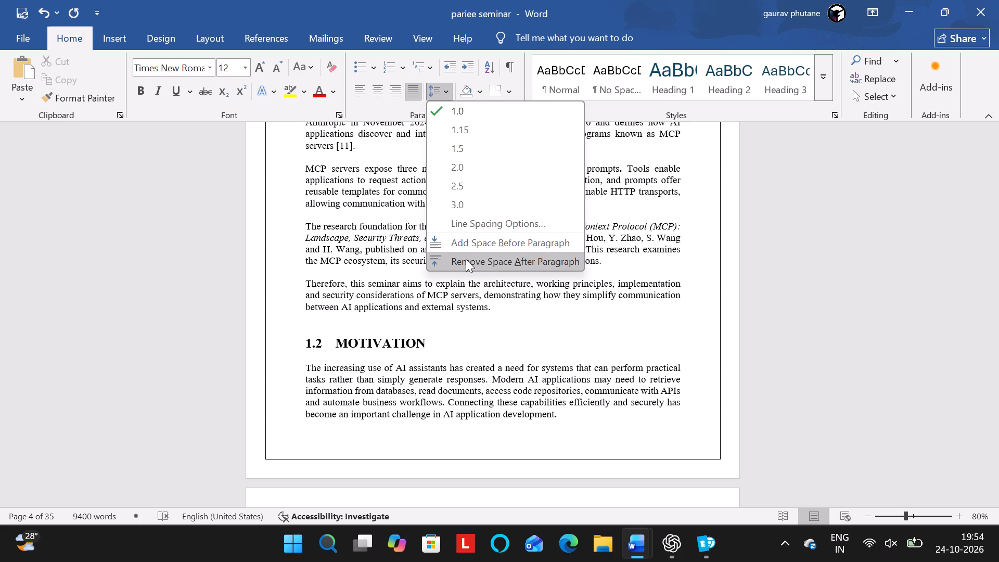
left_click(466, 259)
left_click(544, 430)
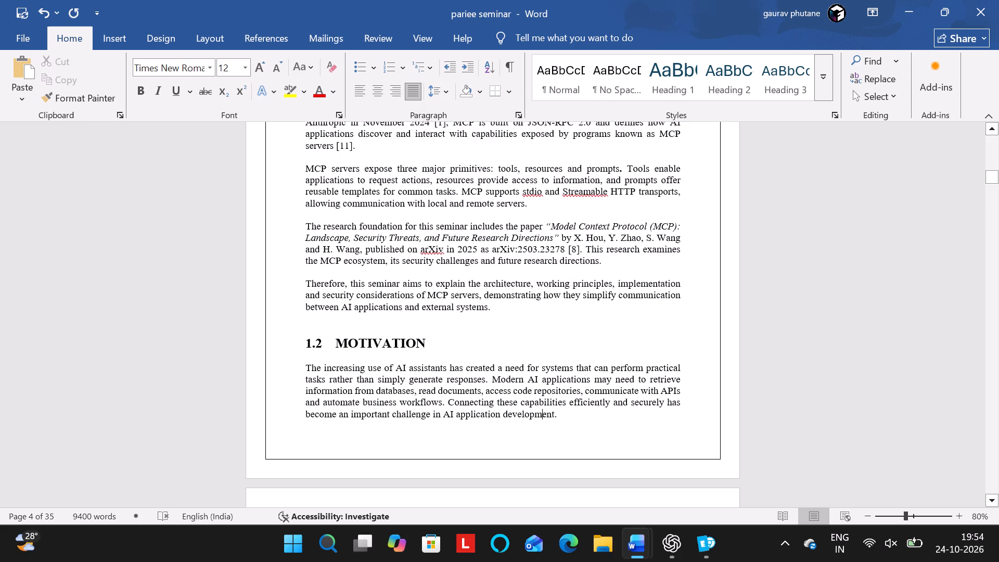
Check the paragraph spacing settings of the blank line above 1.2 Motivation and of the last 1.1 paragraph before it.
scroll(544, 430, "down", 2)
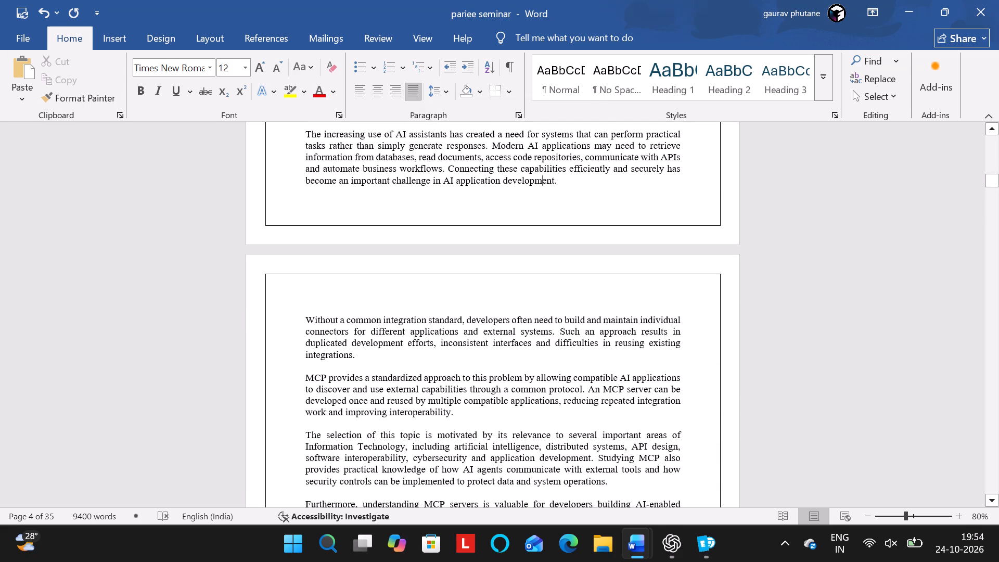
scroll(352, 378, "down", 2)
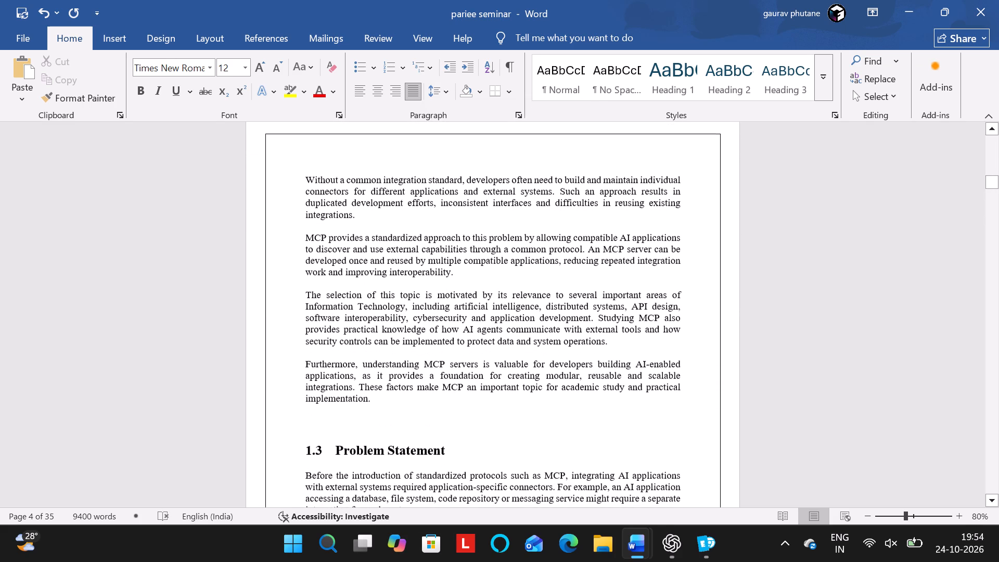
left_click(331, 424)
scroll(399, 245, "up", 2)
left_click(342, 271)
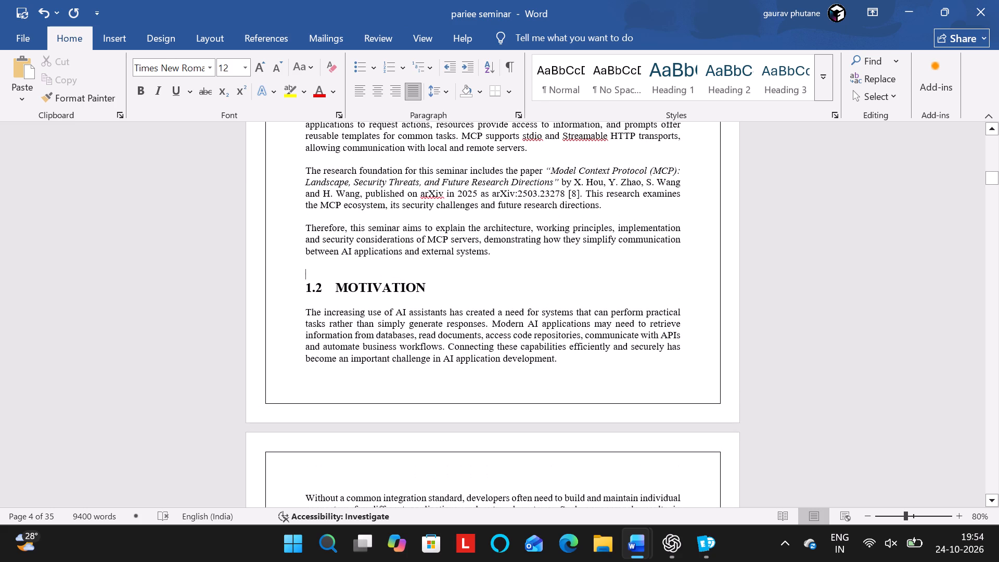
key("Up")
key("Down")
left_click(442, 91)
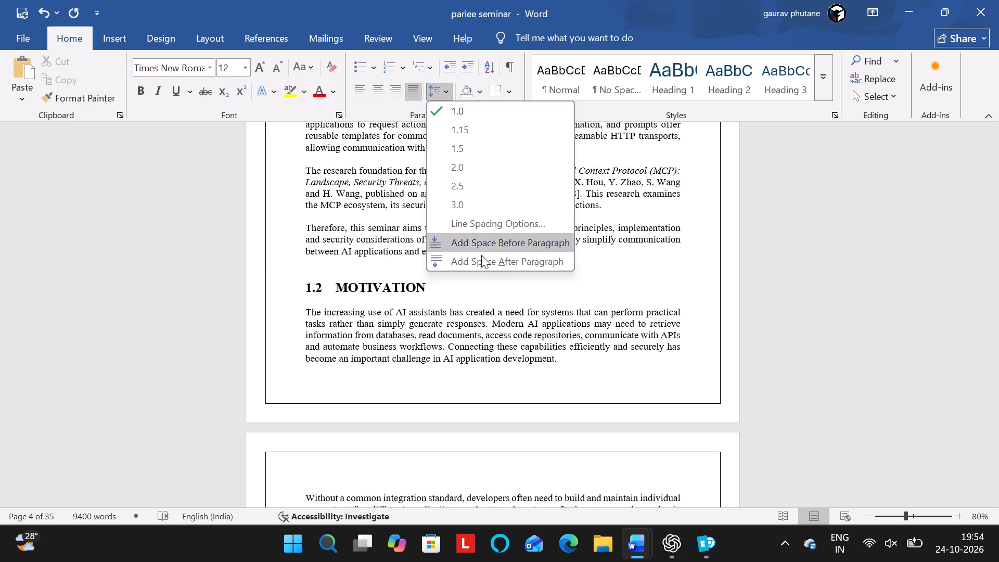
left_click(331, 265)
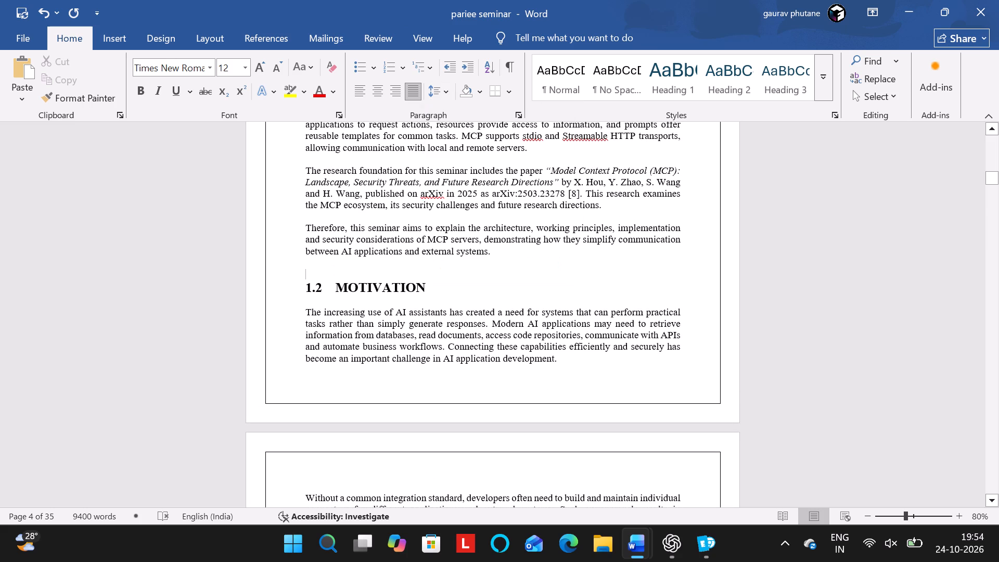
left_click(362, 254)
left_click(447, 91)
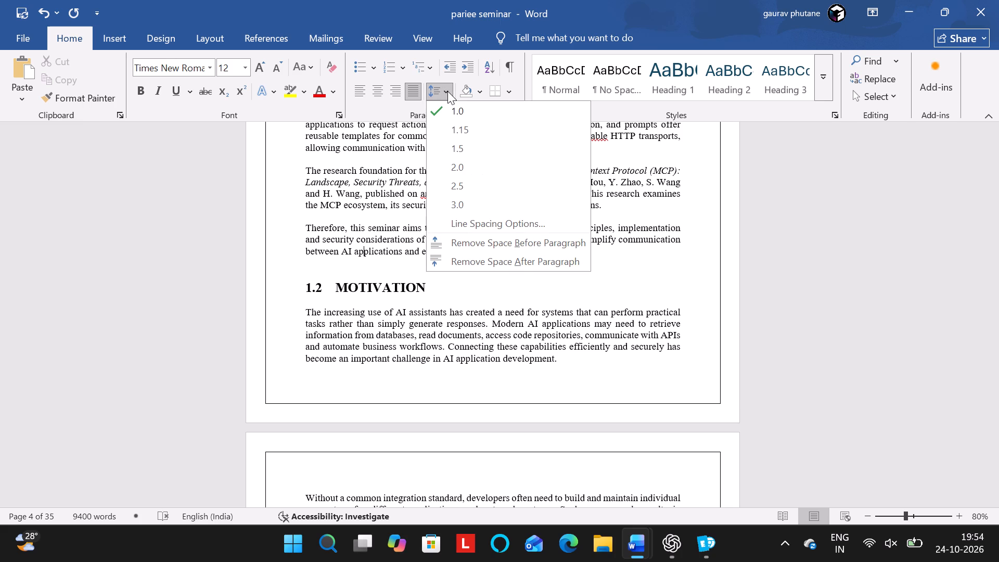
left_click(440, 313)
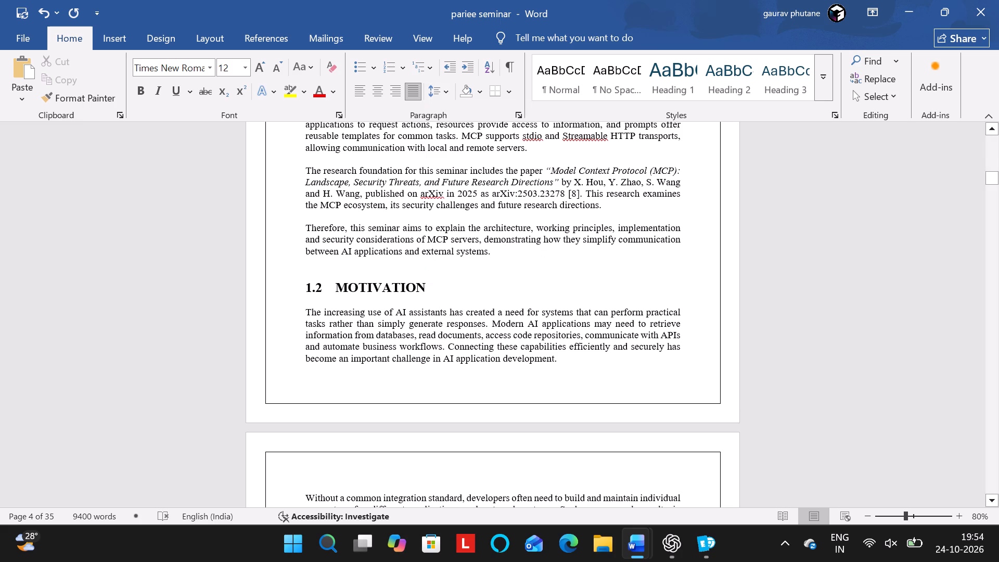
Remove the space before and after paragraph from the blank line above the 1.3 Problem Statement heading.
scroll(440, 313, "down", 2)
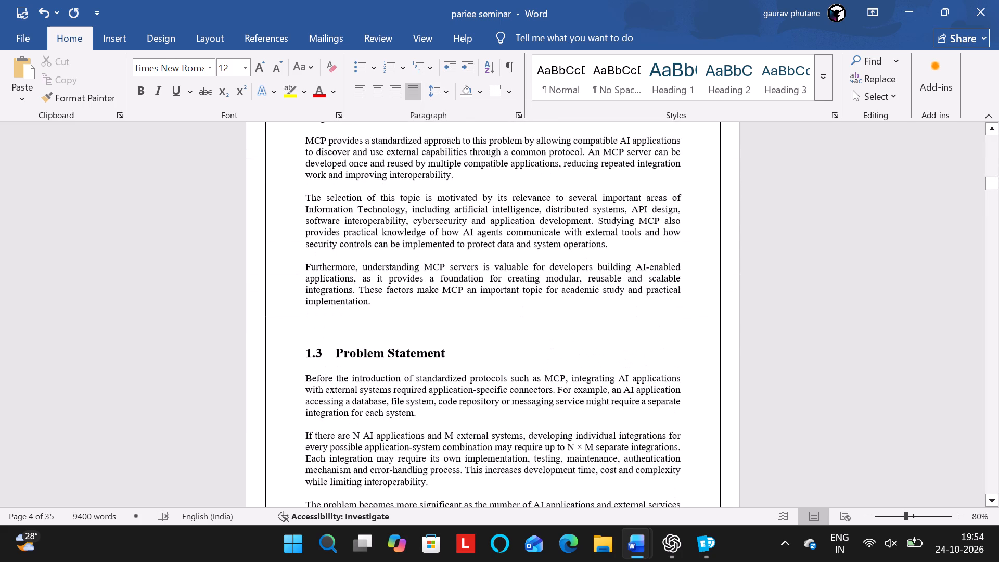
left_click(386, 318)
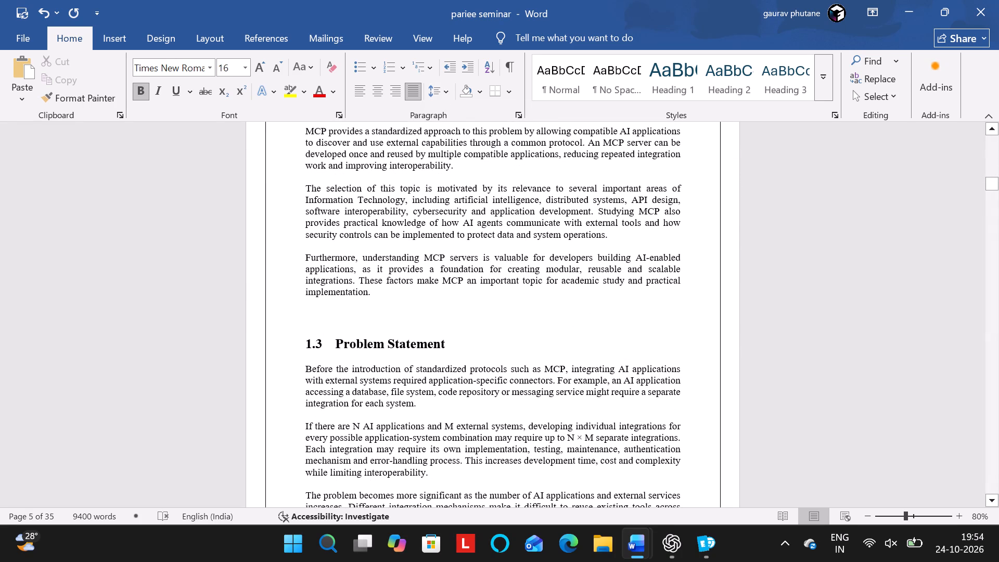
left_click(441, 94)
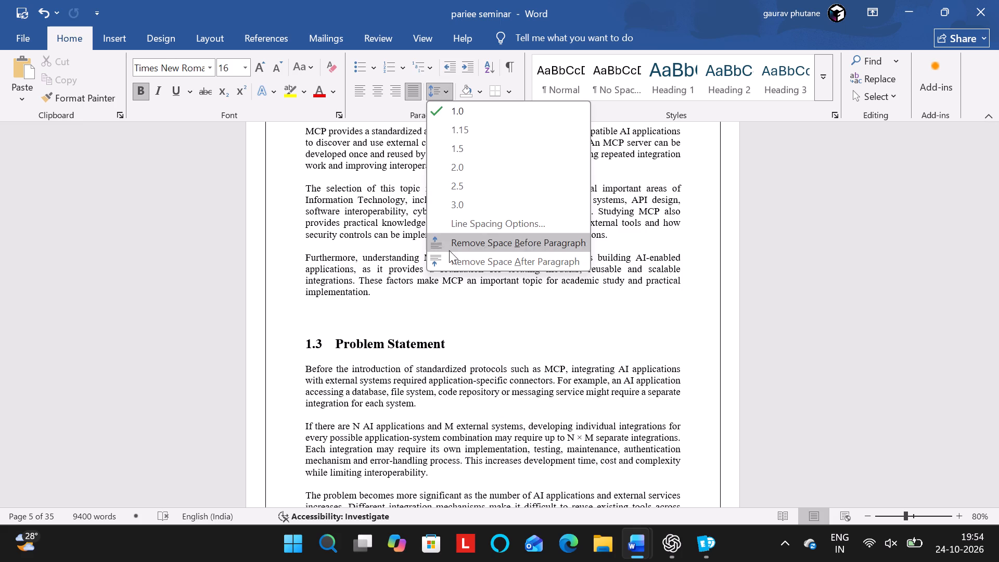
left_click(475, 243)
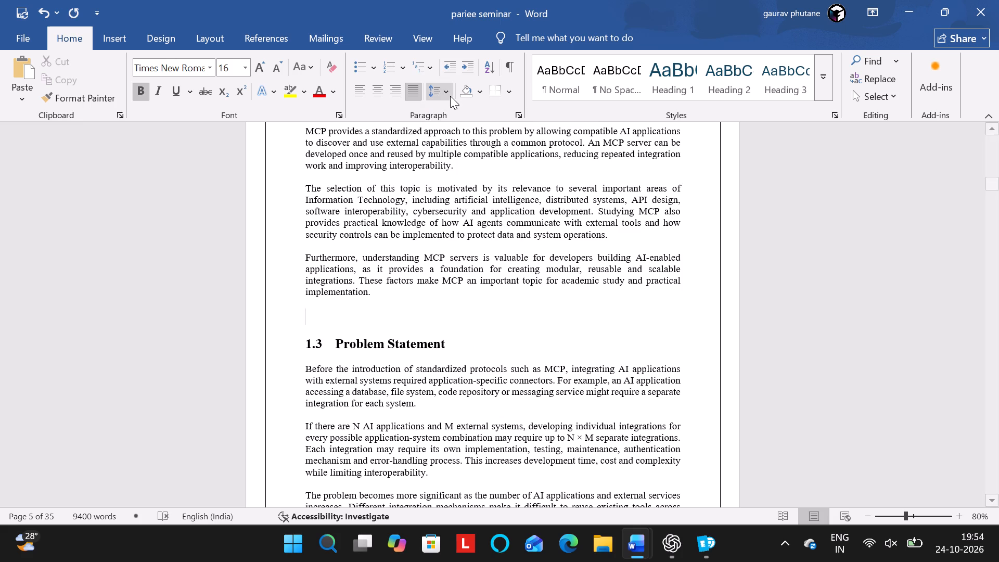
left_click(446, 92)
left_click(474, 265)
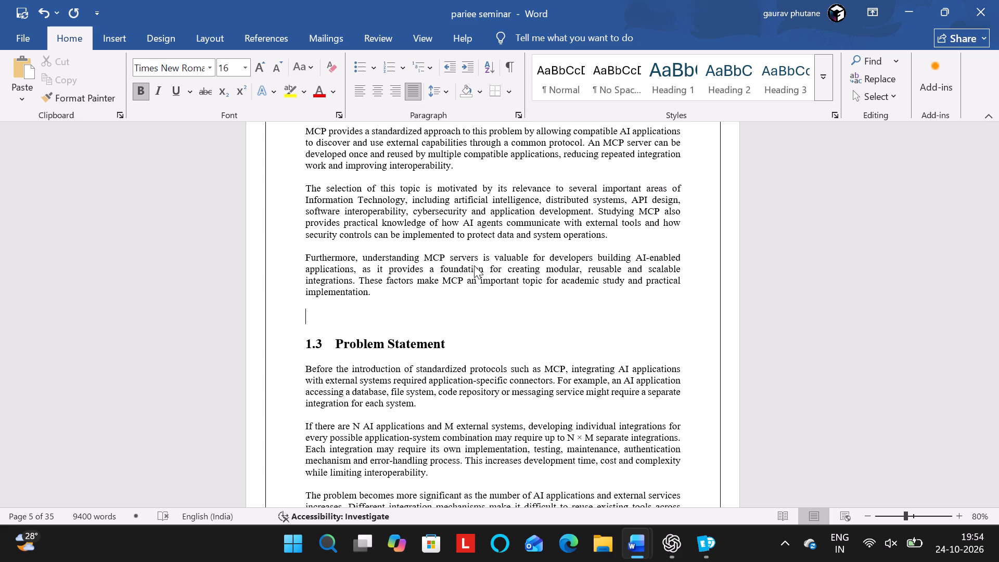
Reduce the font size of the blank line above the 1.3 Problem Statement heading by two increments.
left_click(277, 68)
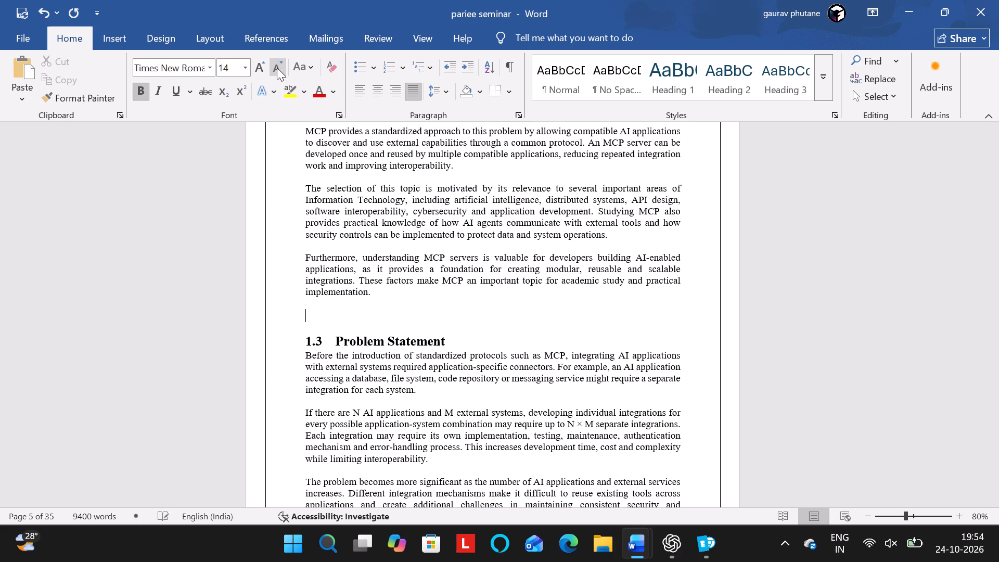
left_click(277, 68)
Change the 1.3 Problem Statement heading text to uppercase.
left_click(404, 340)
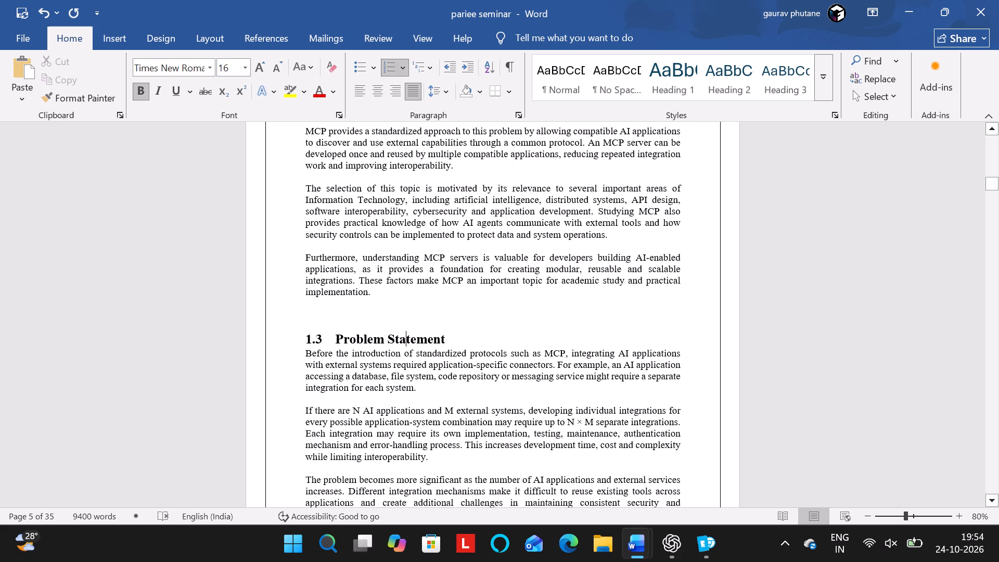
left_click_drag(455, 339, 329, 337)
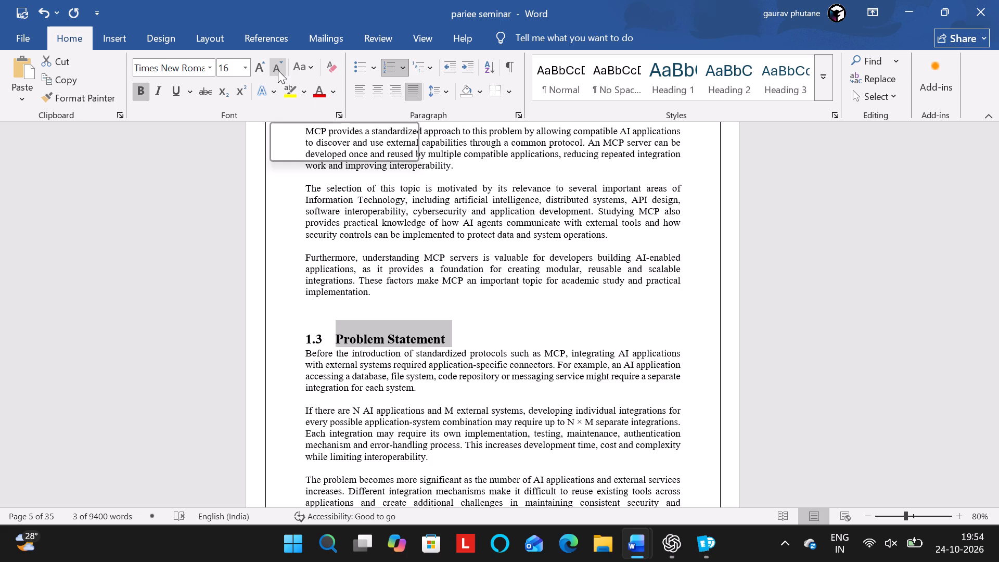
left_click(306, 73)
left_click(324, 125)
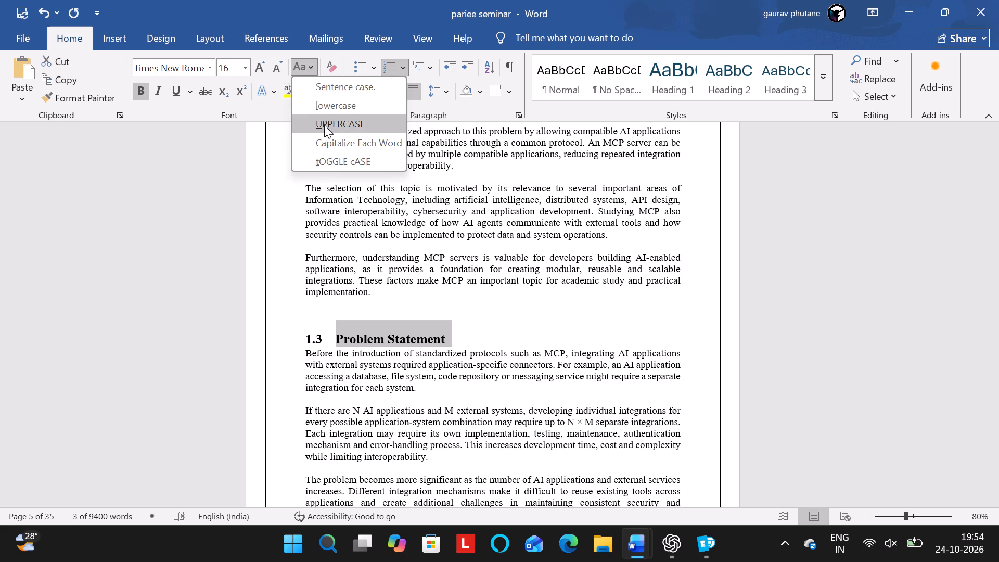
Remove the space before paragraph from the 1.3 Problem Statement heading.
left_click(510, 333)
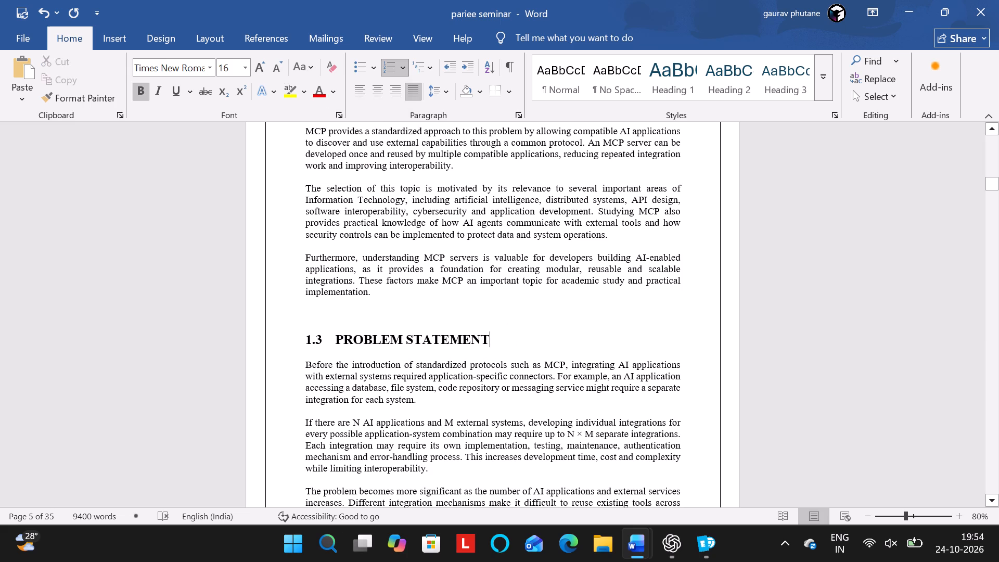
left_click(440, 95)
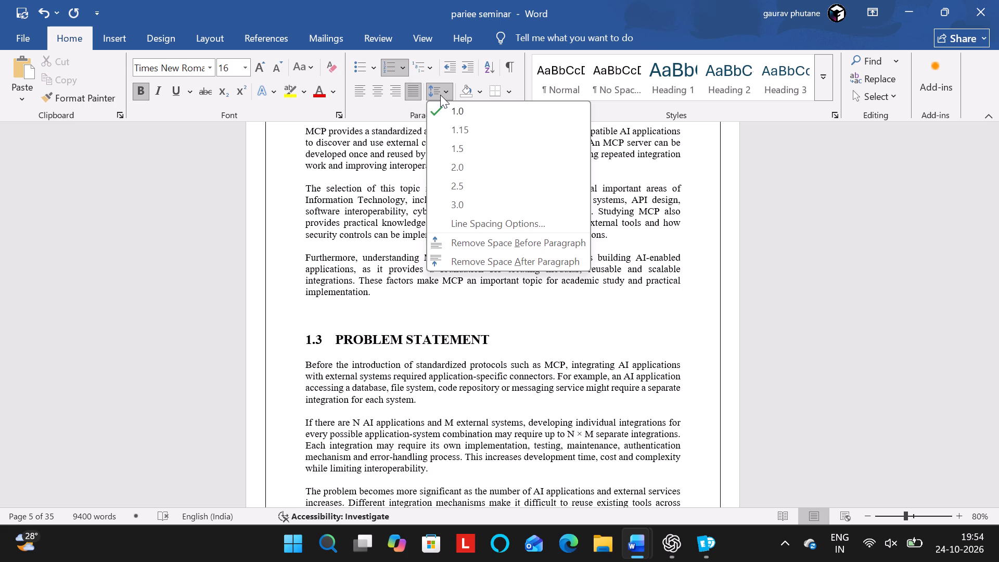
left_click(479, 240)
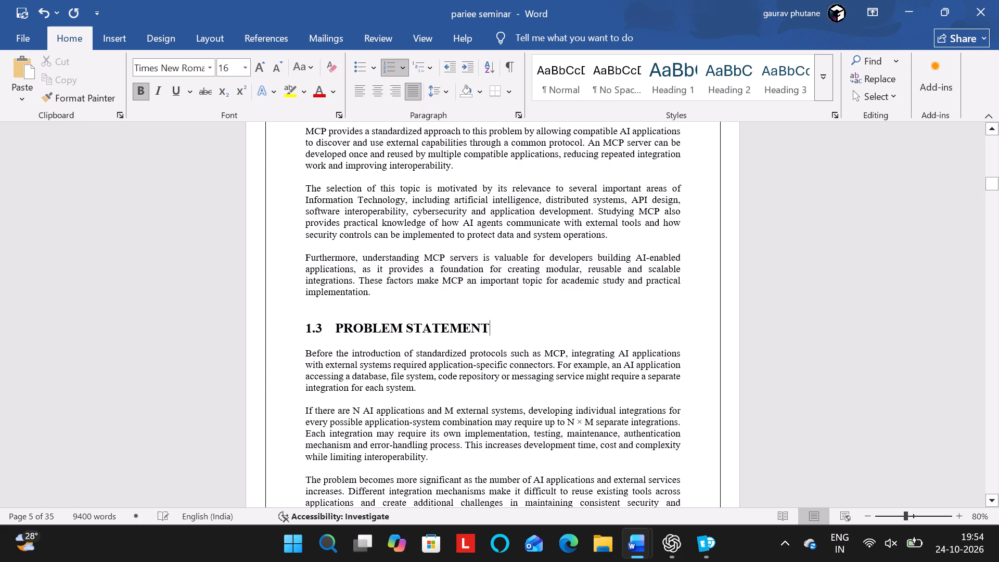
Reduce the font size of the blank line above the 1.4 Objectives heading to 12.
left_click(382, 311)
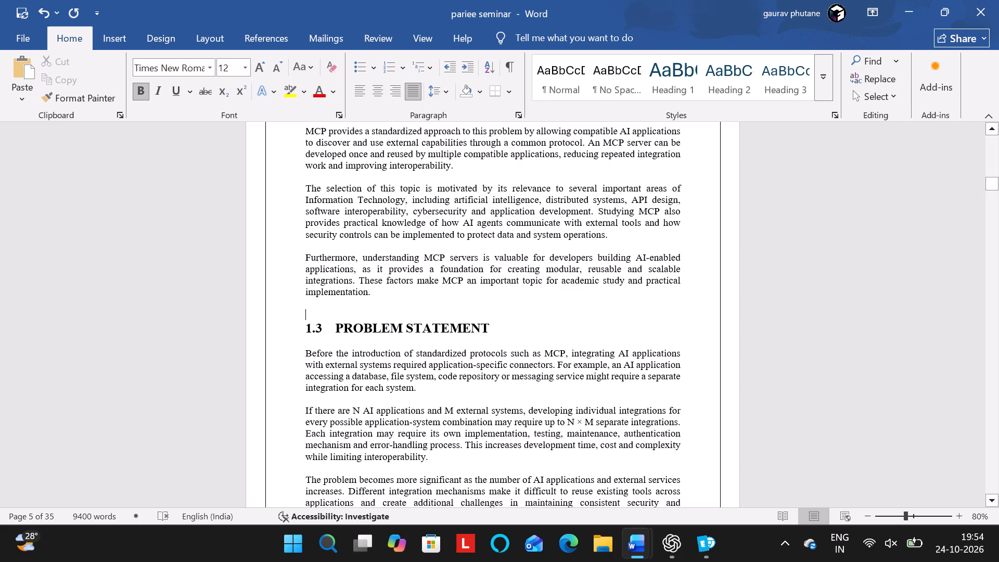
scroll(536, 298, "down", 1)
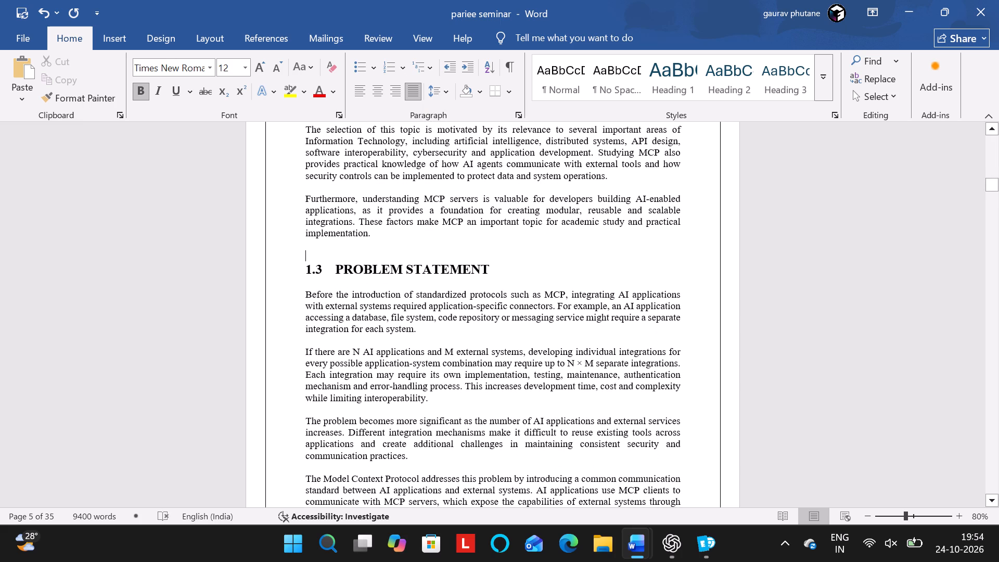
left_click(393, 305)
scroll(393, 305, "down", 1)
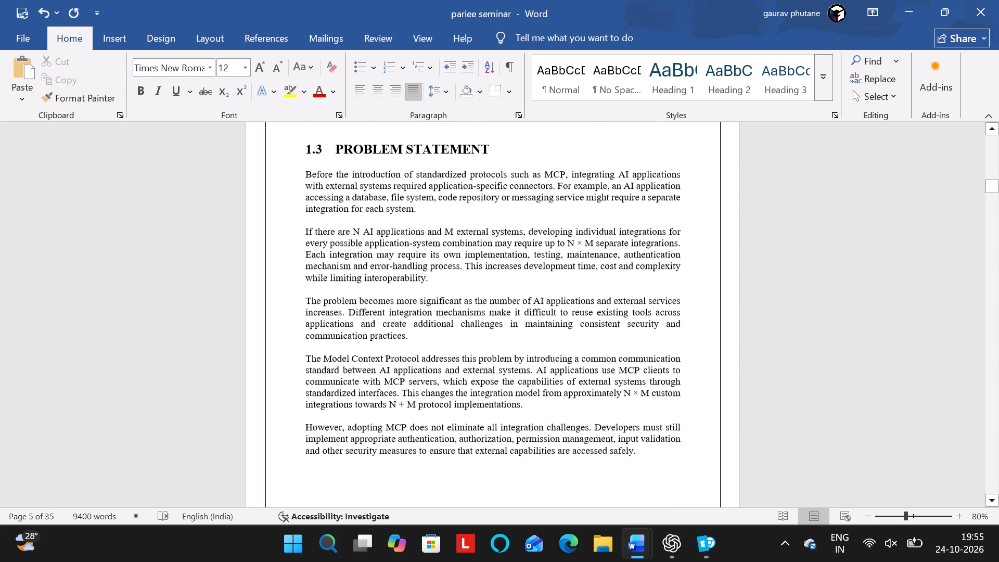
scroll(393, 305, "down", 3)
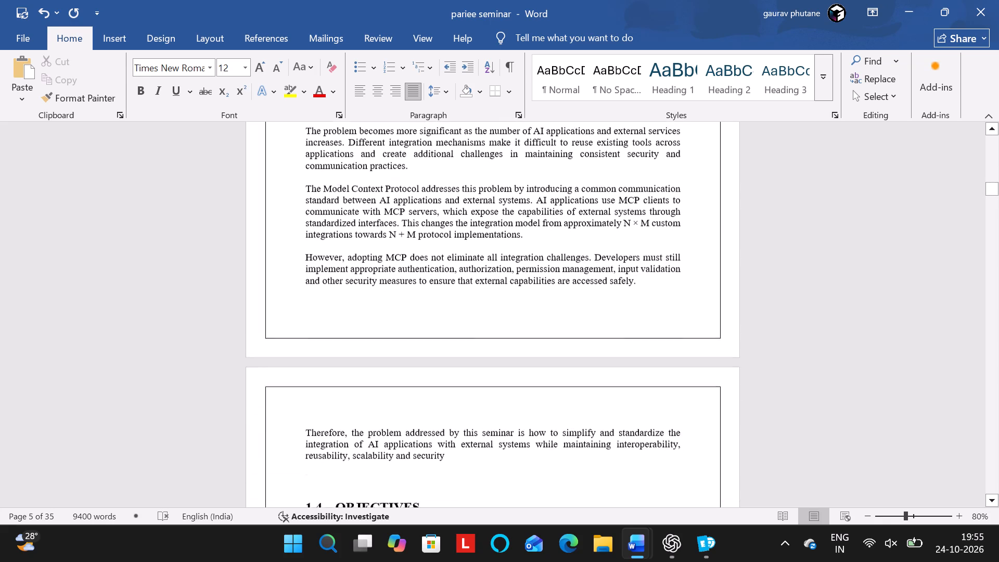
scroll(393, 305, "down", 1)
left_click(329, 353)
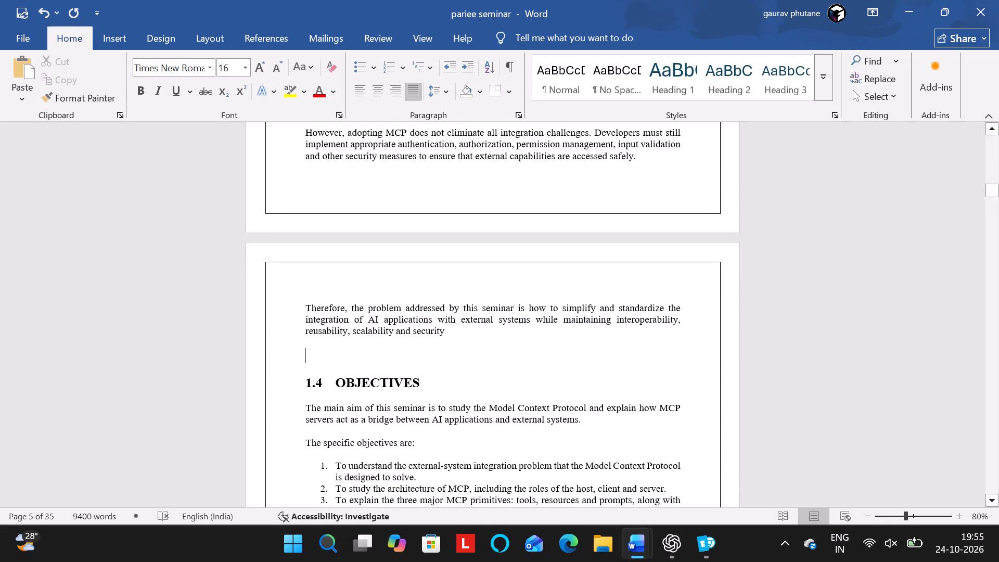
left_click(278, 73)
left_click(278, 73)
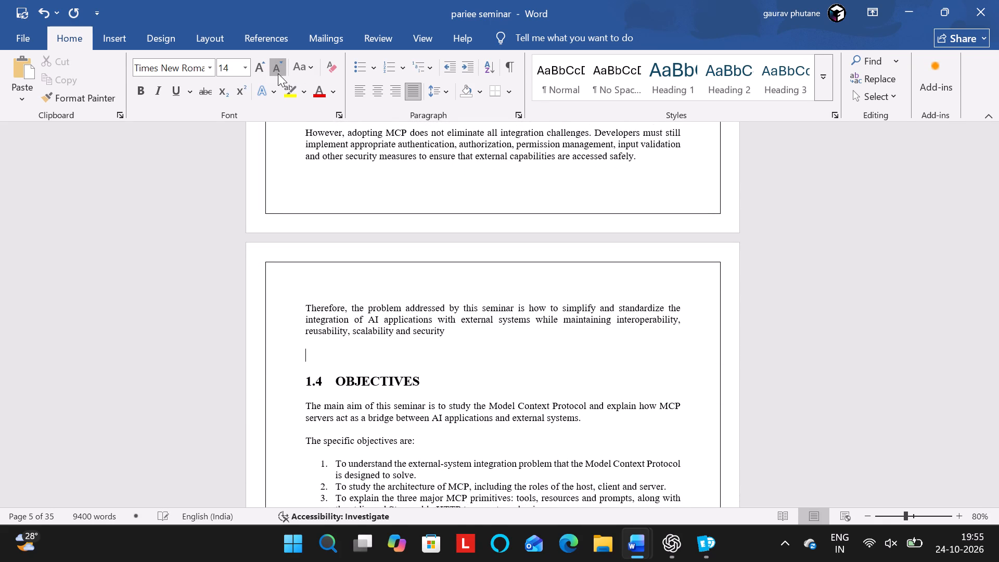
Remove the space before and after paragraph from the blank line above the 1.4 Objectives heading.
left_click(441, 85)
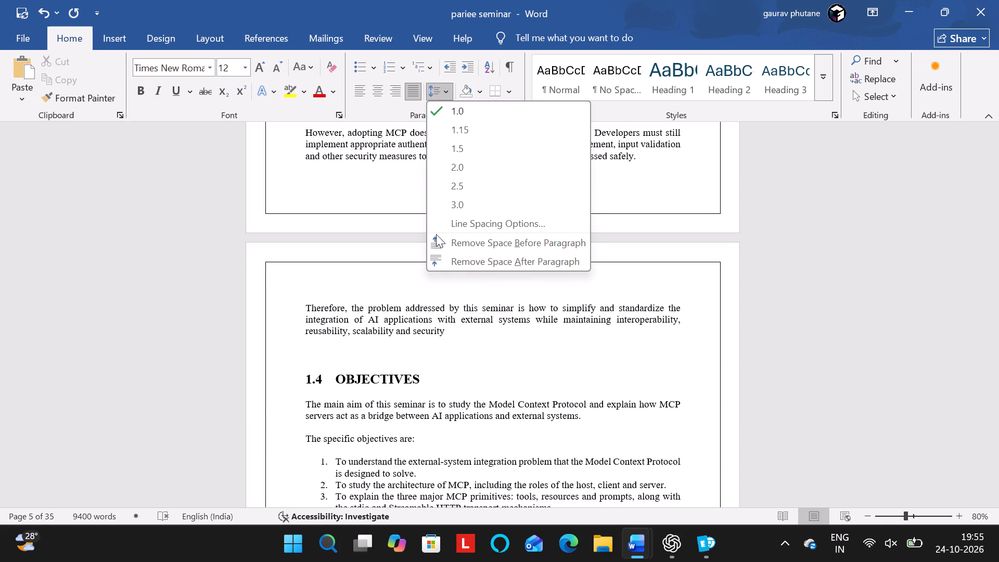
left_click(446, 243)
left_click(442, 95)
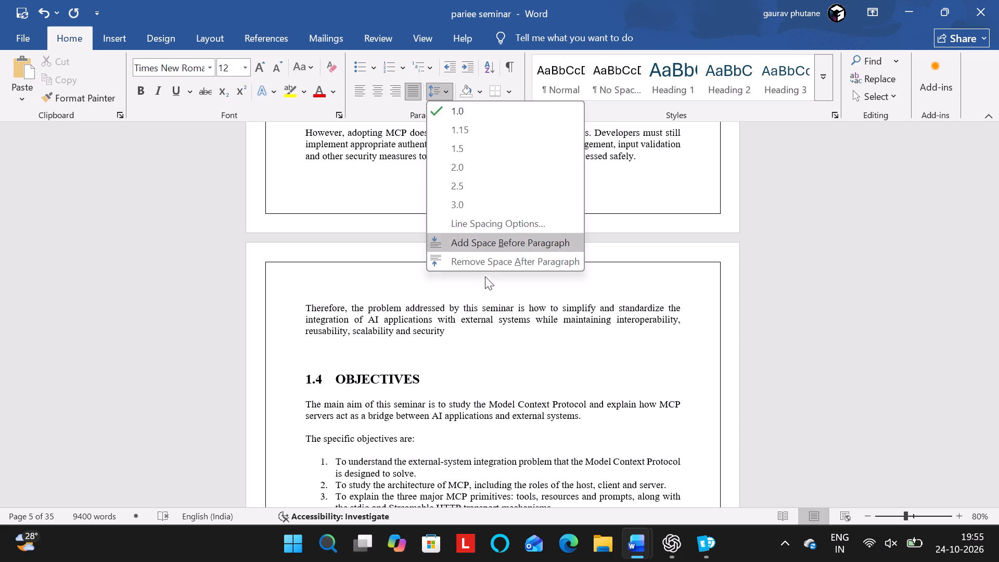
left_click(492, 266)
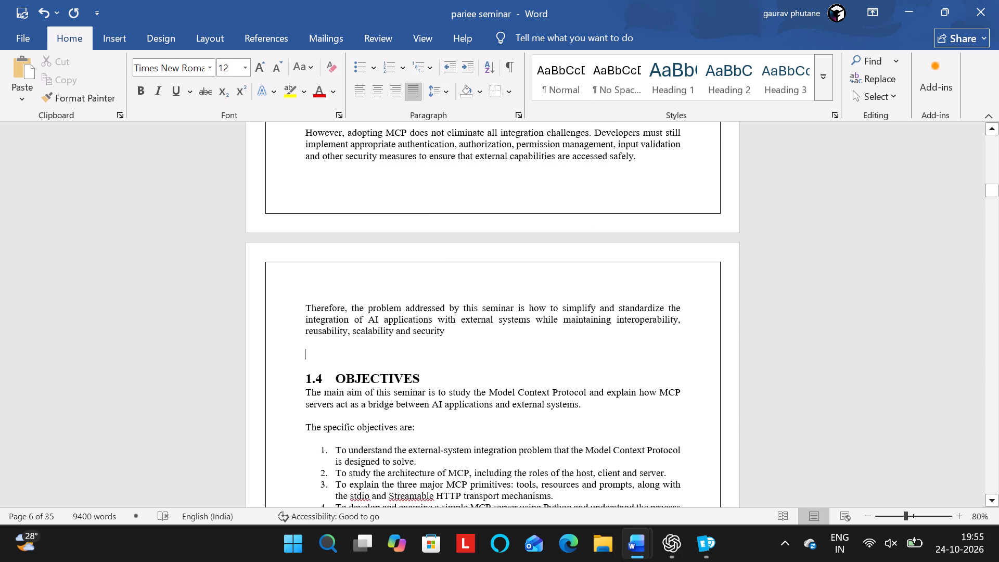
Remove the space before paragraph from the 1.4 Objectives heading.
left_click(365, 373)
left_click(447, 98)
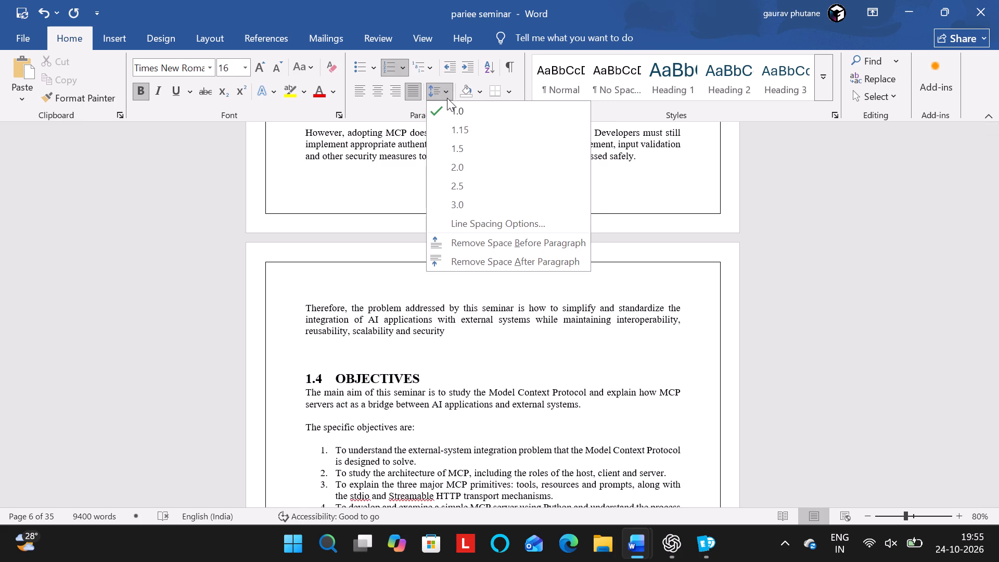
left_click(454, 237)
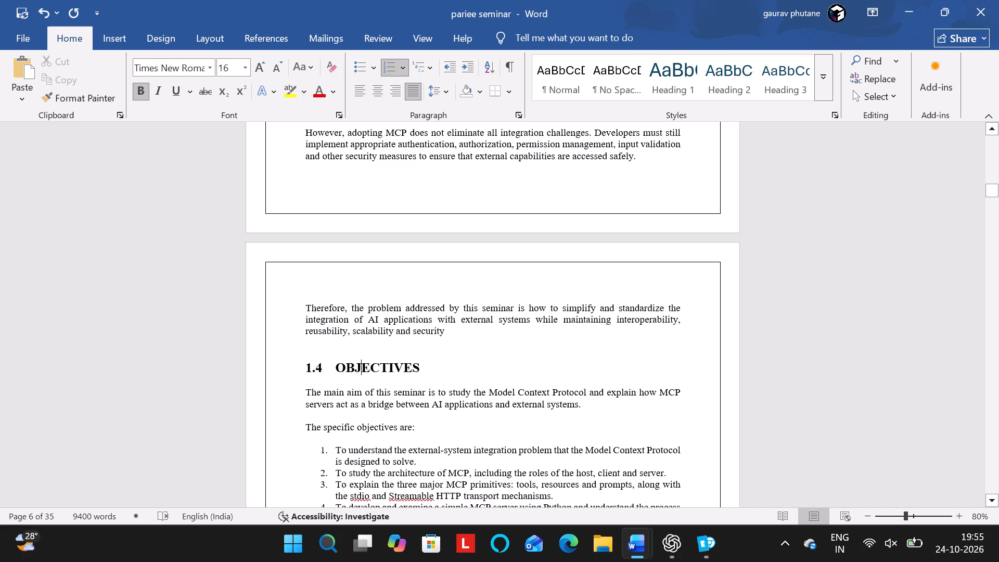
Shift the seven-item numbered list of specific objectives outward so its numbers align with the body text's left margin.
scroll(406, 368, "down", 1)
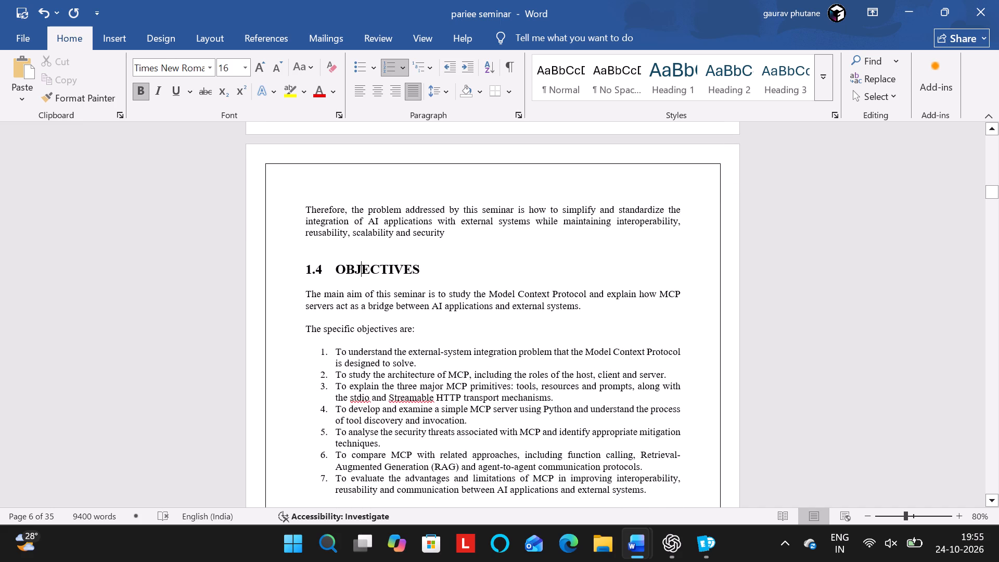
scroll(406, 368, "down", 1)
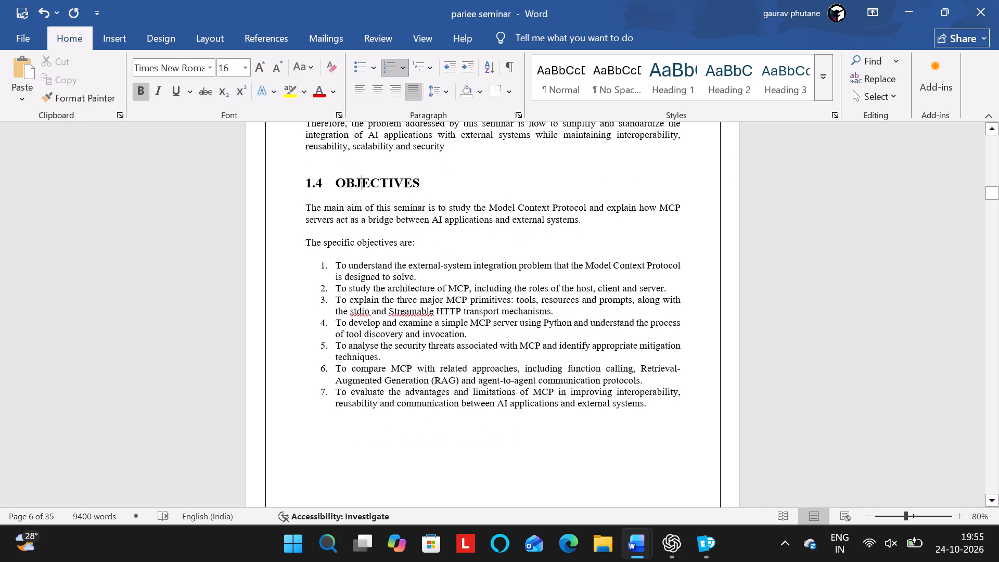
left_click(322, 264)
left_click_drag(322, 264, 310, 265)
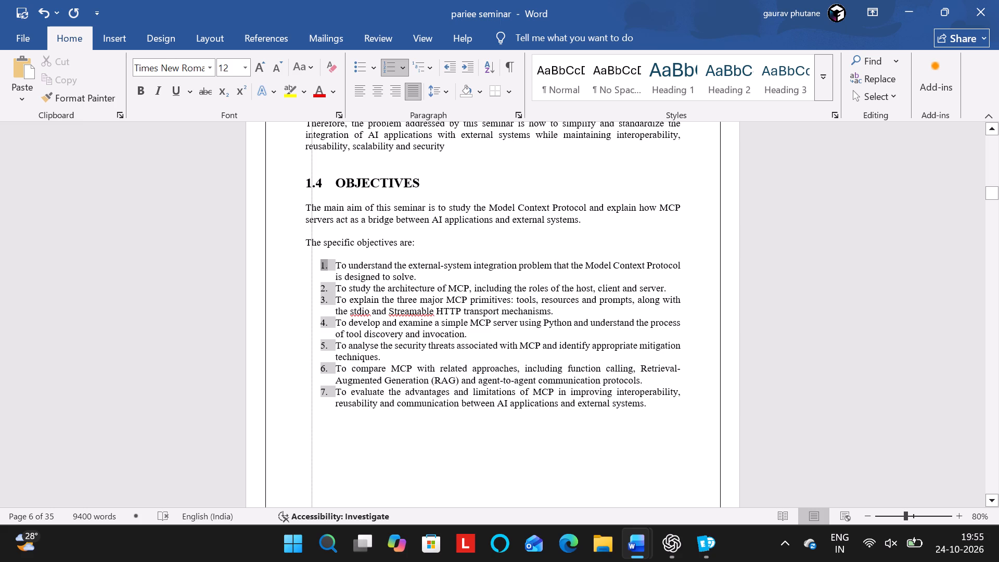
left_click_drag(310, 265, 304, 265)
left_click(442, 262)
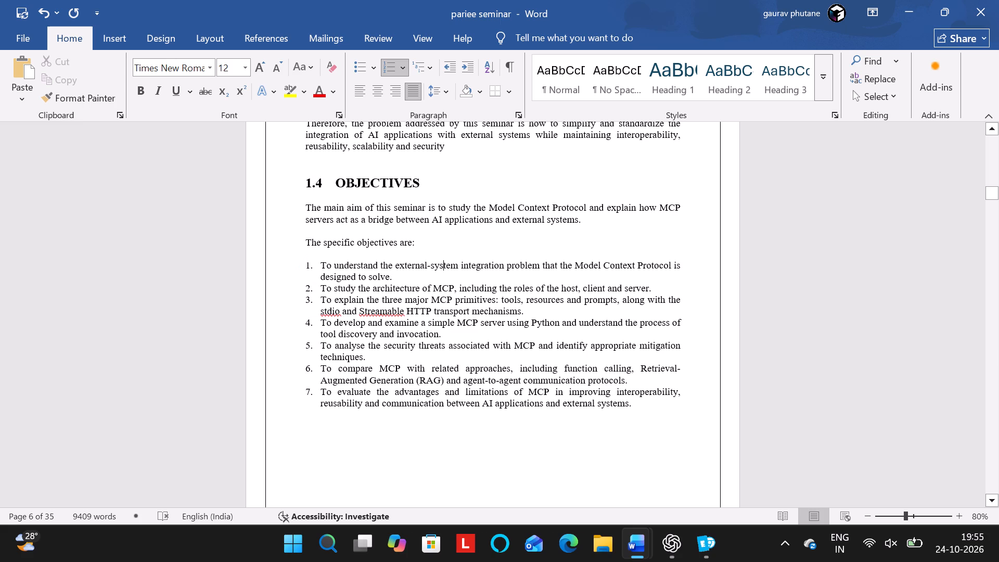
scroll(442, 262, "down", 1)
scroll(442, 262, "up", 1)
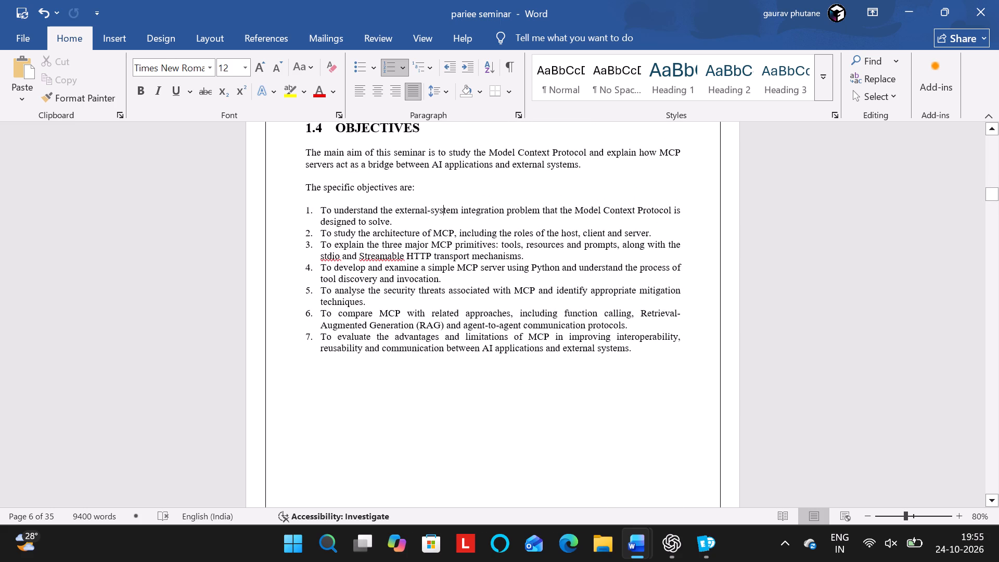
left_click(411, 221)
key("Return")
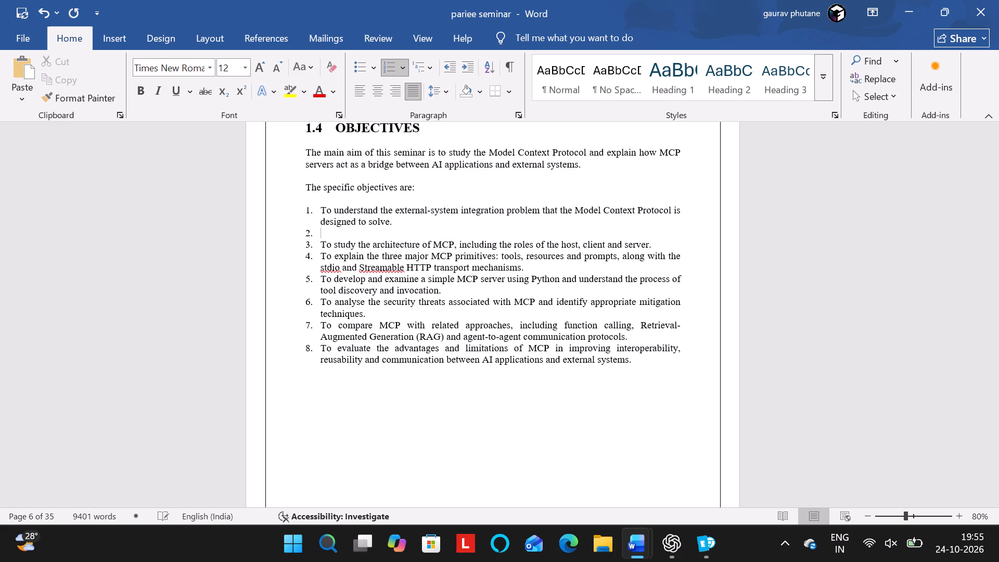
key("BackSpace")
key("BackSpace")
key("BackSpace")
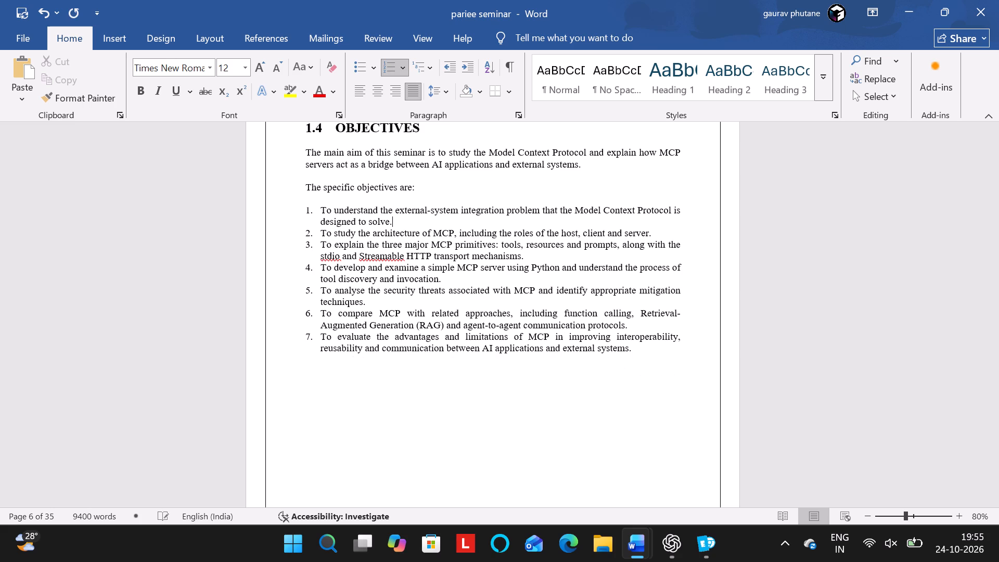
Insert four blank lines above the Chapter : 2 Literature Review title so the chapter starts on a new page.
scroll(630, 338, "down", 1)
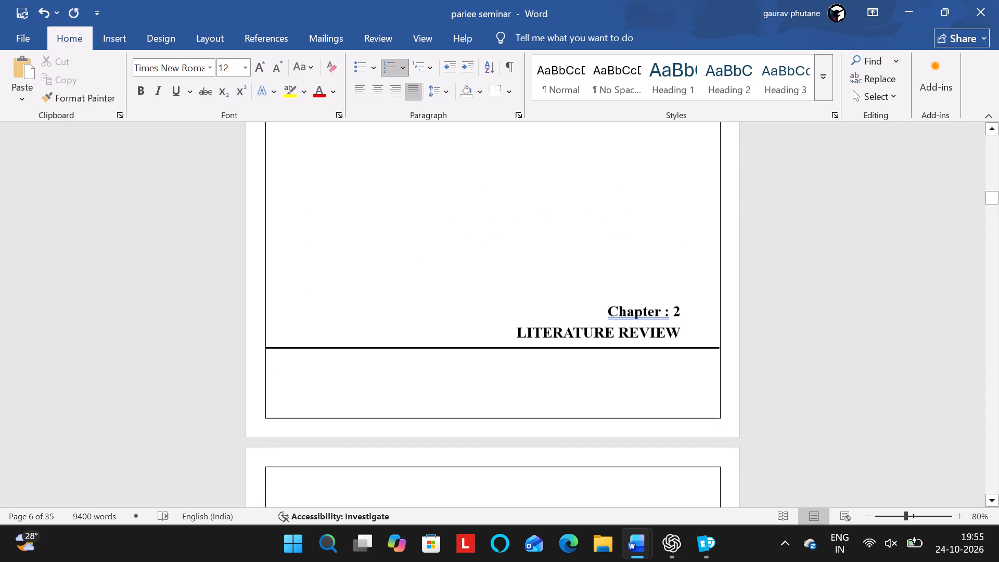
left_click(583, 272)
key("Return")
key("Return")
key("Return")
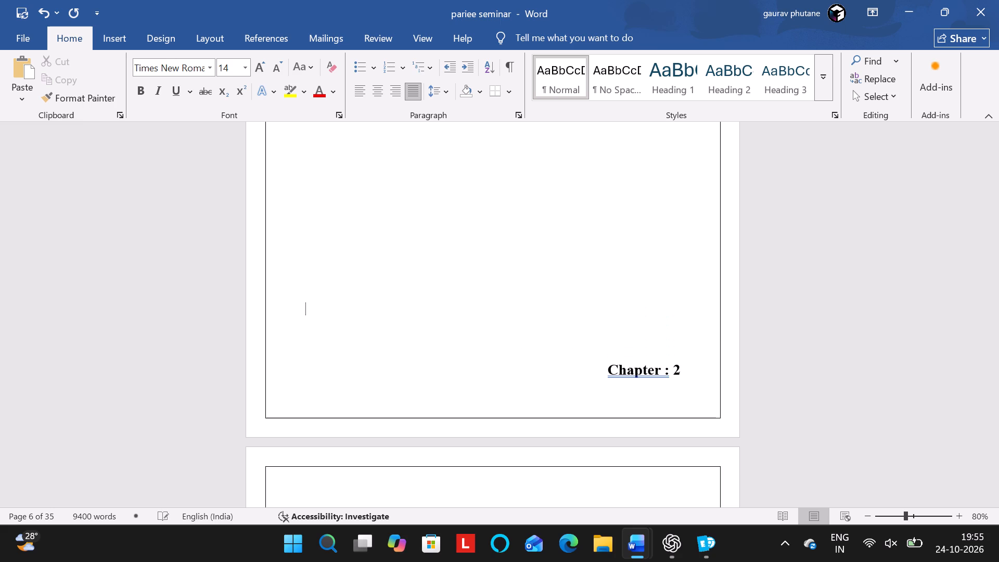
key("Return")
scroll(583, 272, "down", 2)
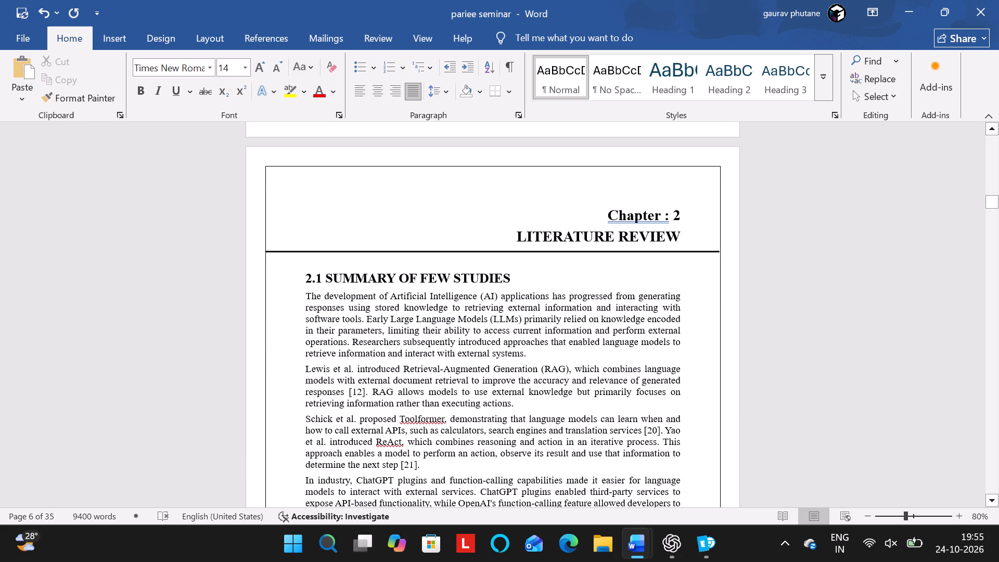
Check the line and paragraph spacing options of the 2.1 Summary of Few Studies heading and its first body paragraph.
right_click(792, 369)
left_click(504, 275)
left_click(522, 276)
left_click(433, 94)
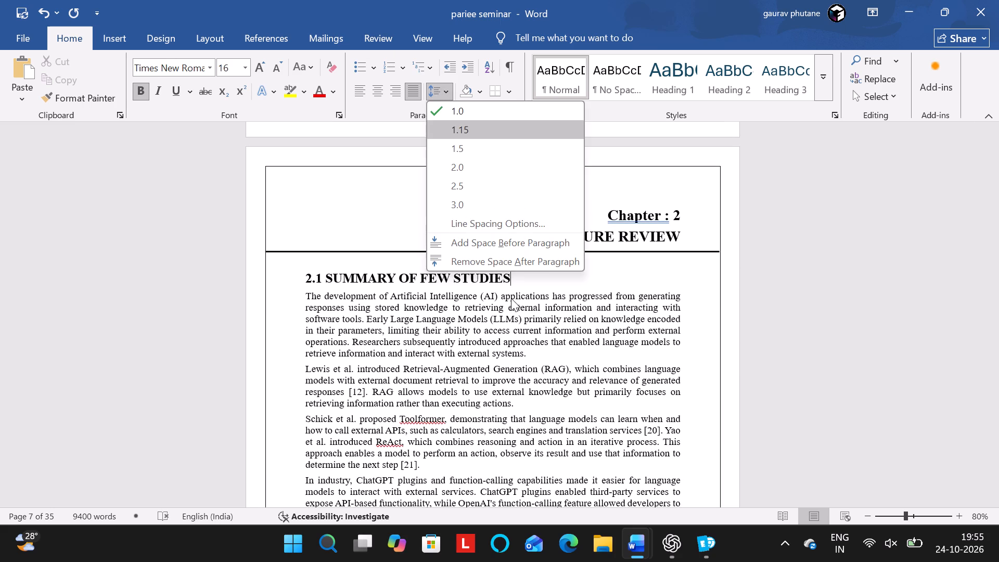
left_click(534, 334)
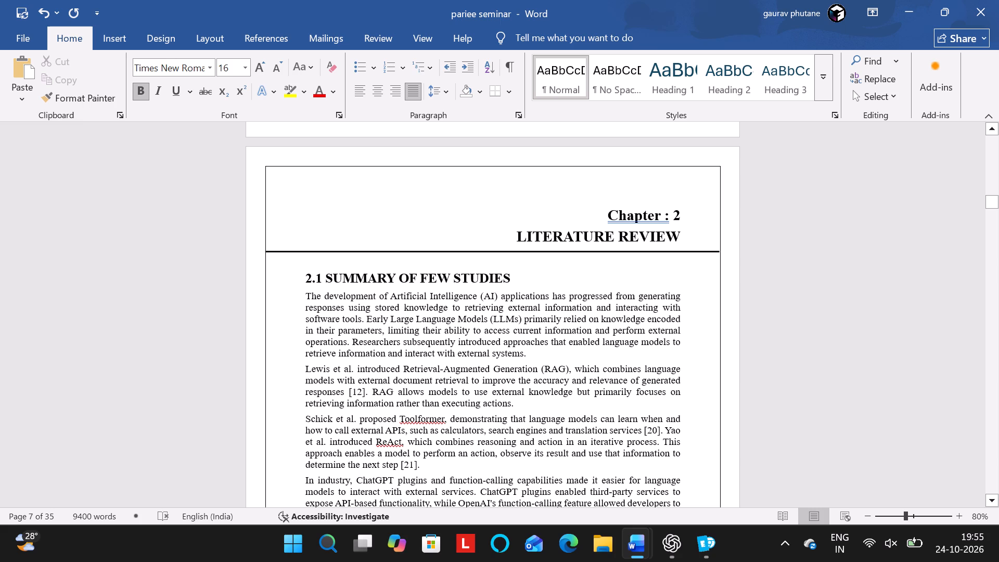
left_click(347, 308)
left_click(447, 90)
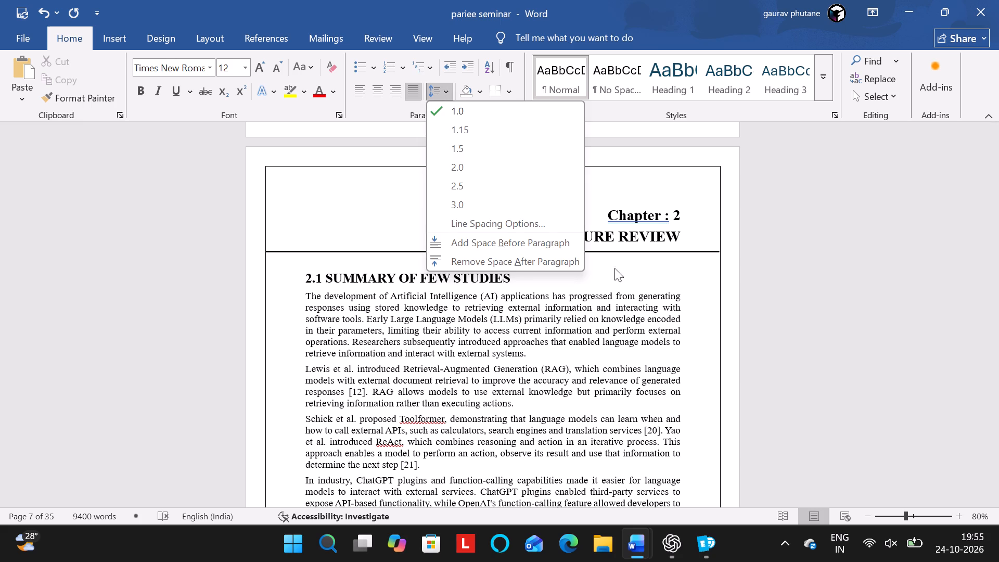
left_click(734, 336)
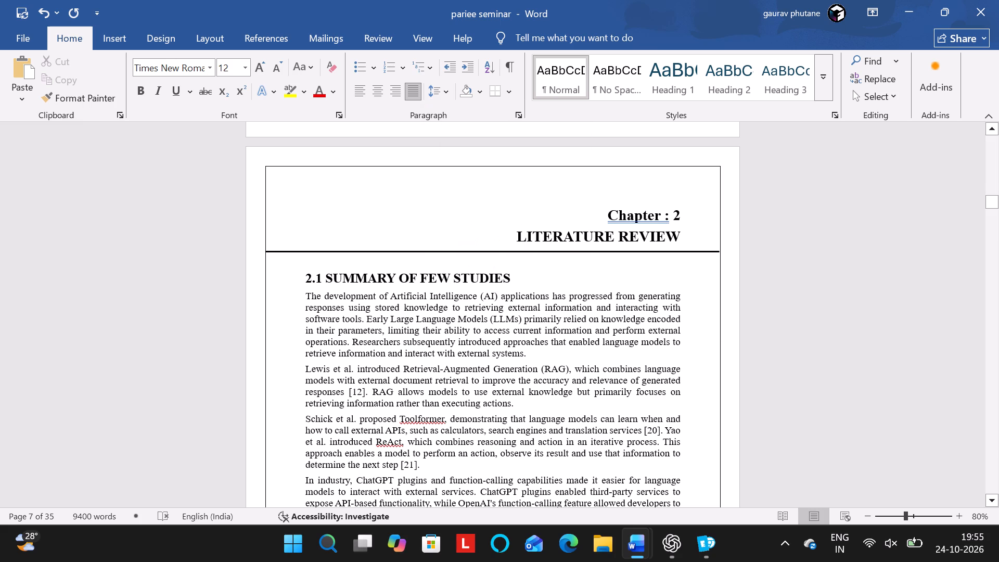
scroll(344, 310, "down", 1)
scroll(344, 310, "up", 1)
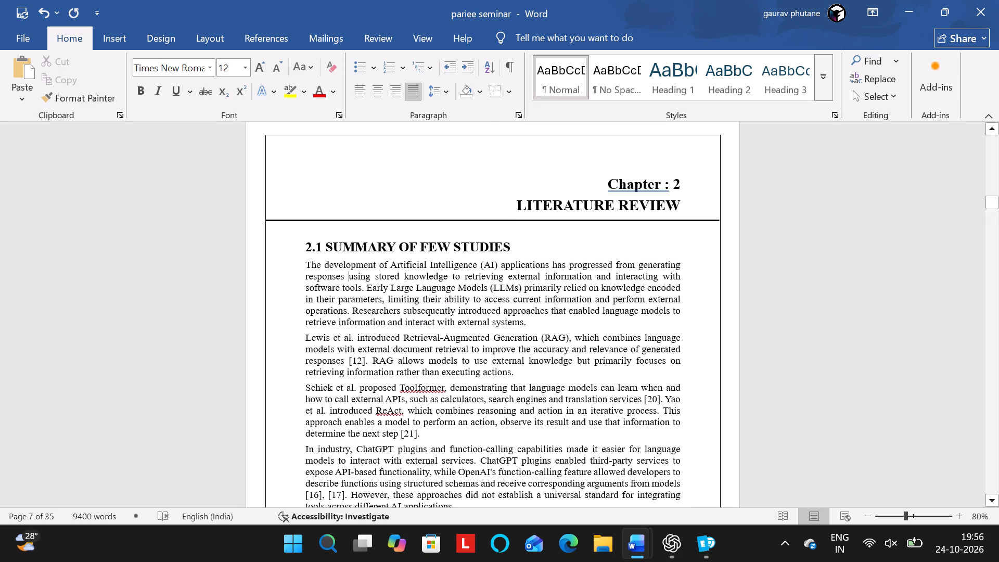
Add space before paragraph to all body paragraphs of section 2.1, from the first one through the one ending above Table 2.1.
left_click_drag(303, 260, 476, 377)
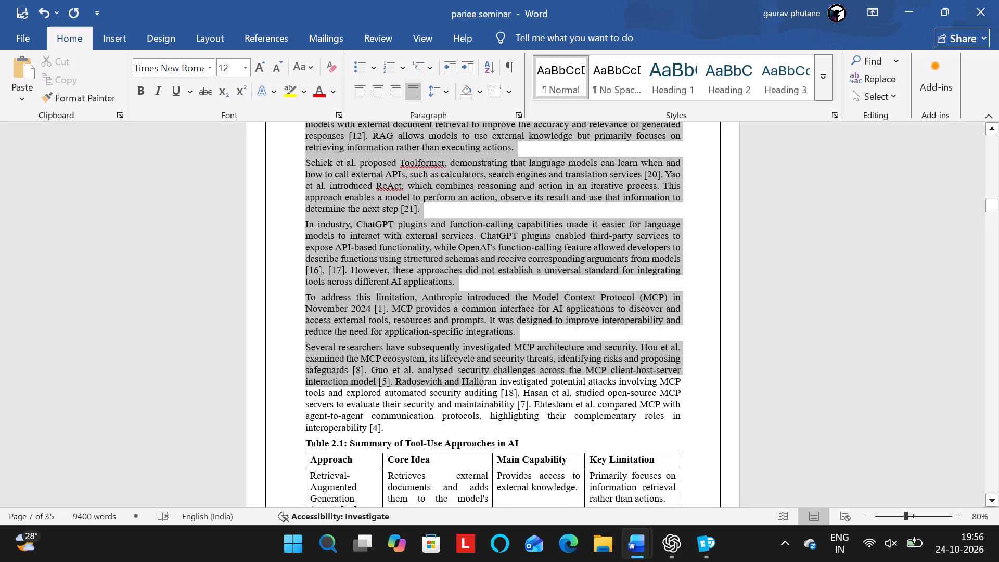
left_click_drag(476, 377, 432, 423)
left_click(440, 89)
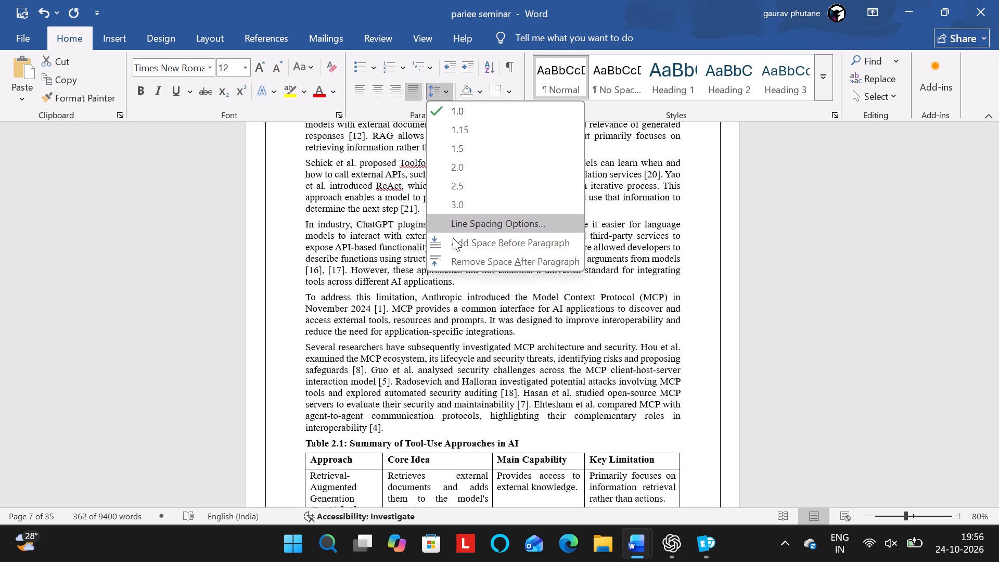
left_click(450, 242)
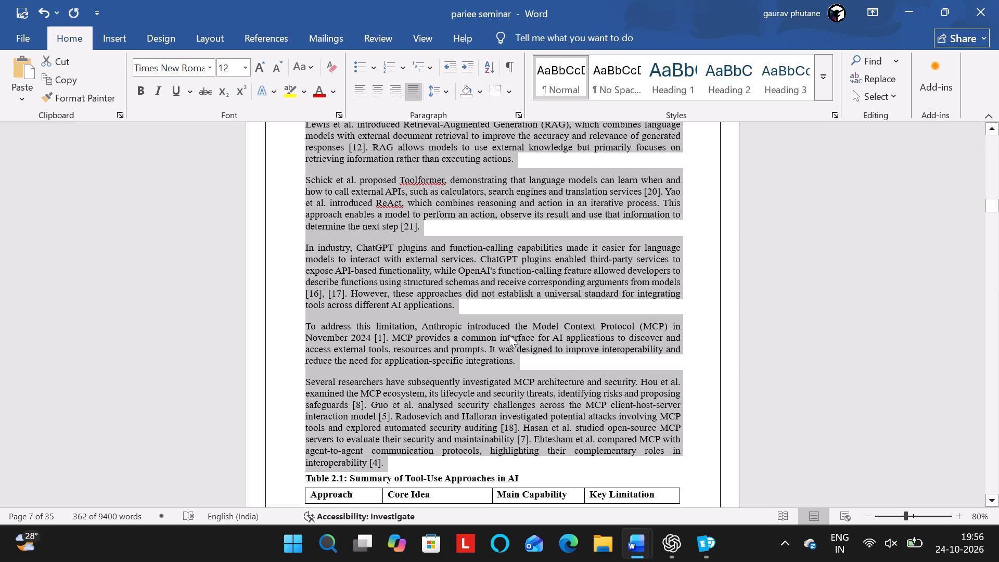
left_click(509, 335)
Insert three blank lines between section 2.1's last paragraph and the Table 2.1 caption so the caption and table start on the next page.
scroll(509, 335, "down", 1)
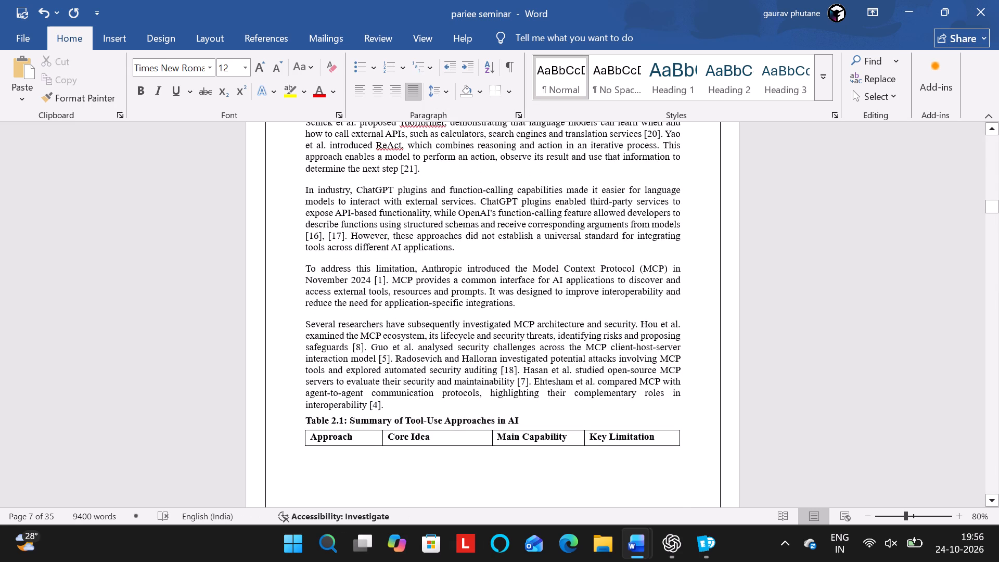
scroll(509, 335, "down", 1)
left_click(398, 306)
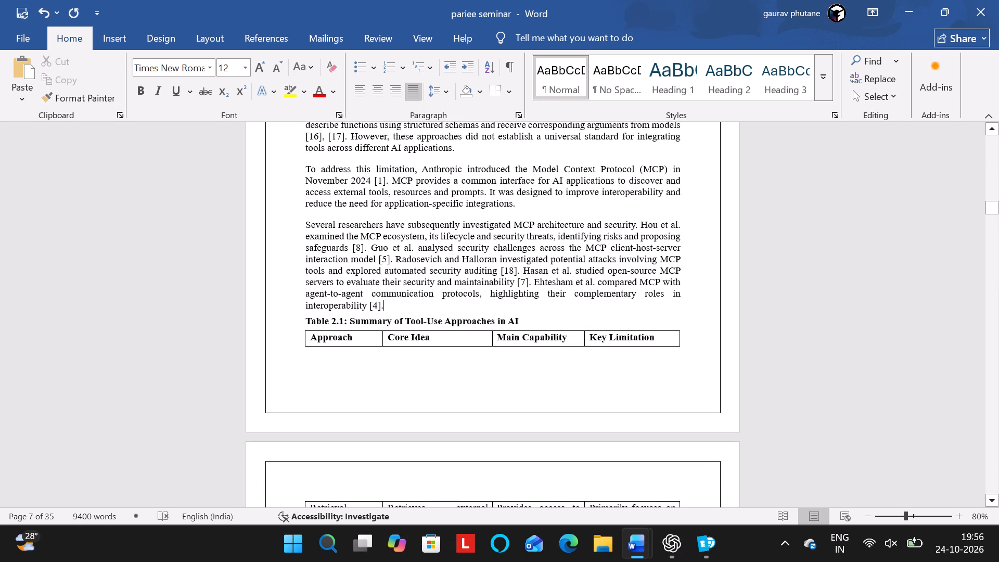
key("Return")
key("Return")
key("Return")
scroll(398, 306, "down", 1)
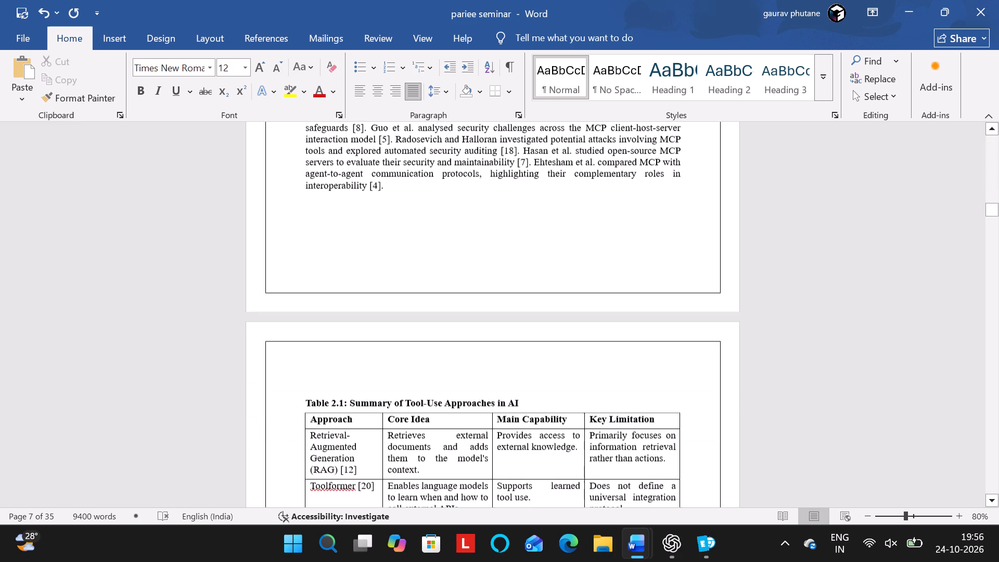
key("BackSpace")
key("Down")
key("Return")
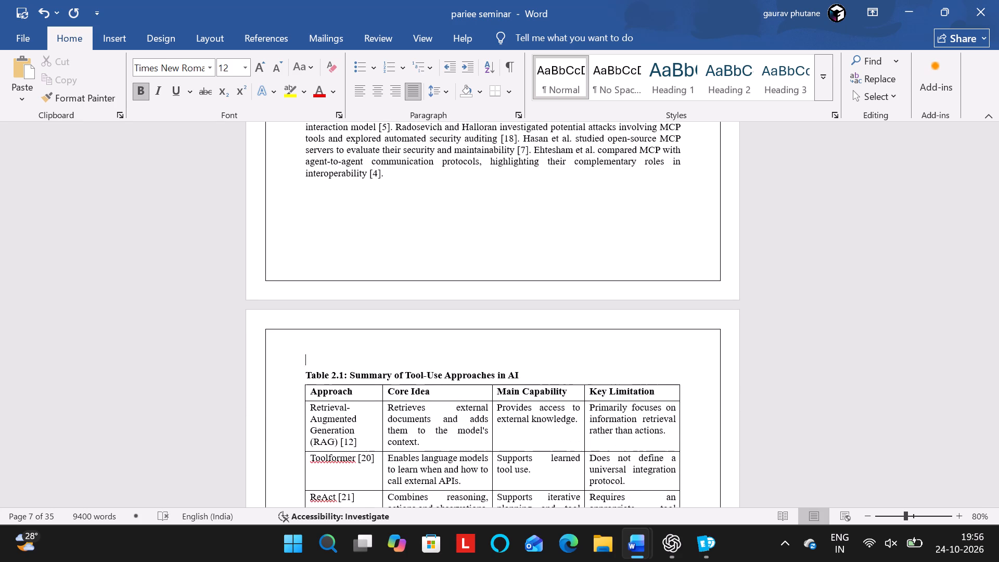
scroll(398, 306, "down", 1)
scroll(466, 395, "down", 1)
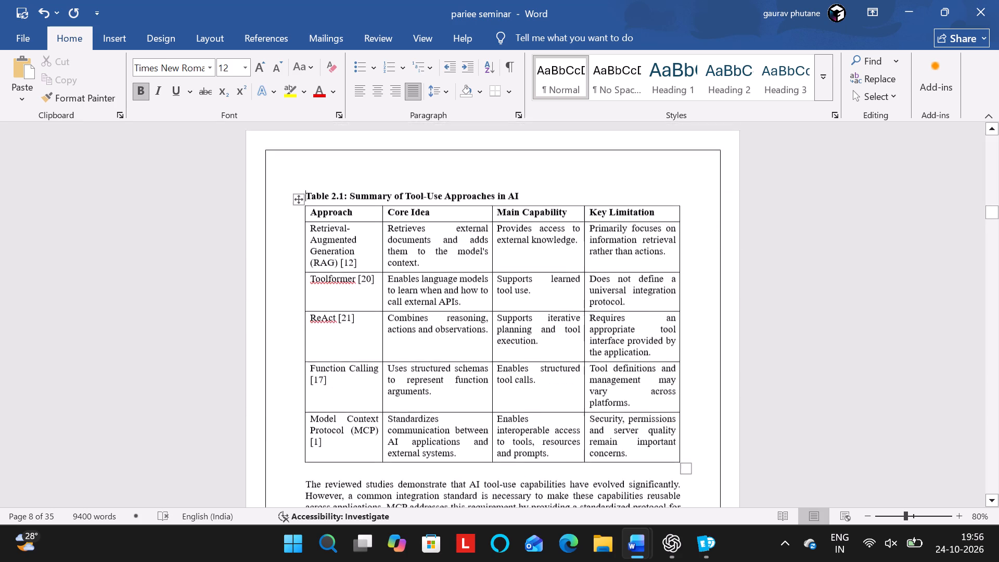
Review the page layout around Table 2.1, from its caption down to the 2.2 Related Work heading.
scroll(466, 395, "down", 1)
left_click(421, 257)
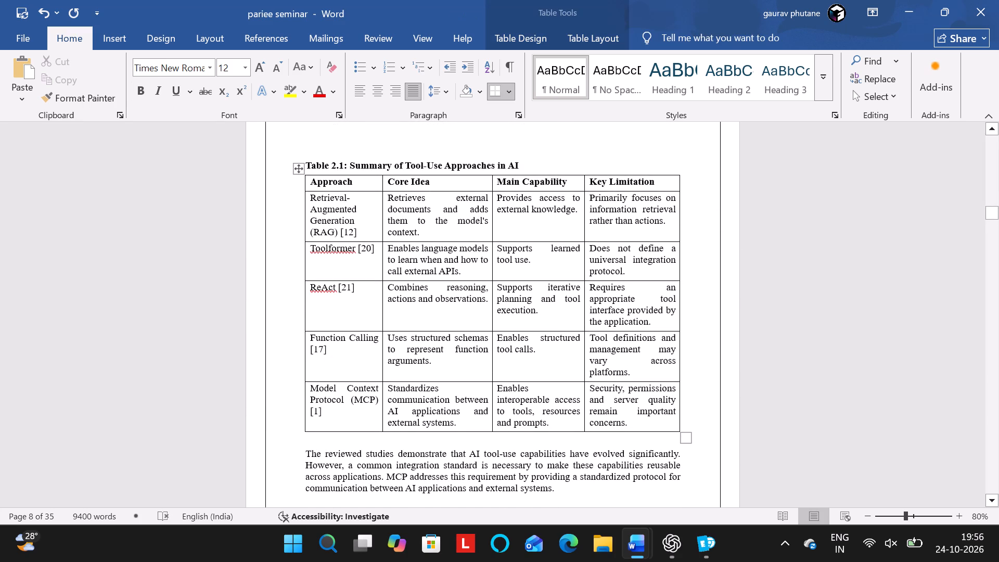
scroll(634, 249, "up", 1)
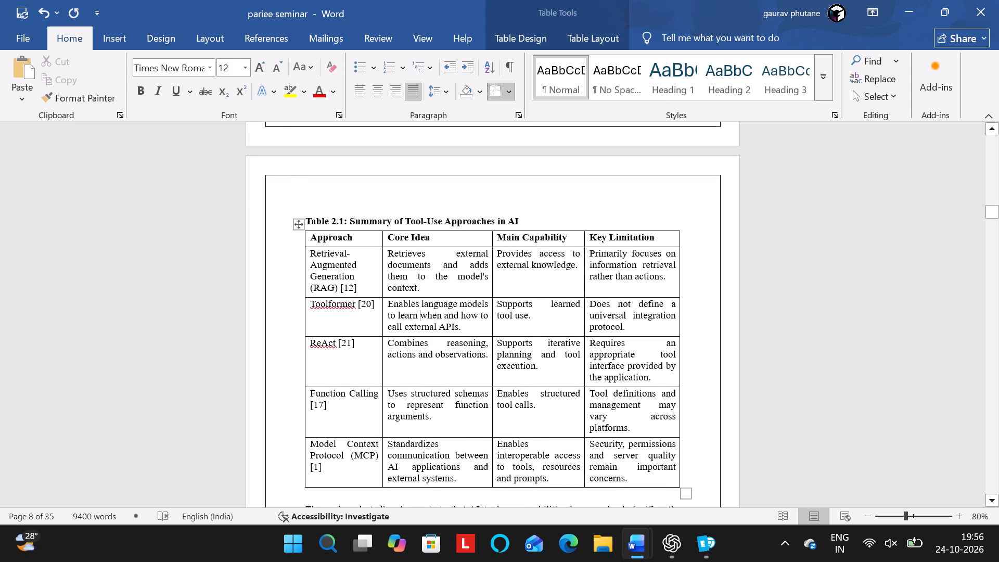
scroll(416, 237, "up", 1)
scroll(416, 237, "down", 1)
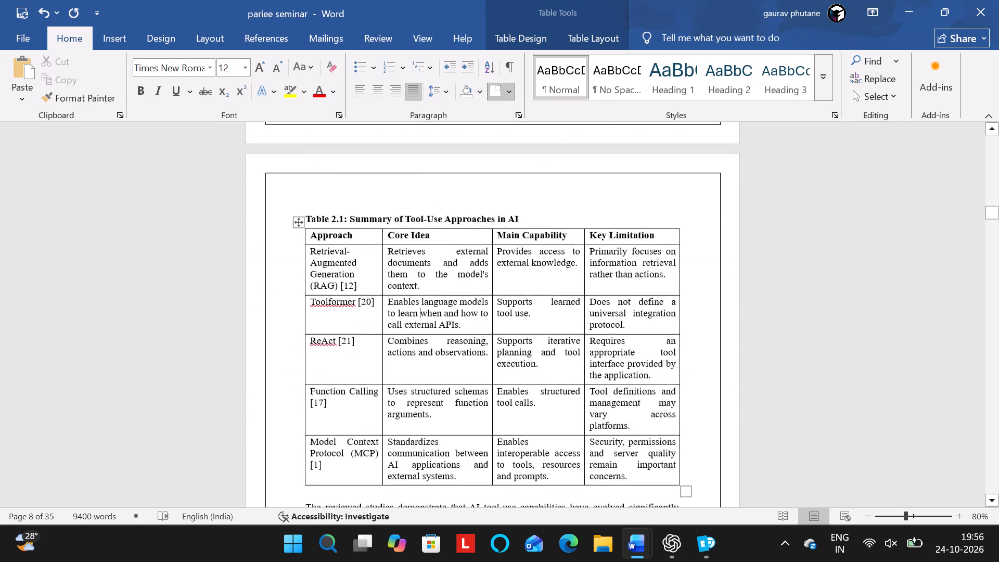
scroll(416, 237, "down", 1)
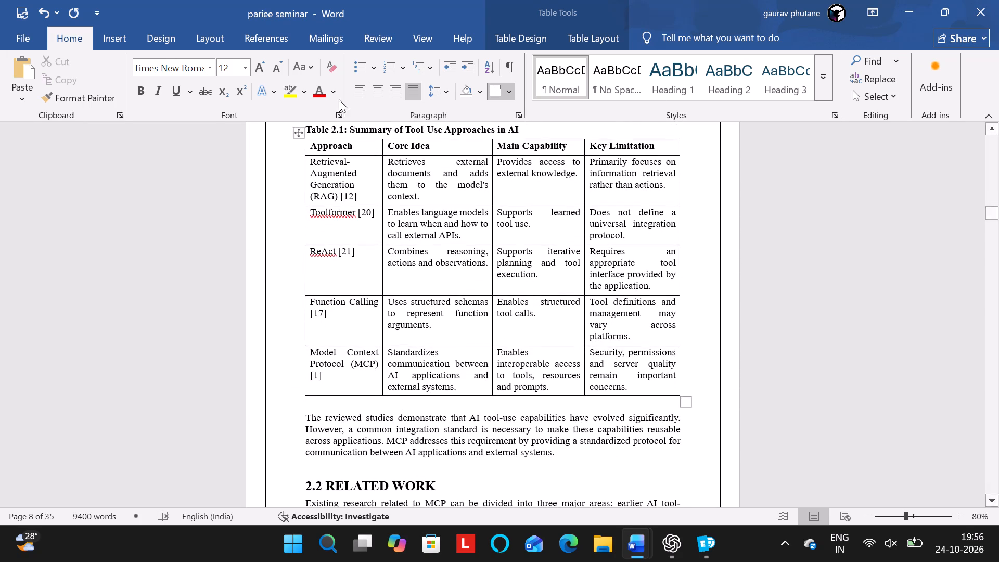
scroll(336, 172, "up", 1)
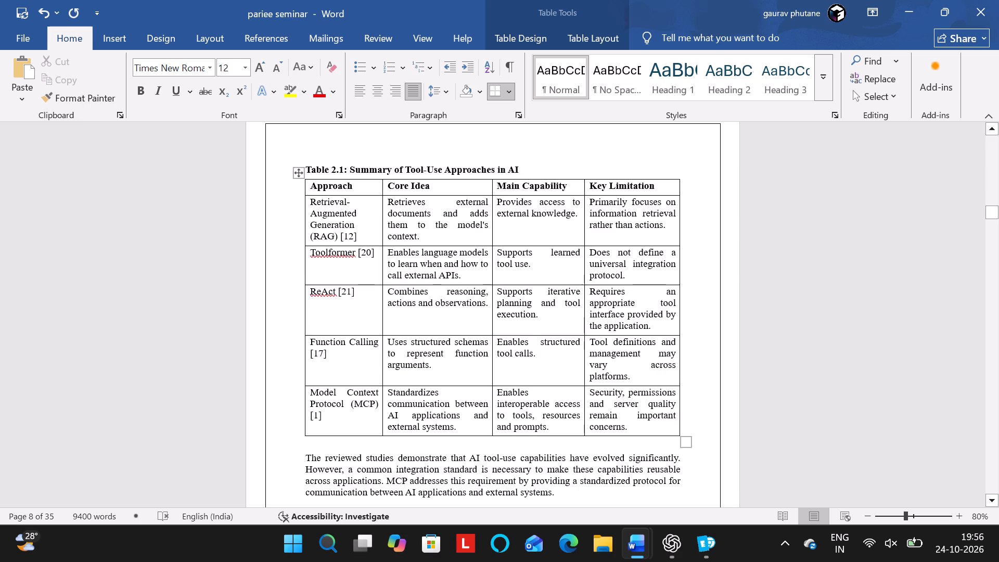
scroll(306, 170, "down", 1)
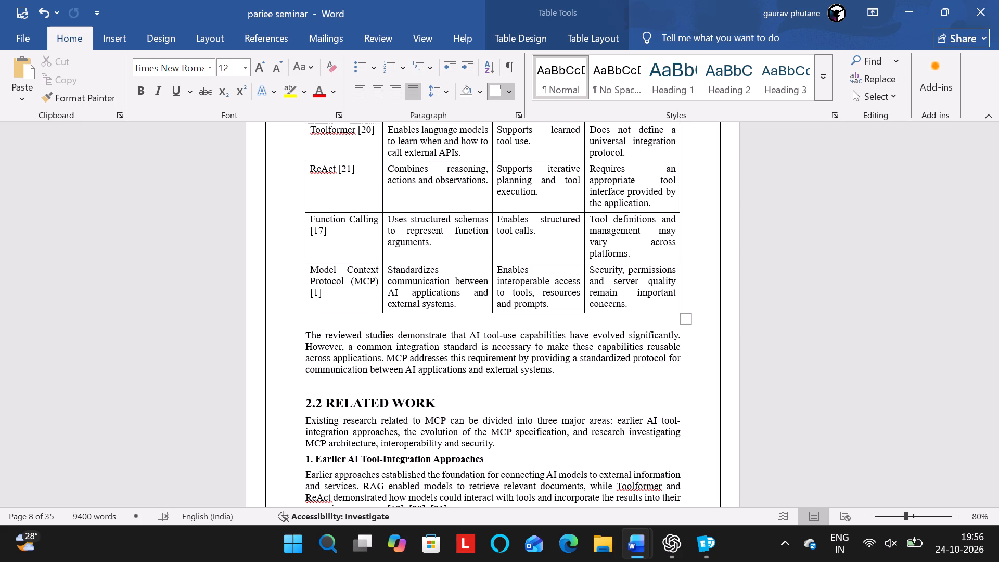
left_click(705, 546)
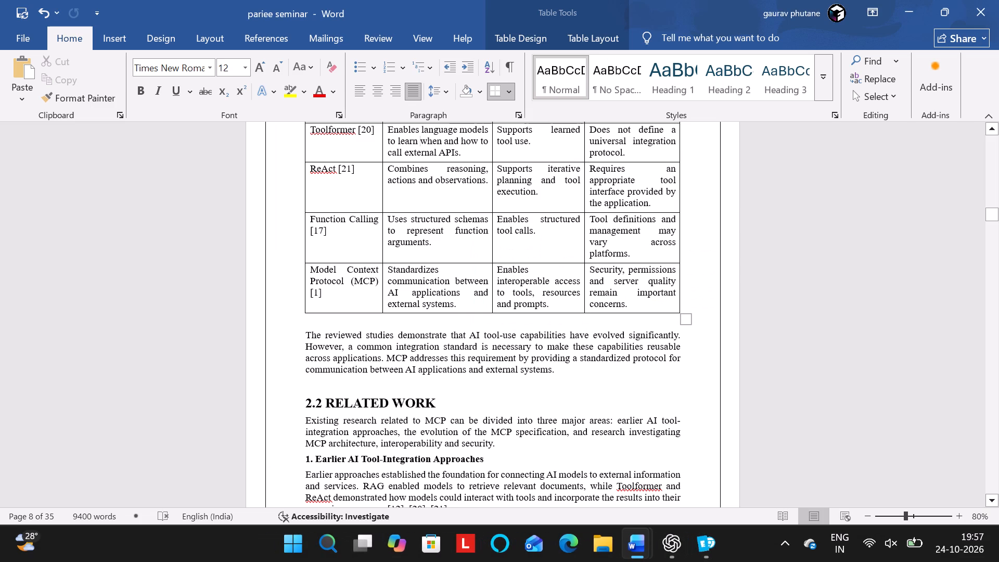
scroll(538, 283, "up", 1)
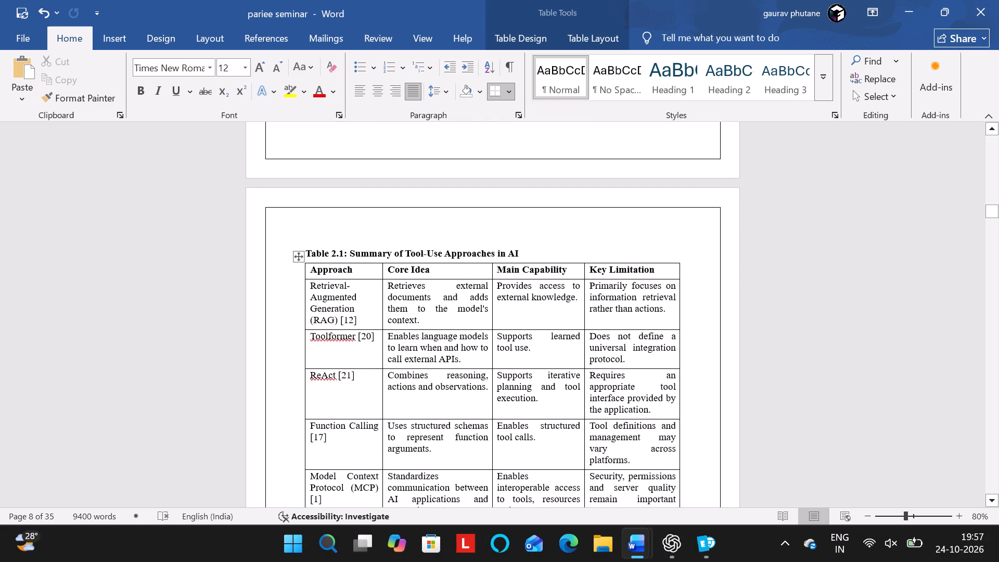
scroll(538, 283, "down", 1)
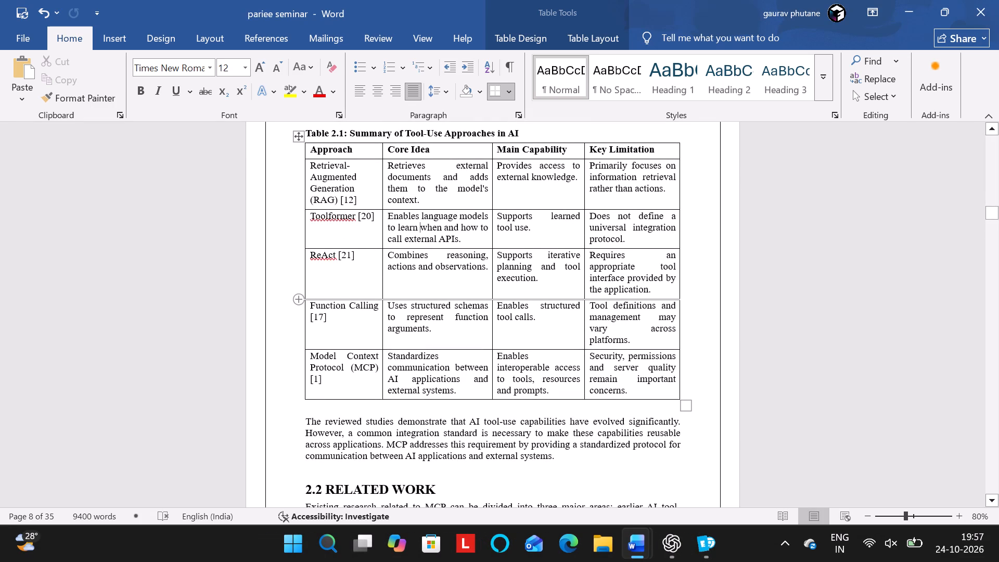
left_click(304, 286)
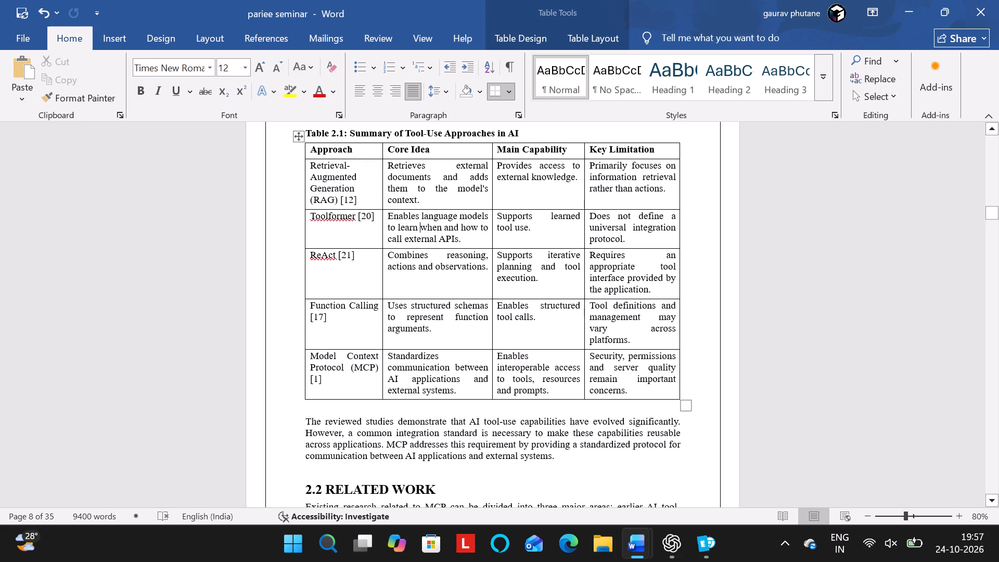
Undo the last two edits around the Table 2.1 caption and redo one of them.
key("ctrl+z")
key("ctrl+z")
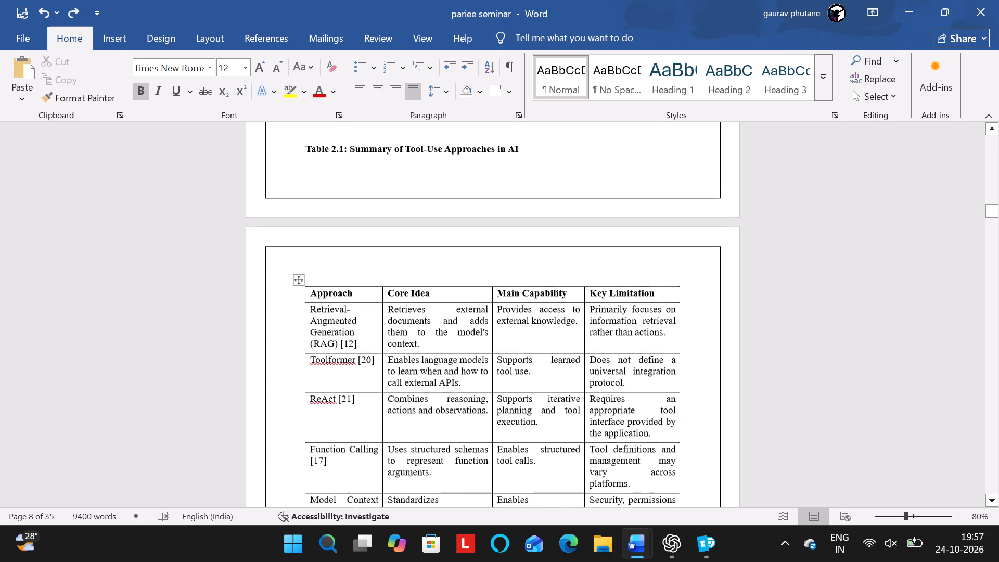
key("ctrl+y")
Remove the space after paragraph from the blank line above the 2.2 Related Work heading.
scroll(471, 374, "down", 1)
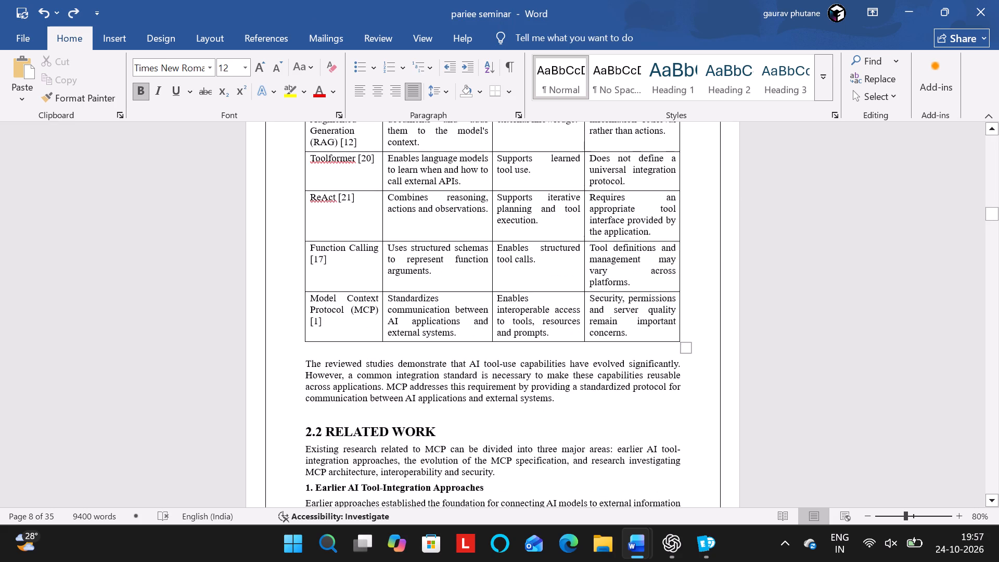
scroll(471, 374, "up", 1)
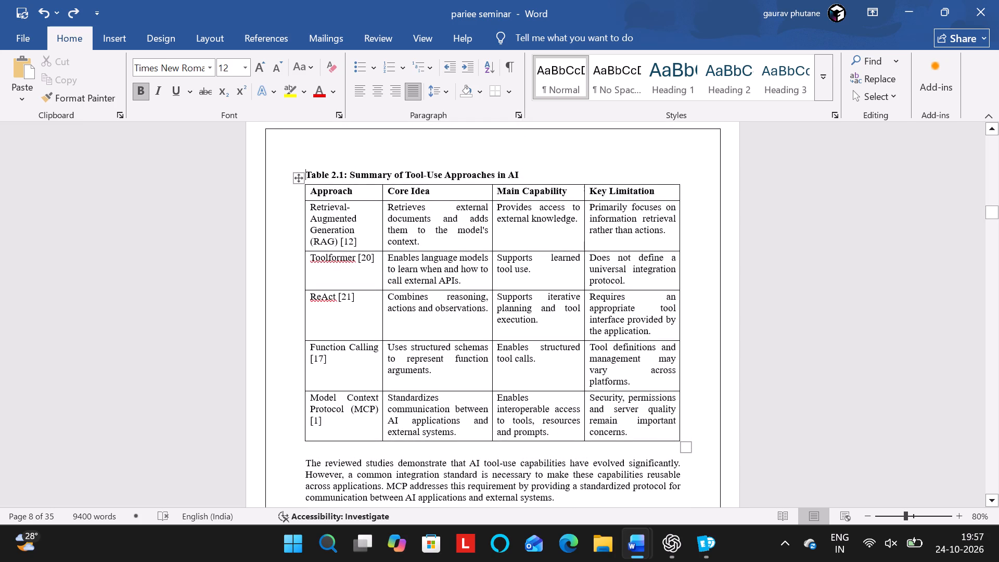
scroll(471, 374, "down", 1)
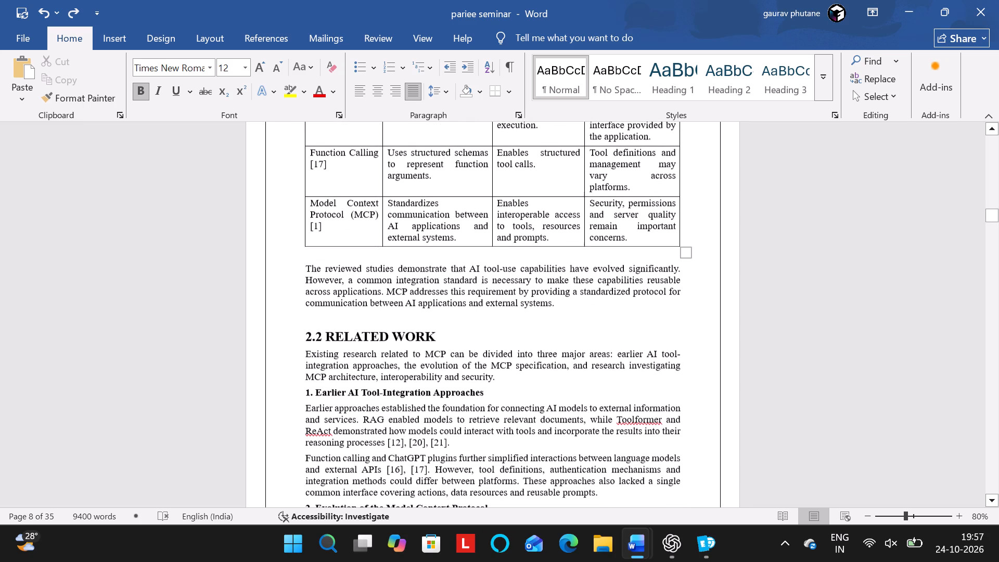
left_click(574, 306)
left_click(427, 315)
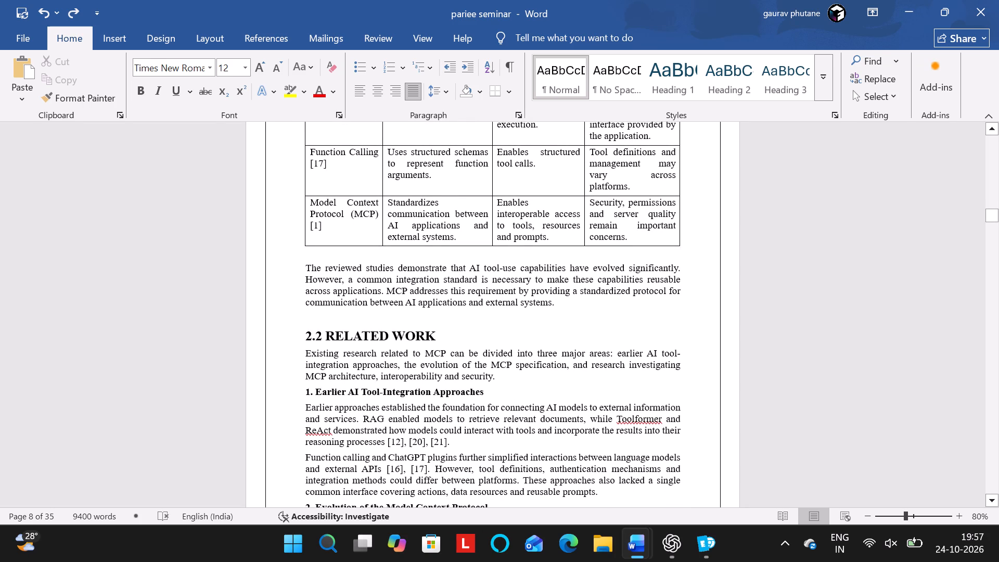
left_click(436, 91)
left_click(464, 261)
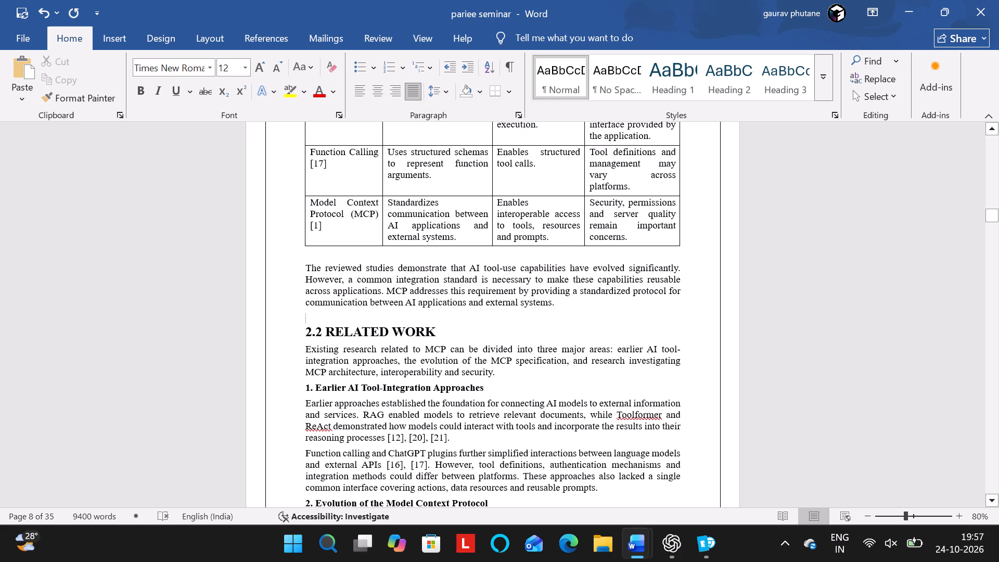
Add space before paragraph to the paragraph below Table 2.1 that begins "The reviewed studies demonstrate".
left_click_drag(582, 301, 308, 267)
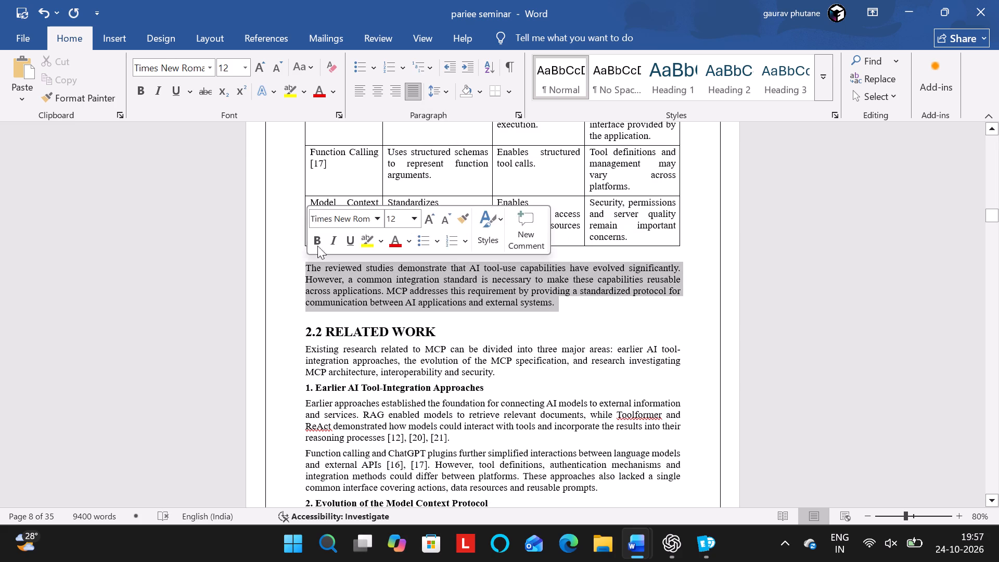
left_click(434, 84)
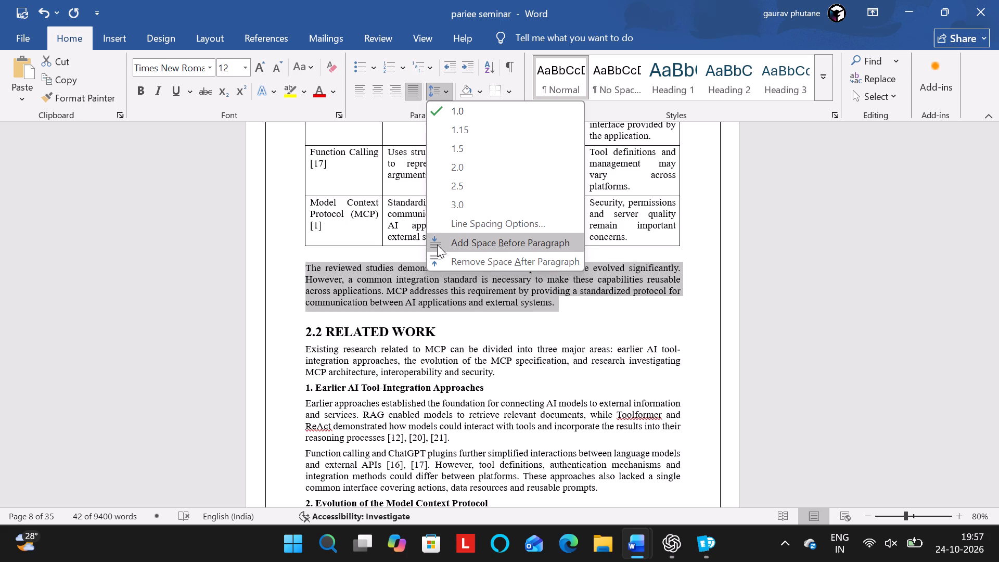
left_click(445, 244)
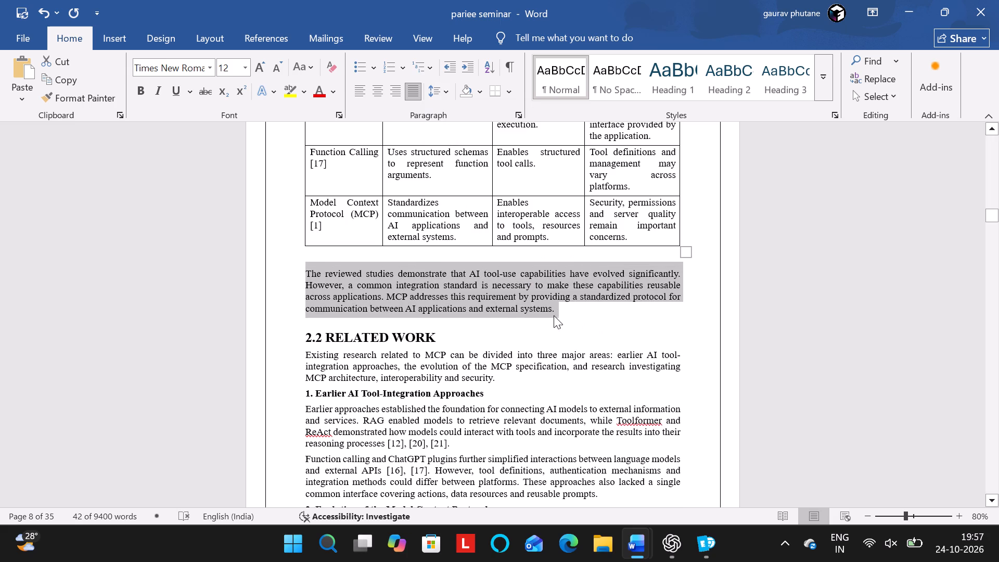
Check the line and paragraph spacing options of the blank line above the 2.2 Related Work heading.
left_click(547, 323)
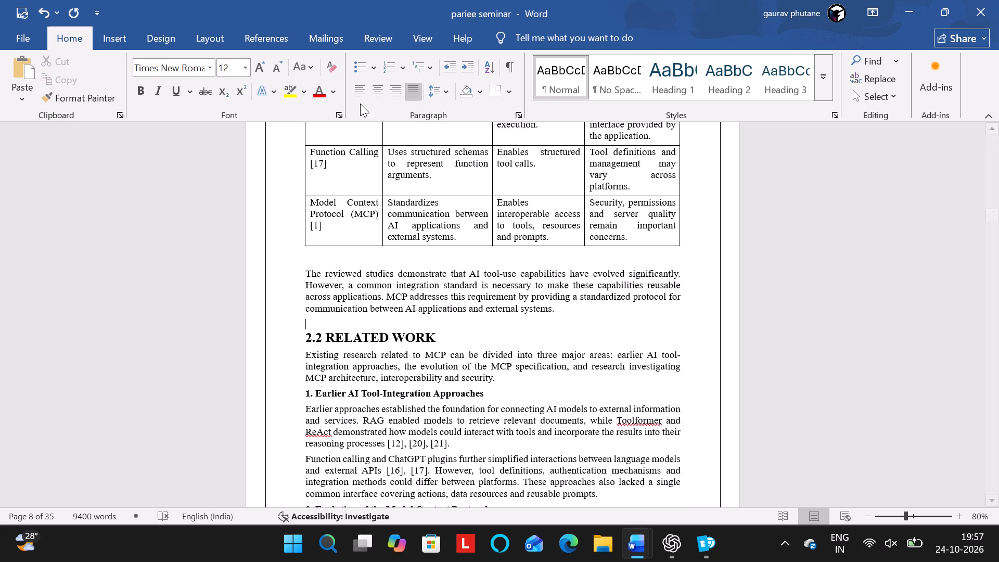
left_click(440, 90)
left_click(502, 327)
left_click(447, 333)
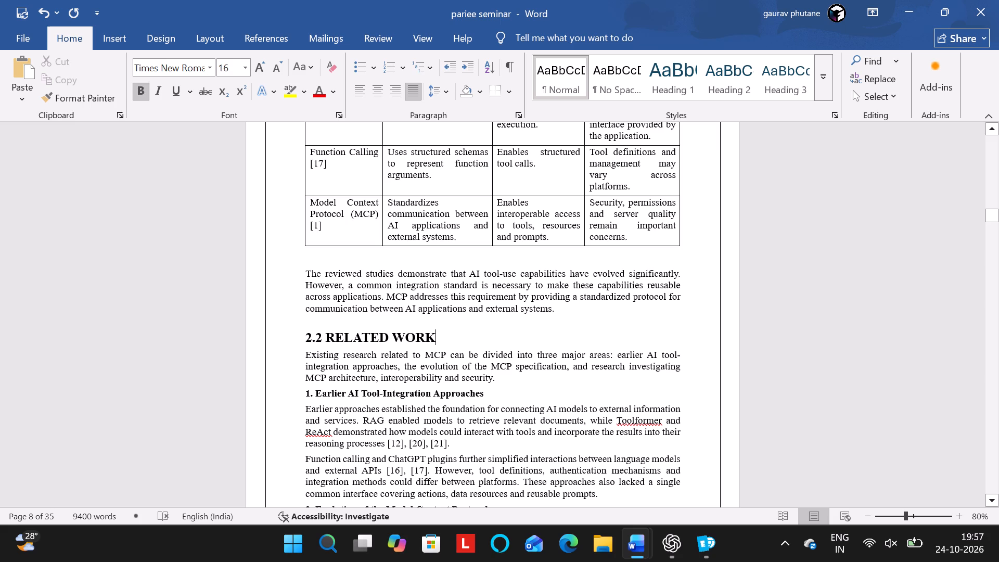
Add space before paragraph to section 2.2's text, from its first paragraph through the one ending above the Table 2.2 caption.
scroll(447, 333, "down", 1)
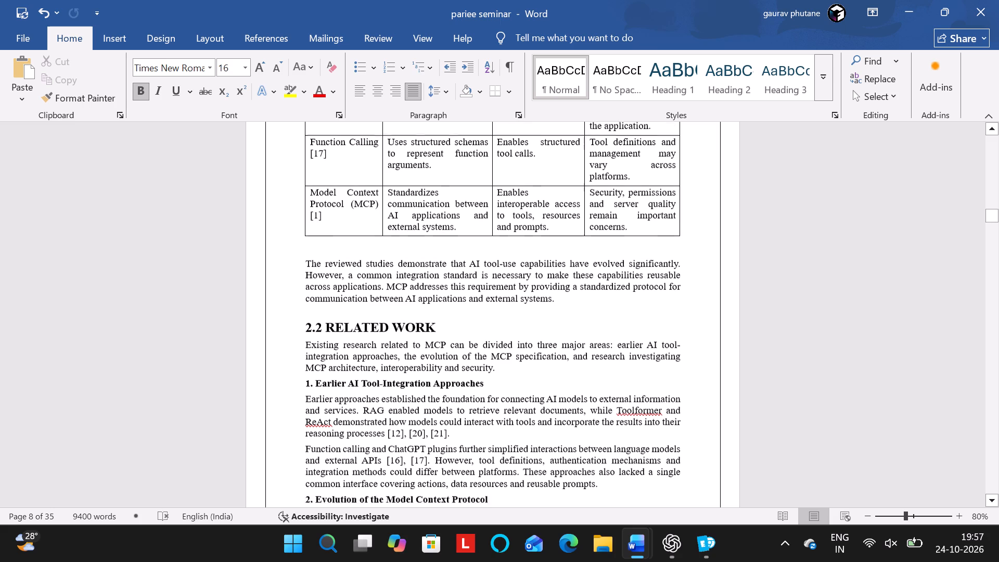
scroll(447, 333, "down", 1)
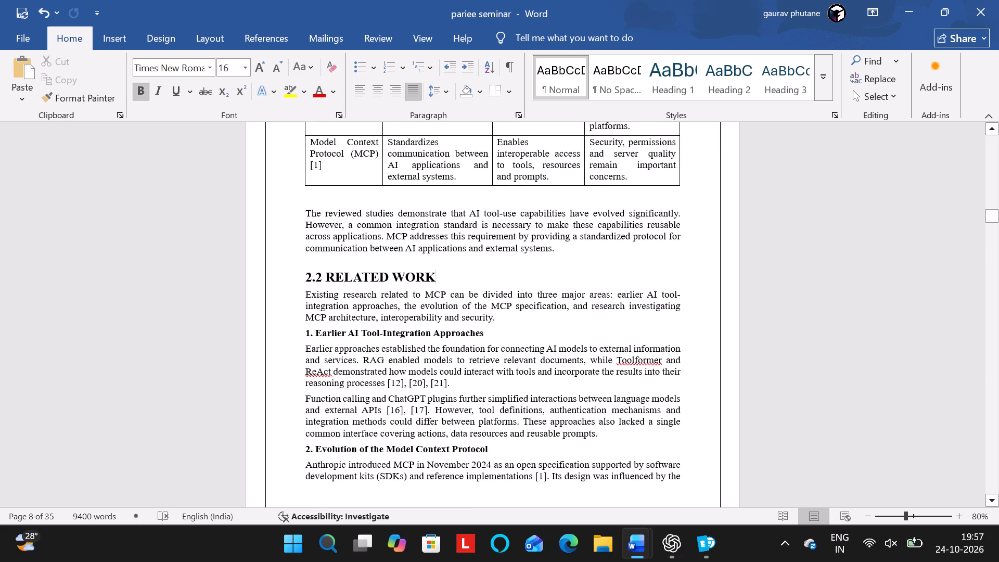
left_click_drag(305, 293, 415, 517)
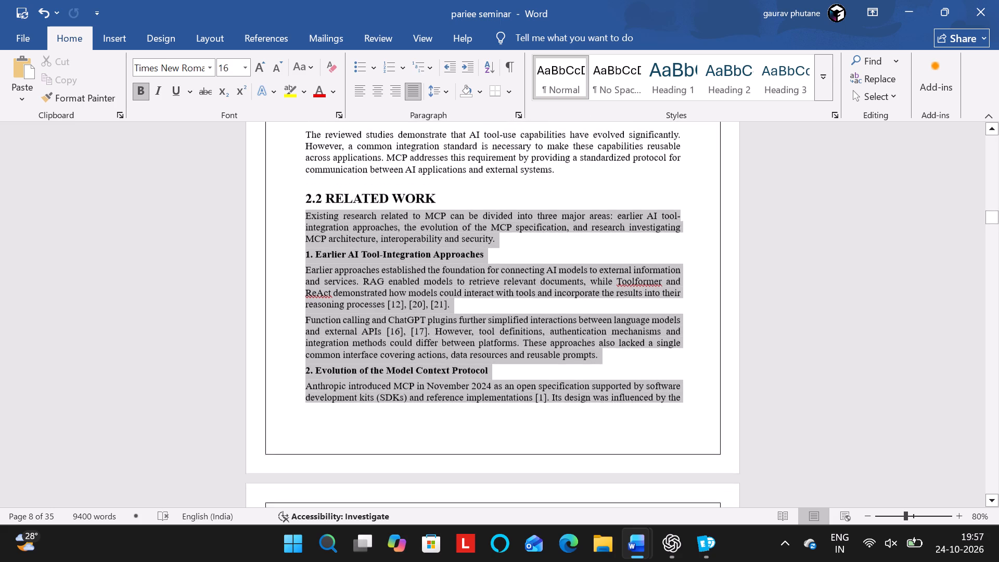
left_click_drag(415, 517, 396, 296)
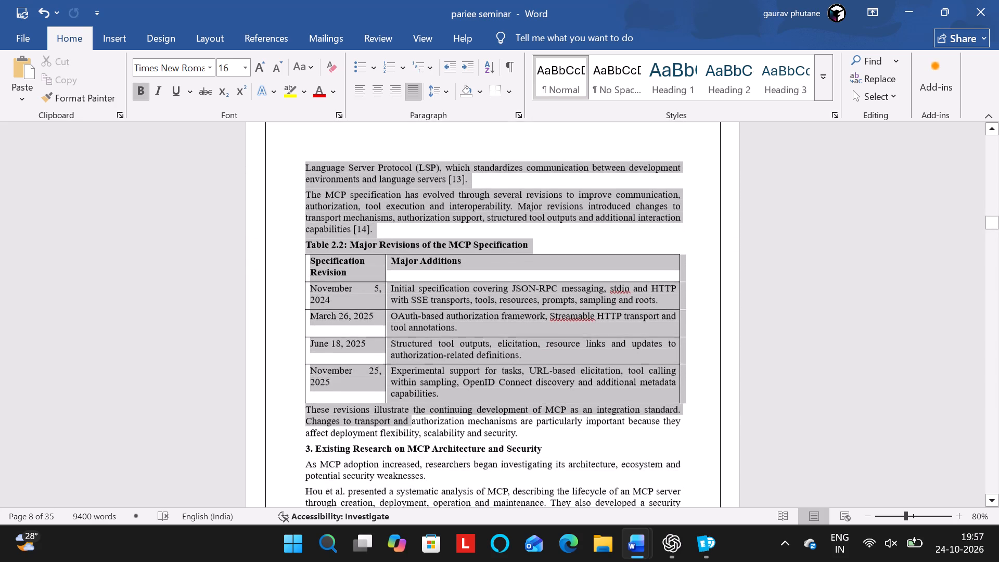
left_click_drag(396, 296, 375, 226)
left_click(441, 86)
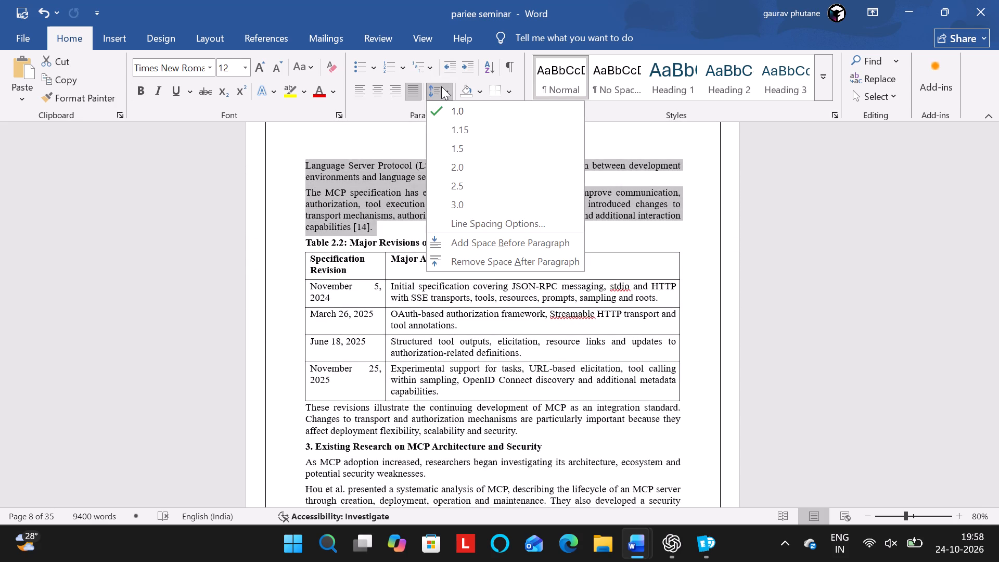
left_click(445, 240)
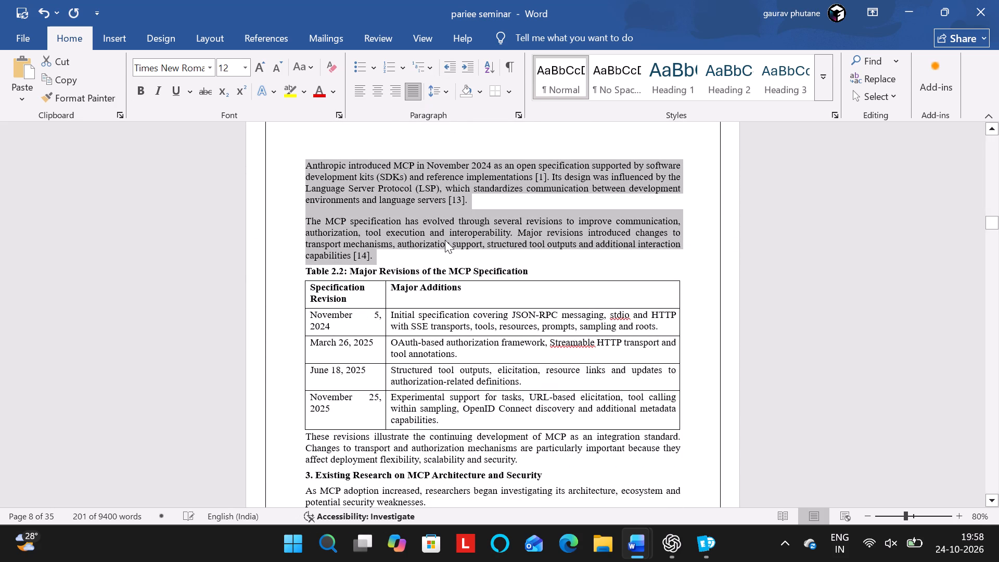
left_click(437, 88)
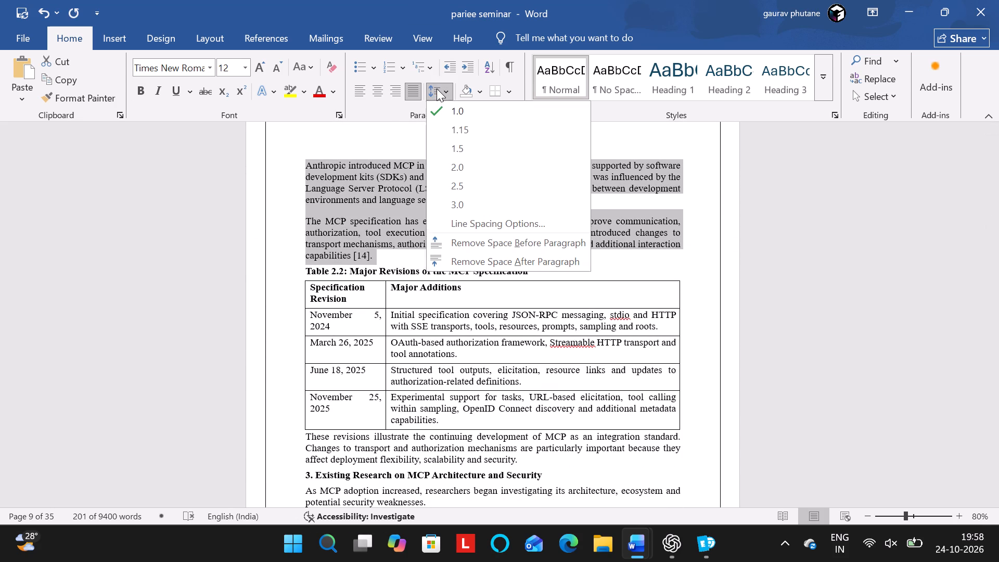
left_click(682, 291)
Review the heading and paragraph spacing in the report from section 1.3 Problem Statement through section 2.2 Related Work.
scroll(682, 291, "up", 1)
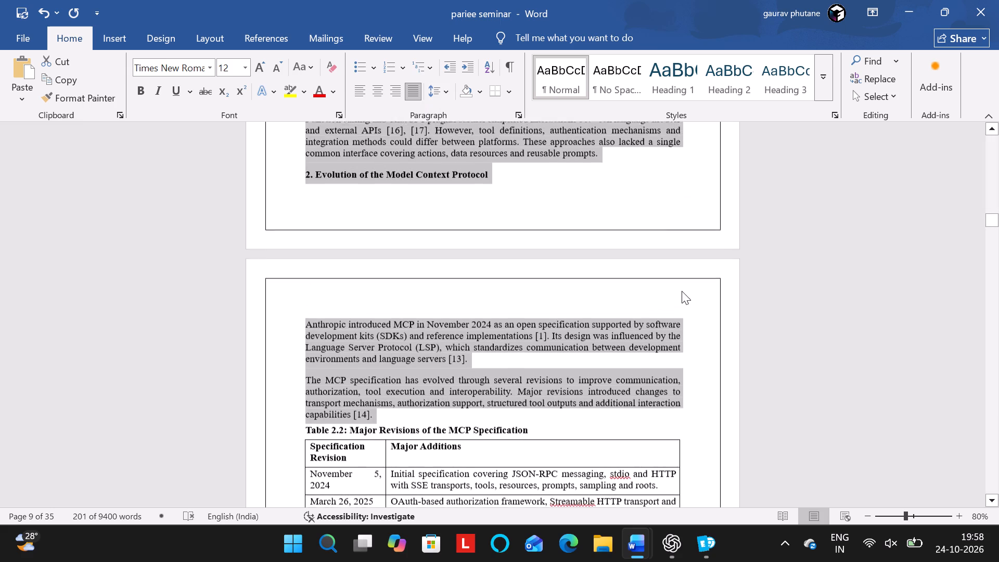
left_click(662, 297)
scroll(662, 297, "down", 1)
scroll(662, 297, "up", 1)
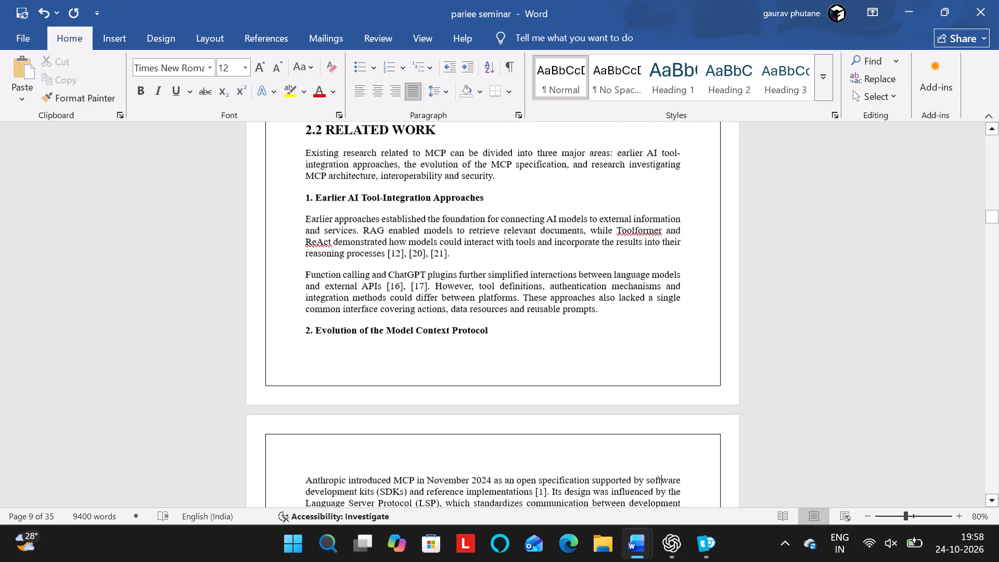
scroll(662, 297, "up", 1)
scroll(662, 297, "down", 1)
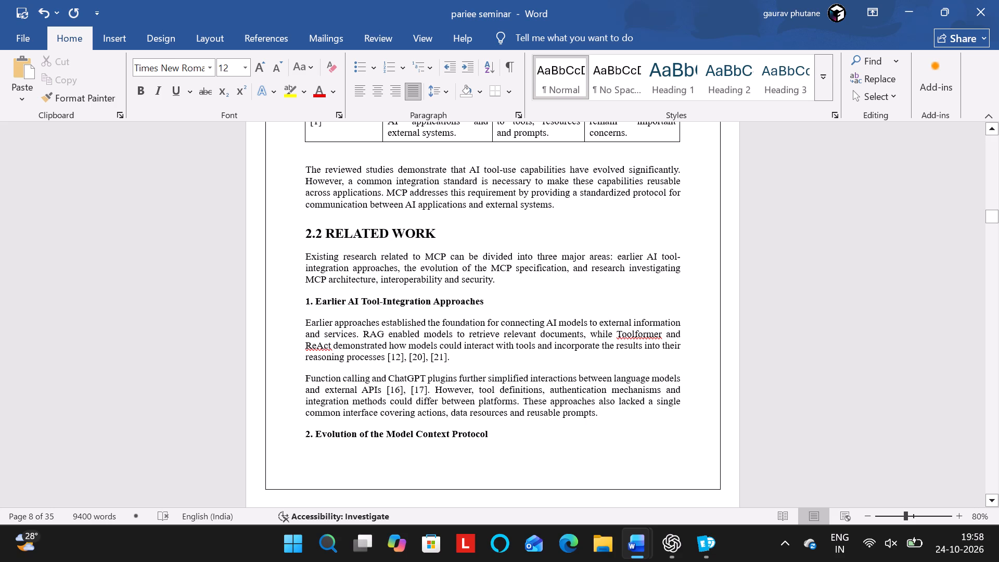
scroll(662, 297, "down", 1)
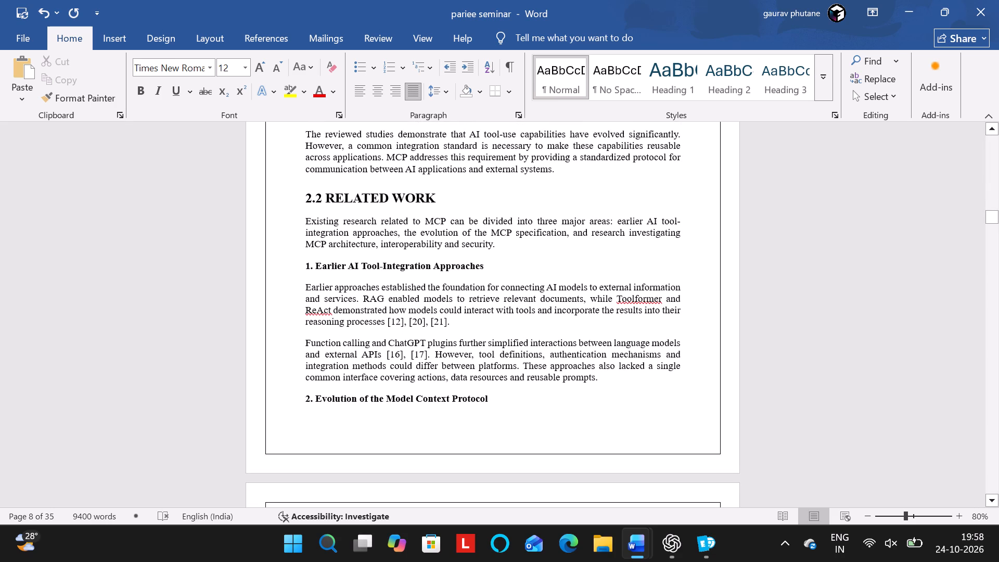
left_click(425, 262)
scroll(425, 262, "up", 4)
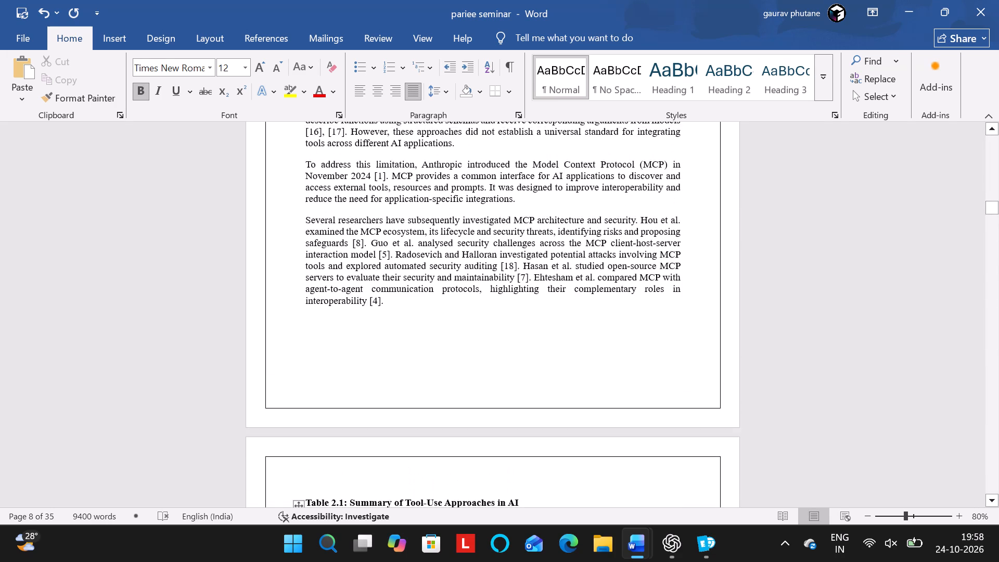
scroll(425, 262, "up", 3)
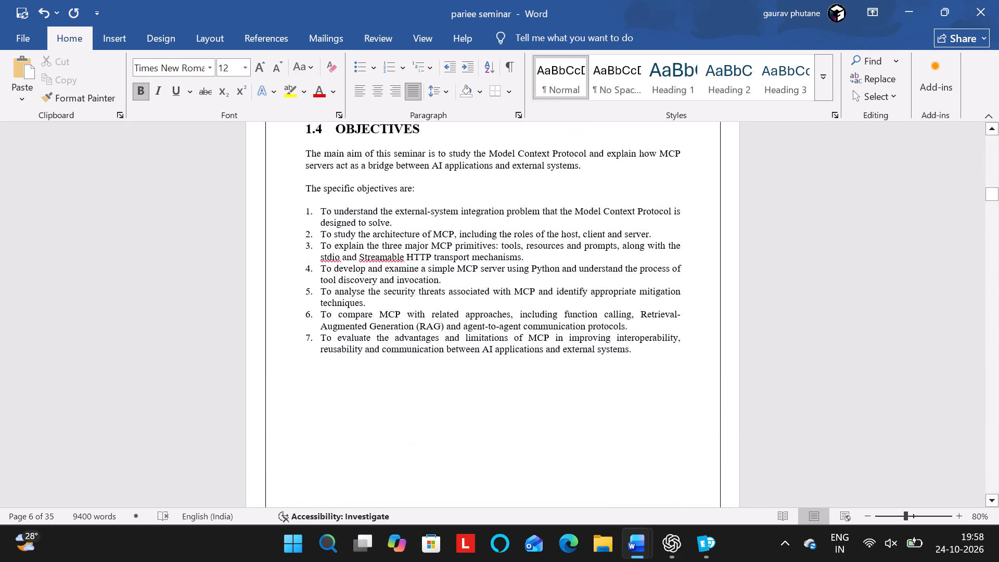
scroll(425, 262, "up", 3)
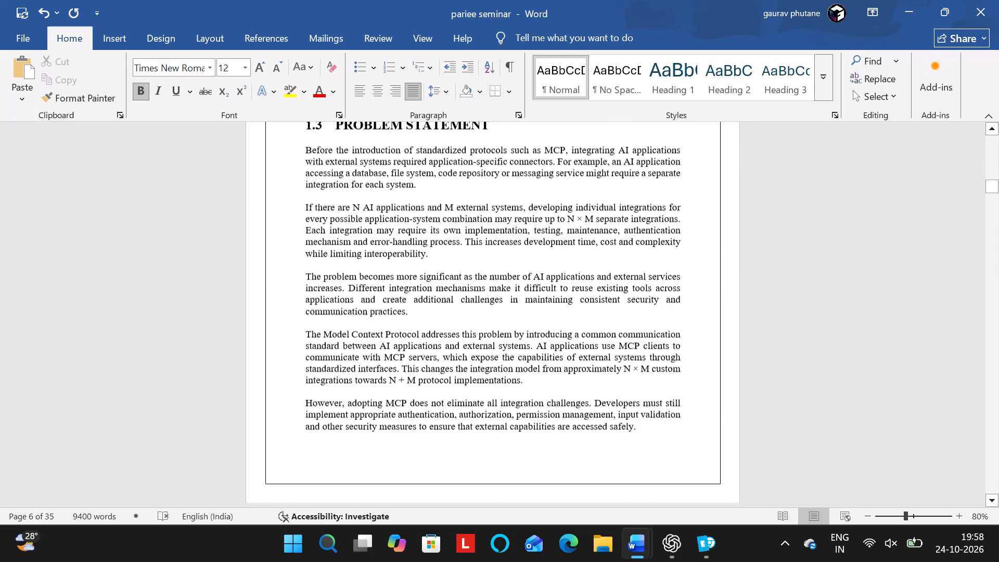
scroll(425, 262, "up", 1)
scroll(425, 262, "down", 4)
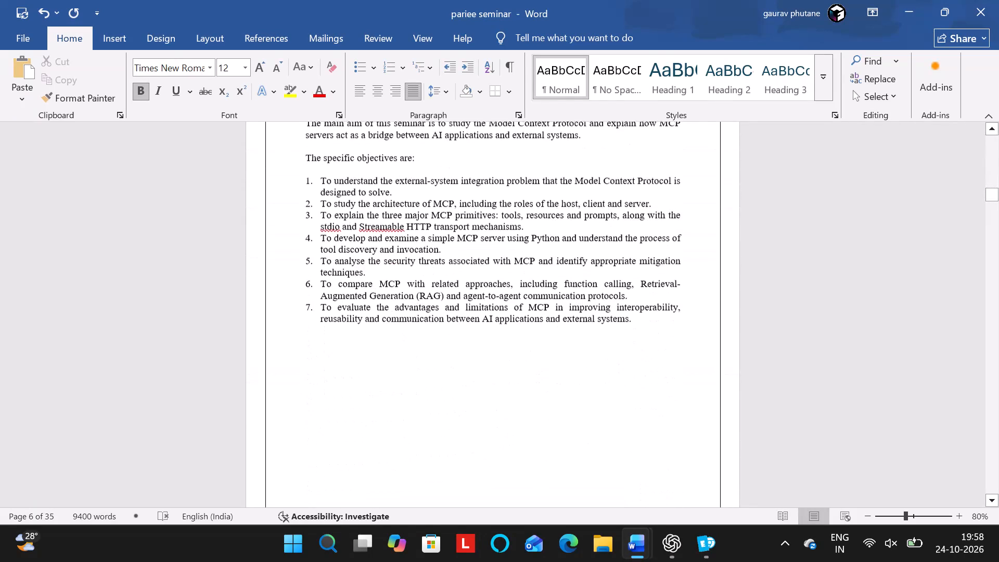
scroll(425, 262, "down", 5)
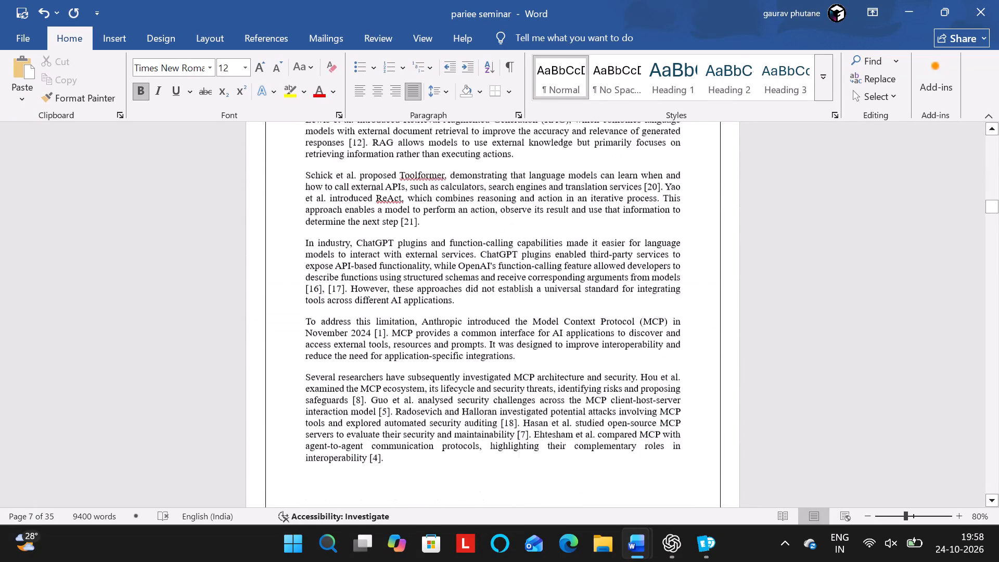
scroll(425, 262, "down", 3)
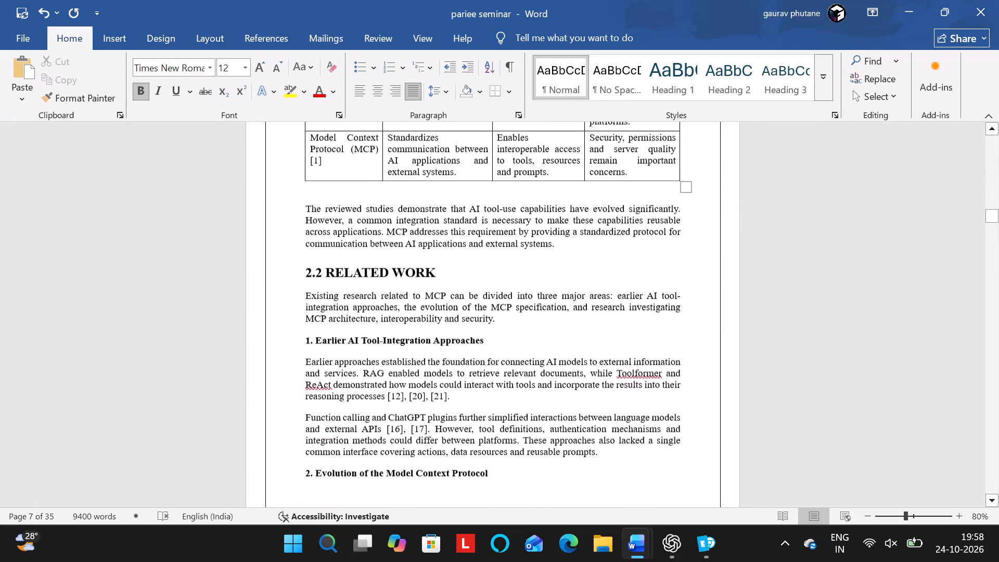
scroll(425, 262, "down", 1)
Increase the font size of the "1. Earlier AI Tool-Integration Approaches" heading to 14.
left_click(456, 270)
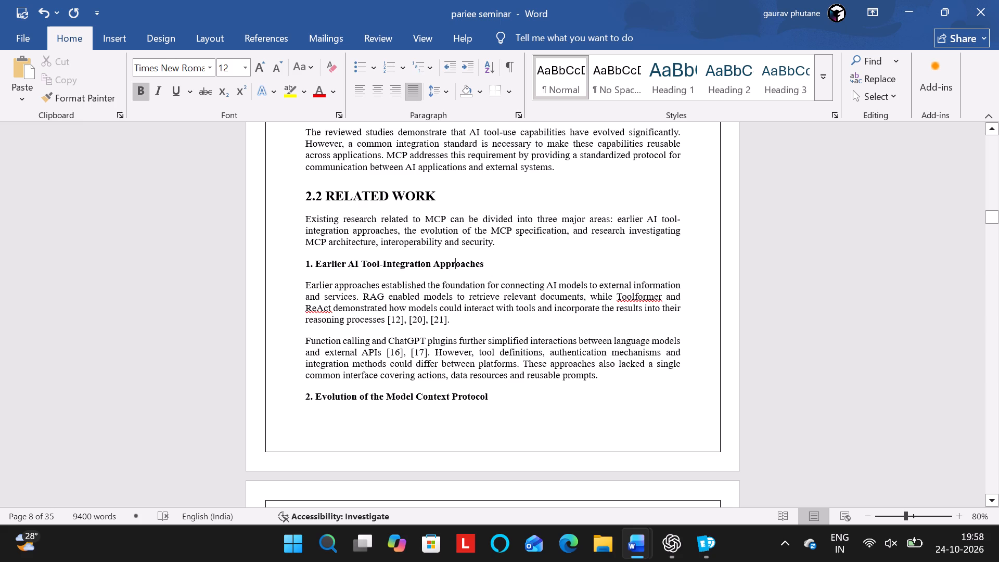
left_click_drag(495, 267, 298, 266)
left_click(256, 72)
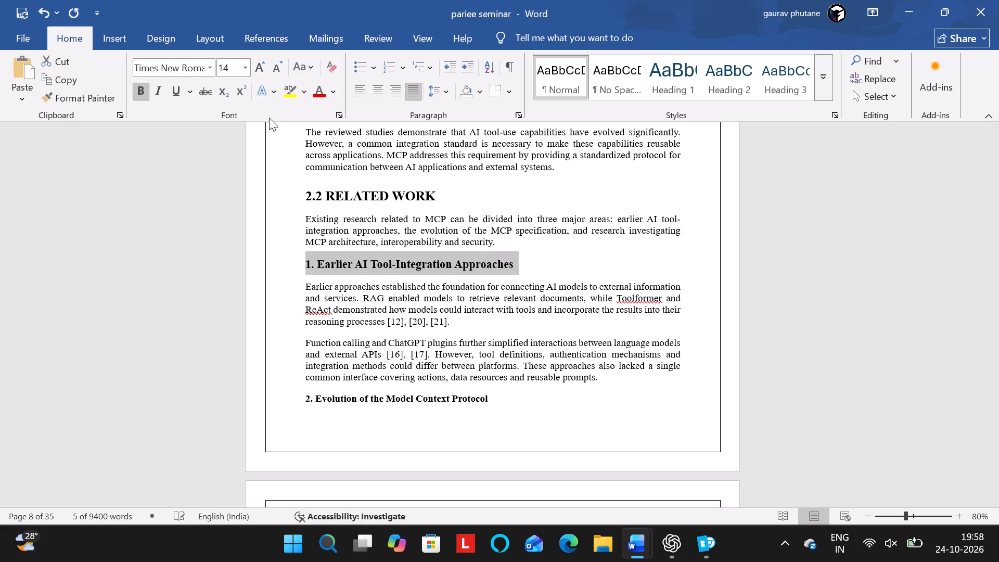
Increase the font size of the "2. Evolution of the Model Context Protocol" heading to 14.
scroll(482, 288, "down", 1)
left_click_drag(494, 306, 453, 311)
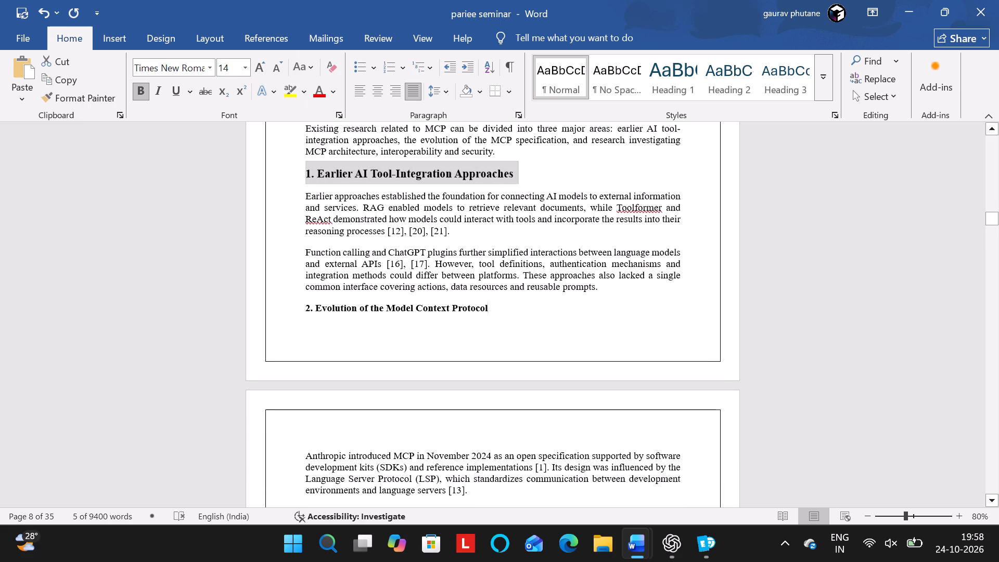
left_click_drag(453, 311, 304, 305)
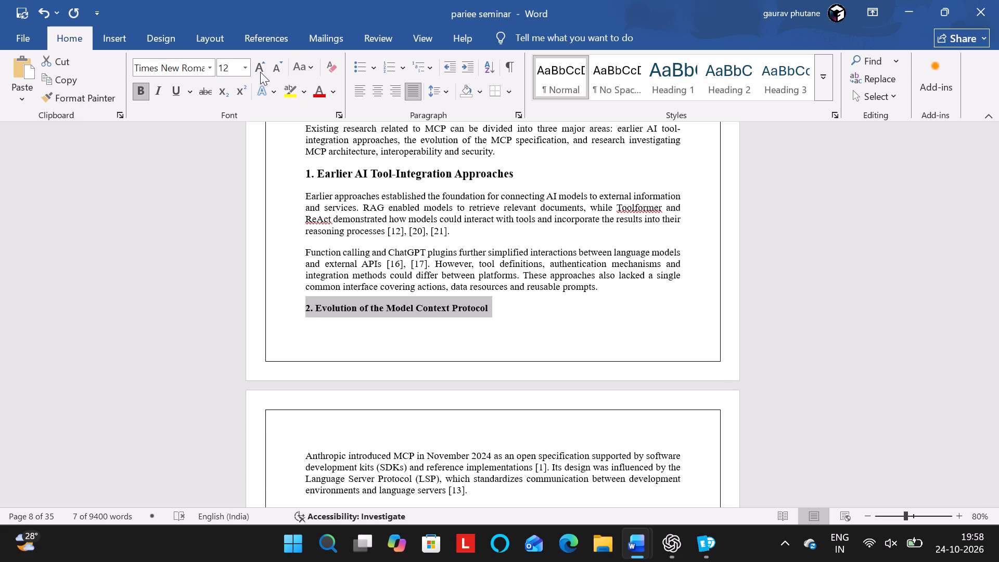
left_click(260, 72)
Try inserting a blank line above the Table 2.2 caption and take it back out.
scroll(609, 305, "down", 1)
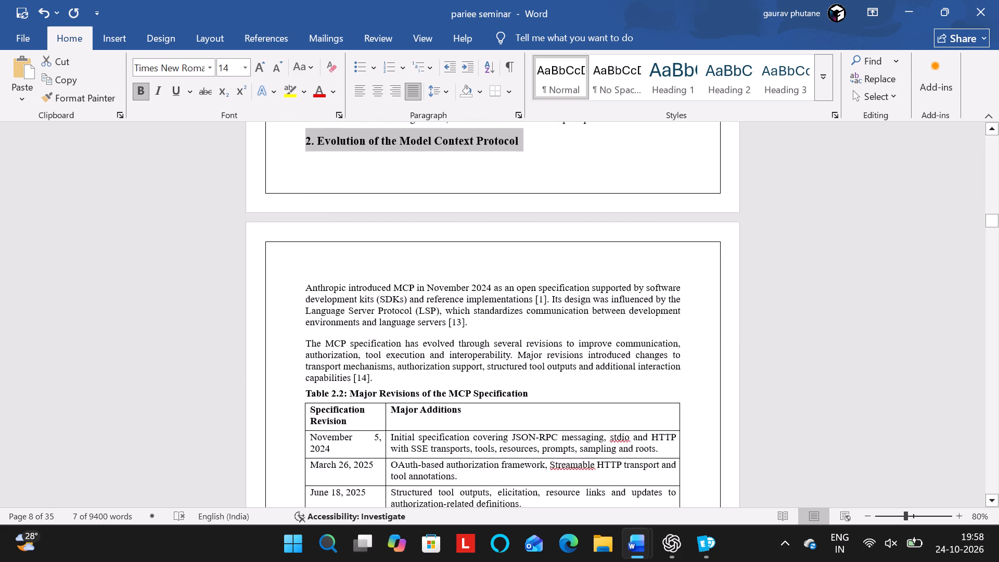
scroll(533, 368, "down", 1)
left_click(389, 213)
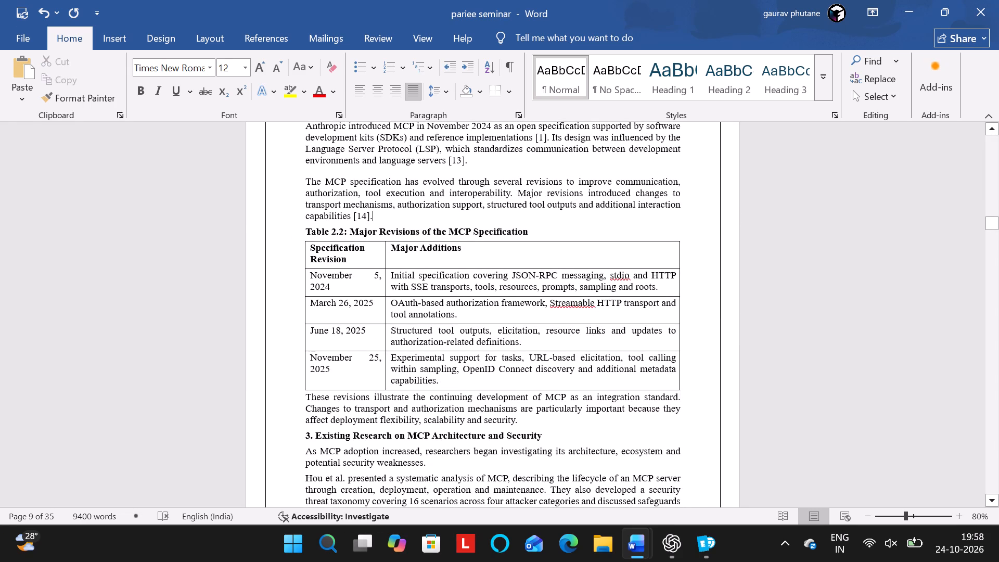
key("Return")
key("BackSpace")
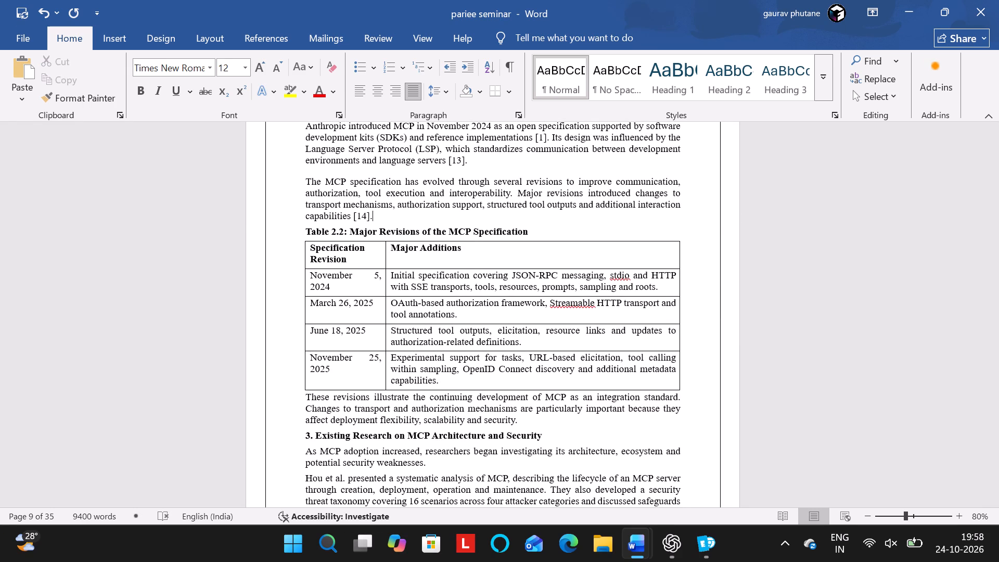
Add space before paragraph to the paragraph below Table 2.2 that begins "These revisions illustrate".
scroll(524, 373, "down", 1)
left_click_drag(522, 334, 311, 313)
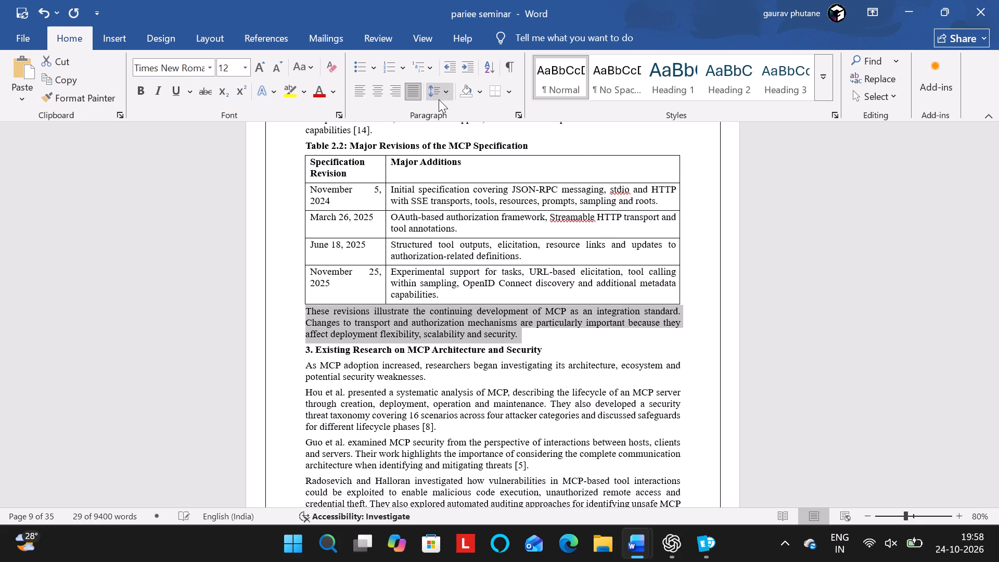
left_click(439, 99)
left_click(465, 239)
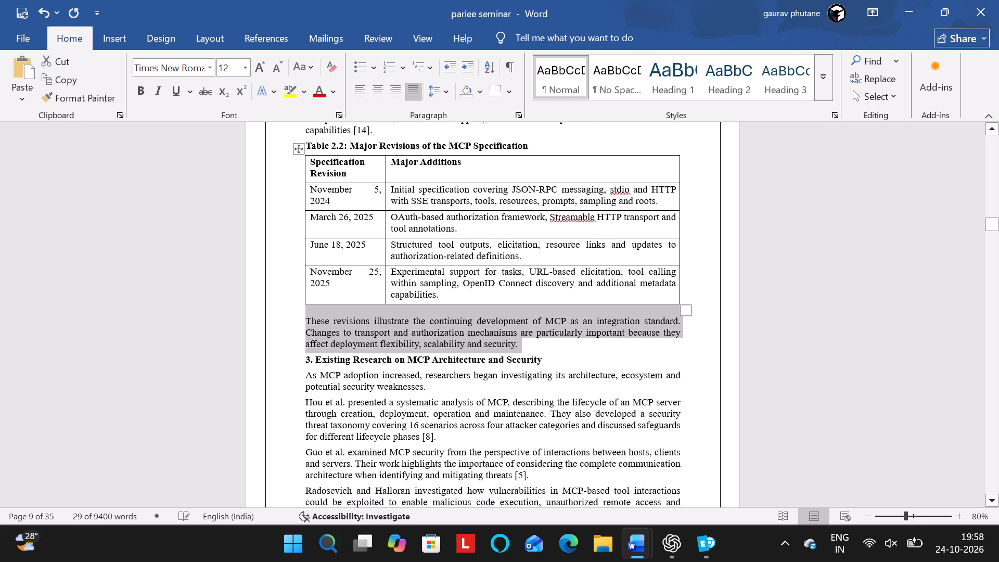
Add space before paragraph to all the text from "These revisions illustrate" through the paragraph ending above the Table 2.3 caption.
scroll(469, 325, "down", 1)
left_click(562, 249)
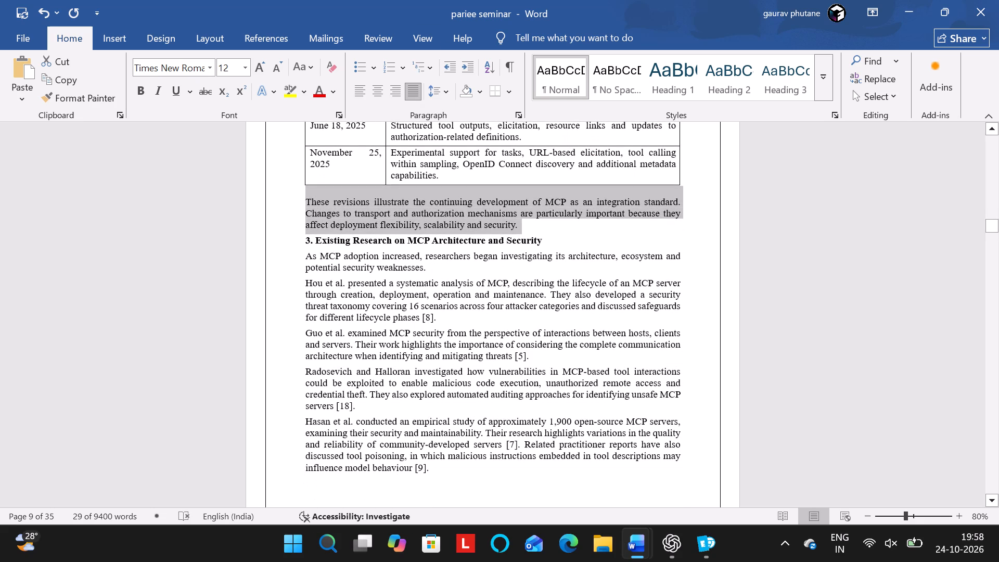
scroll(562, 249, "up", 2)
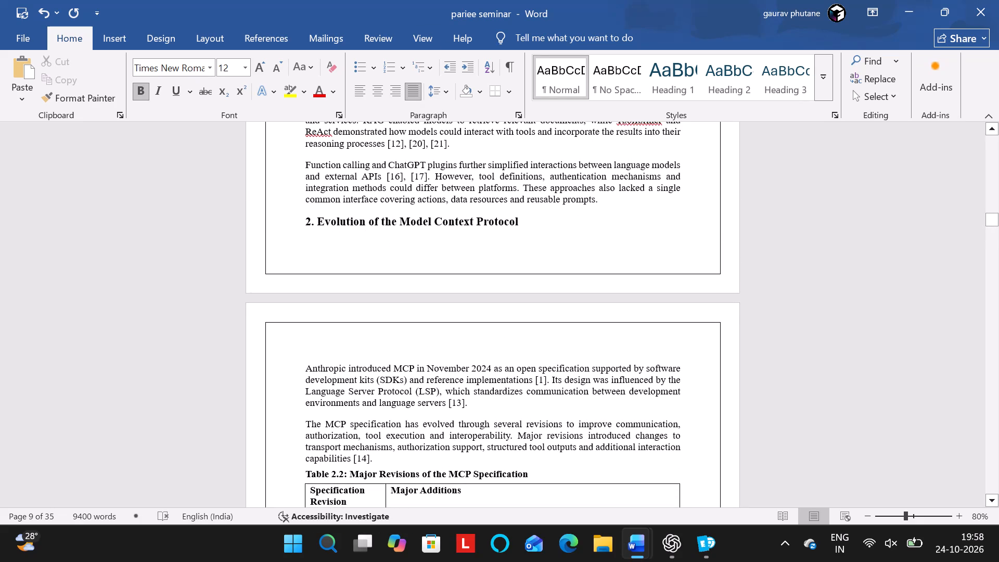
scroll(562, 249, "up", 1)
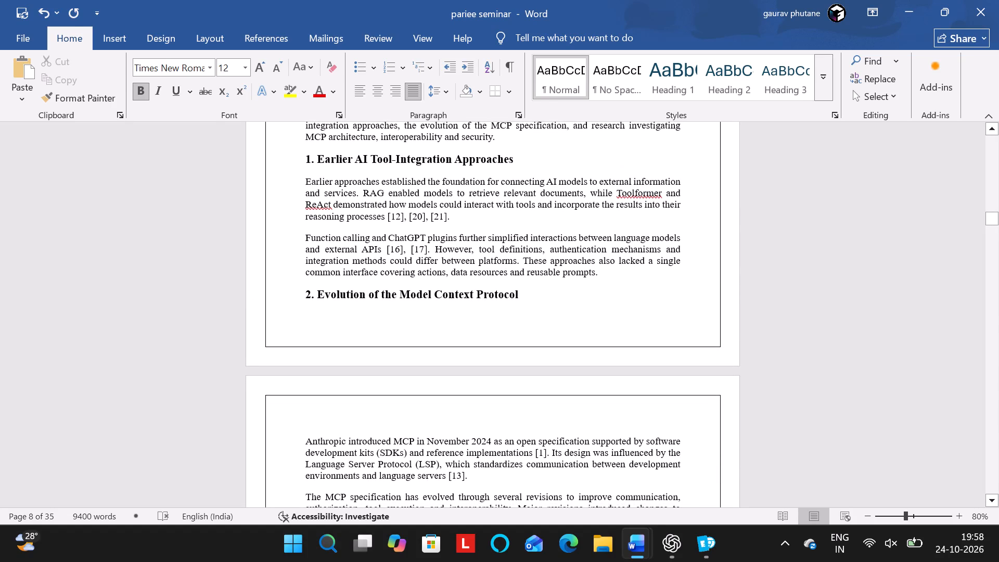
scroll(562, 249, "down", 2)
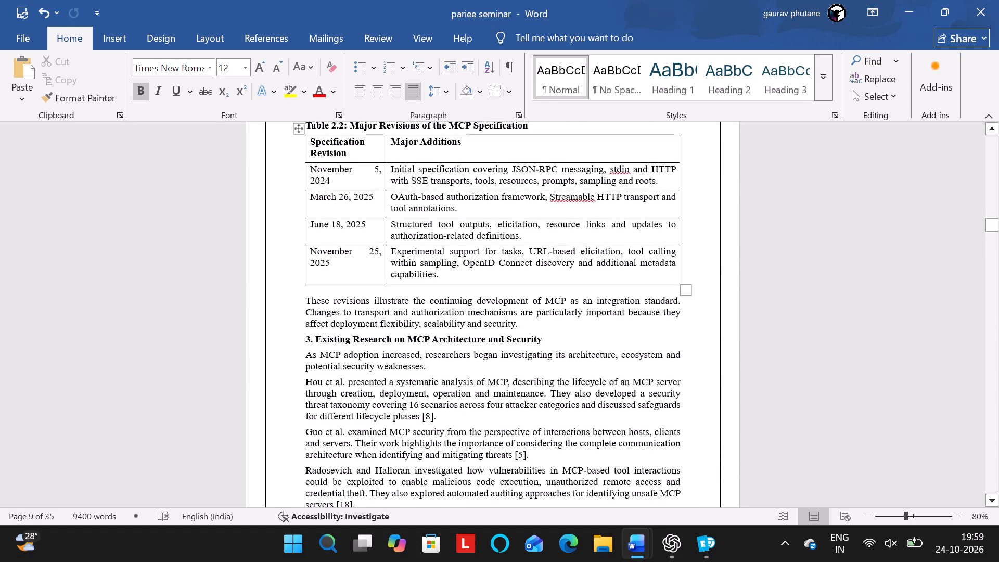
scroll(522, 327, "down", 1)
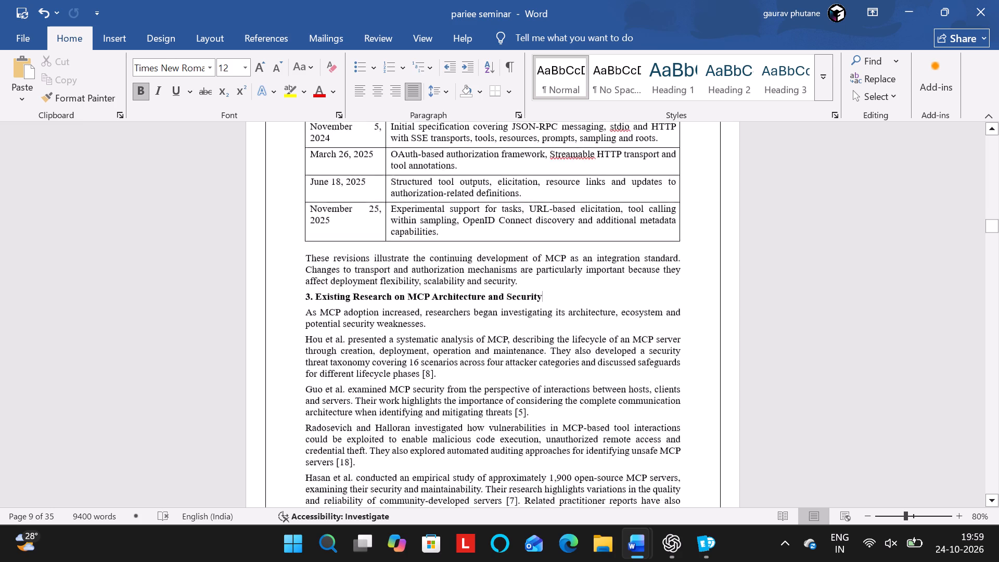
scroll(522, 327, "down", 1)
left_click_drag(303, 184, 404, 345)
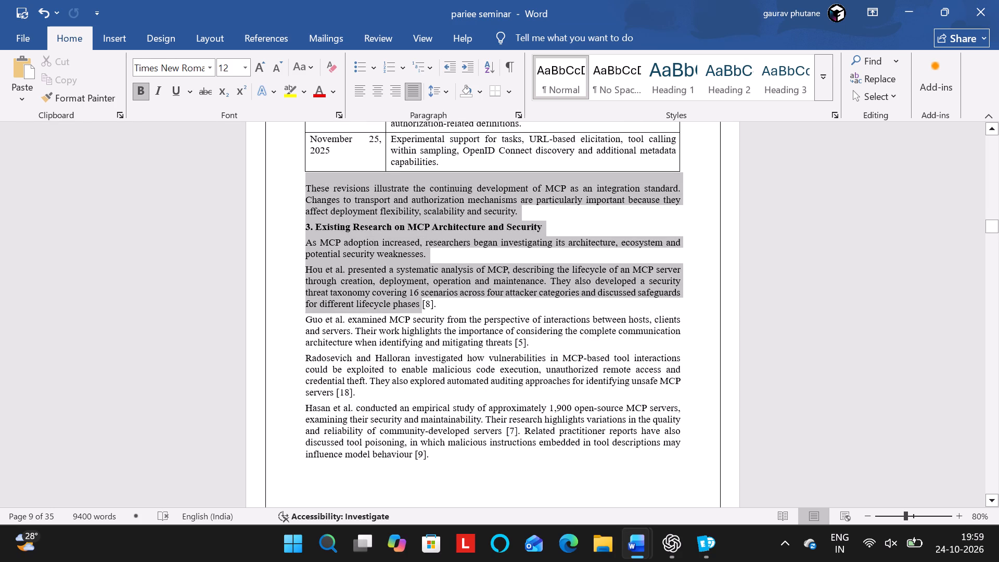
left_click_drag(404, 345, 415, 484)
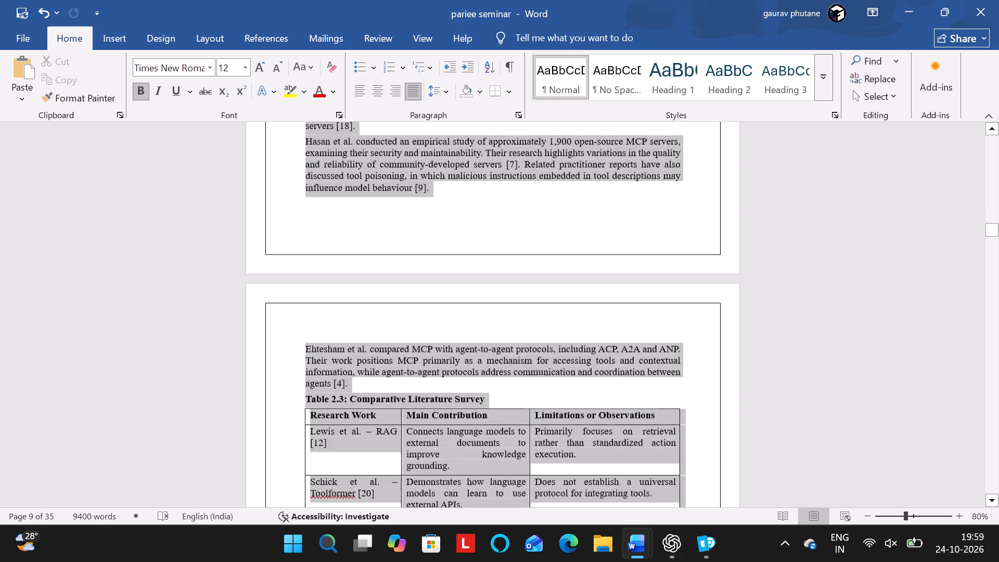
left_click_drag(415, 484, 368, 374)
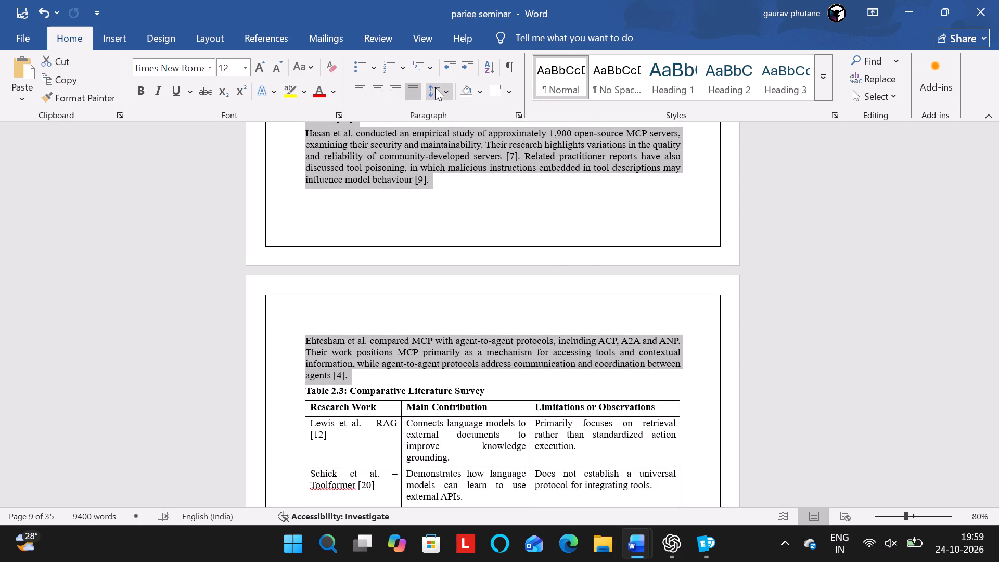
left_click(435, 87)
left_click(450, 240)
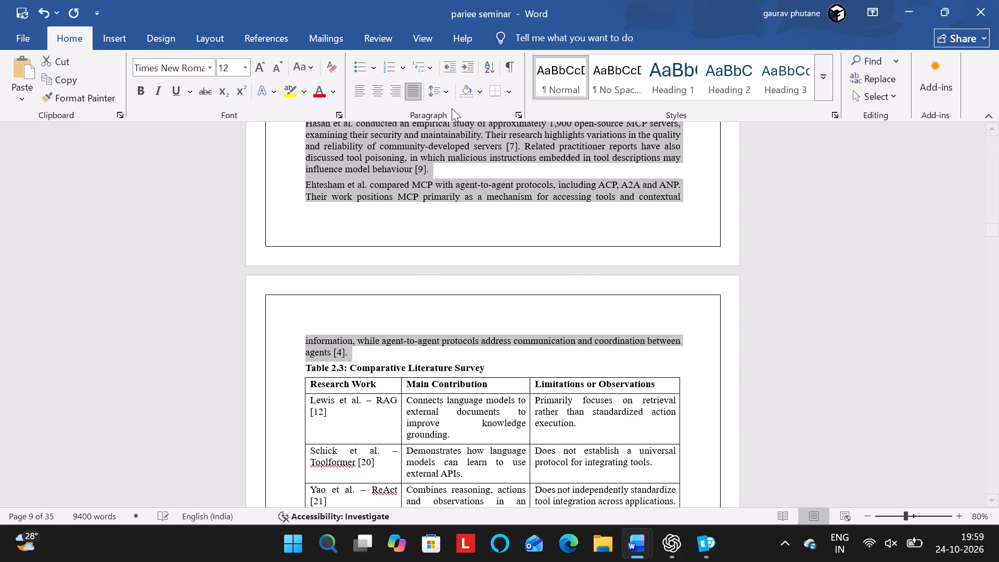
left_click(444, 99)
left_click(477, 237)
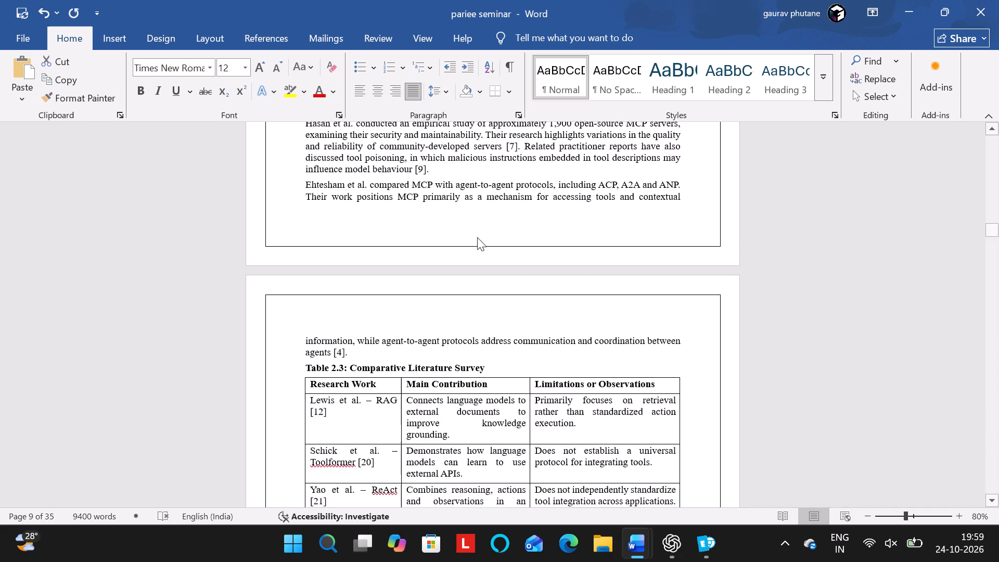
left_click(465, 281)
Add space before paragraph to the paragraph below Table 2.3 that begins "The related work indicates".
scroll(465, 281, "down", 1)
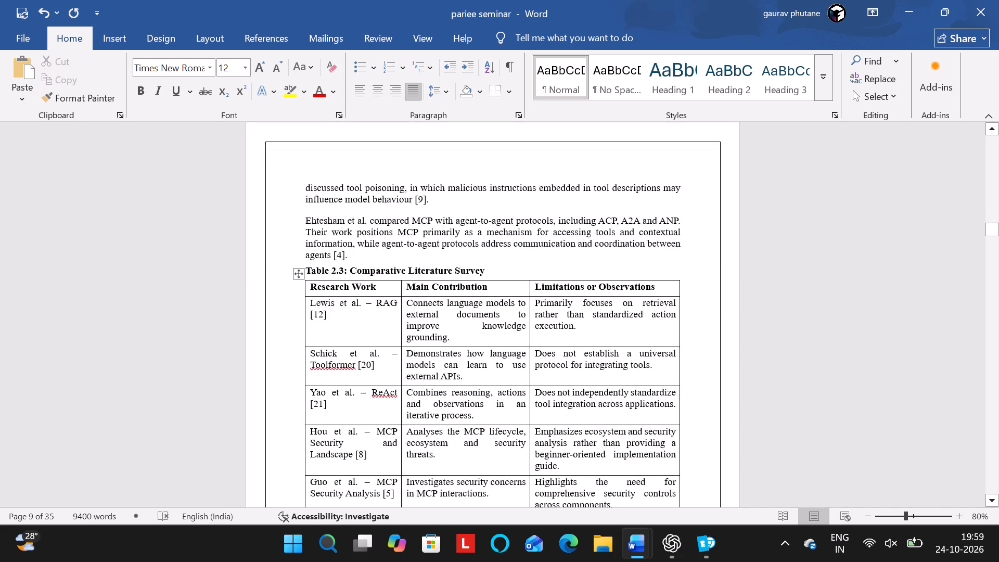
scroll(402, 285, "down", 2)
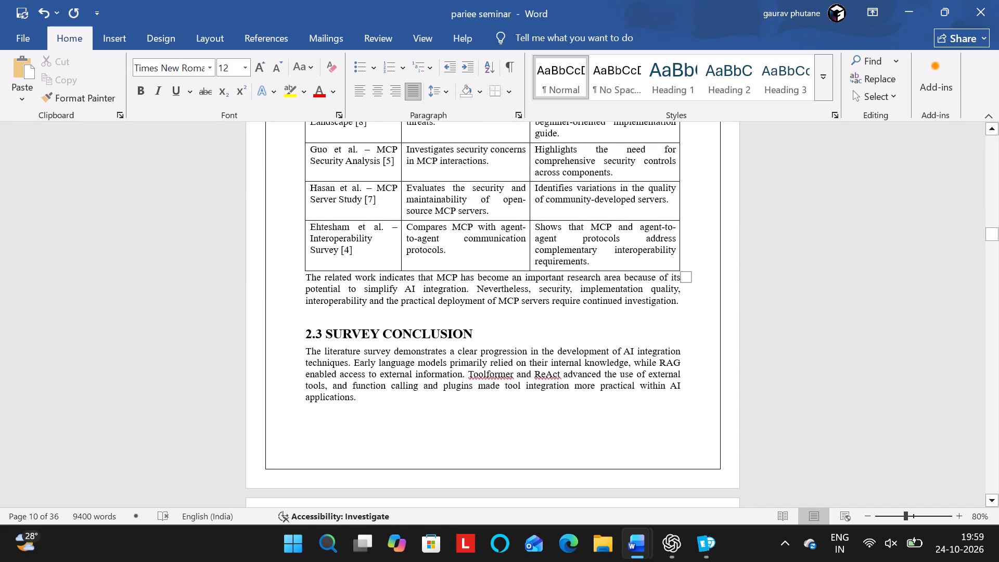
left_click_drag(686, 303, 309, 280)
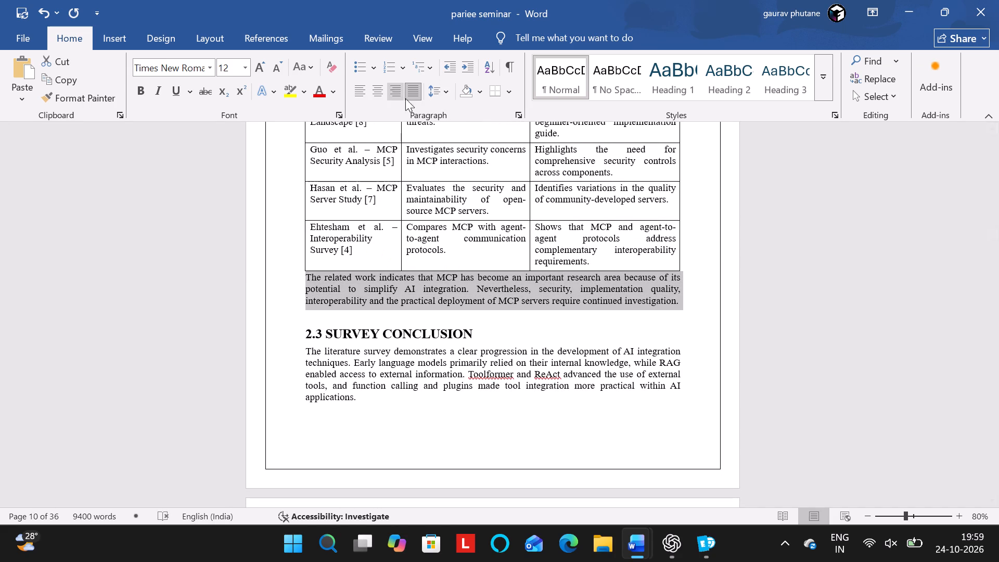
left_click(441, 94)
left_click(445, 243)
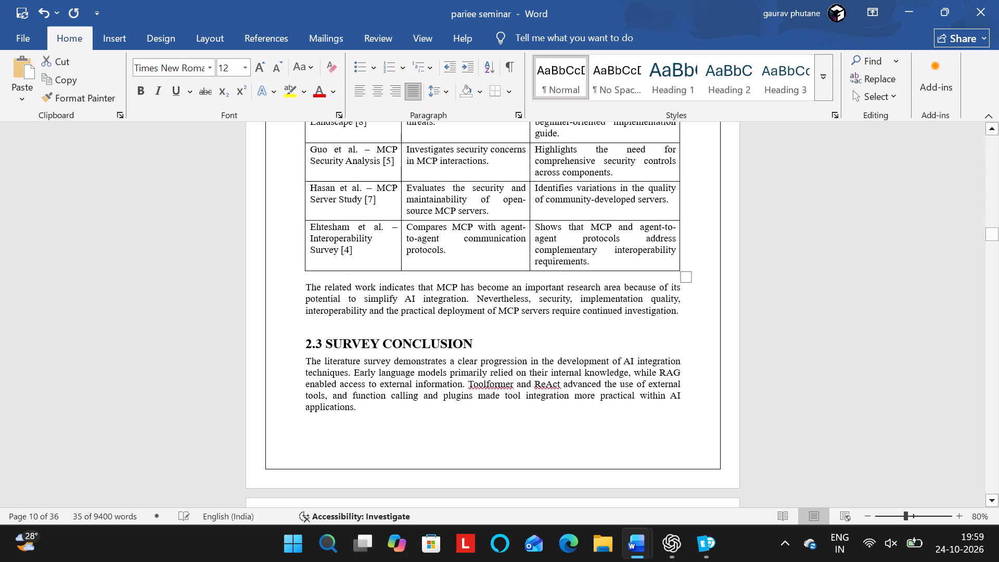
left_click(424, 317)
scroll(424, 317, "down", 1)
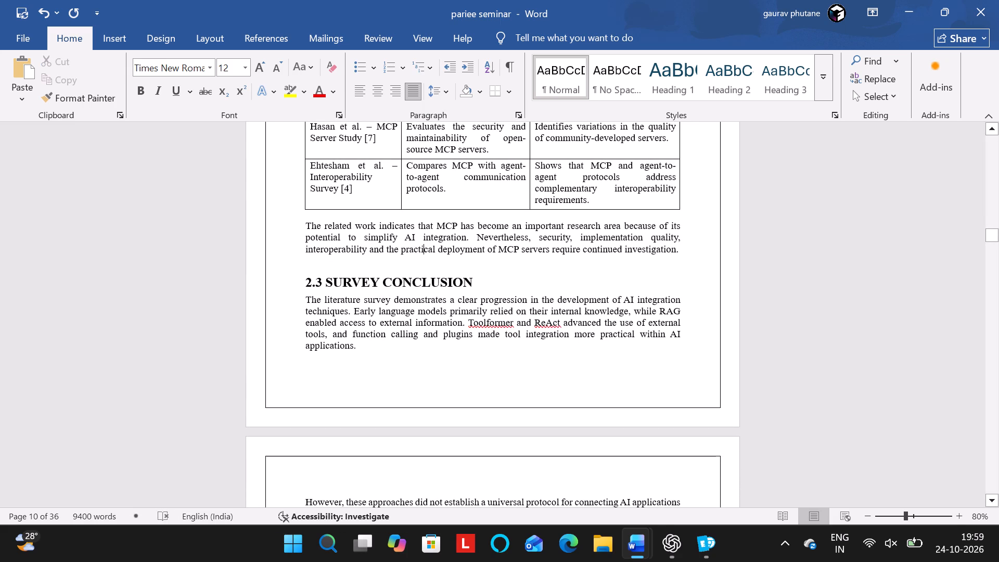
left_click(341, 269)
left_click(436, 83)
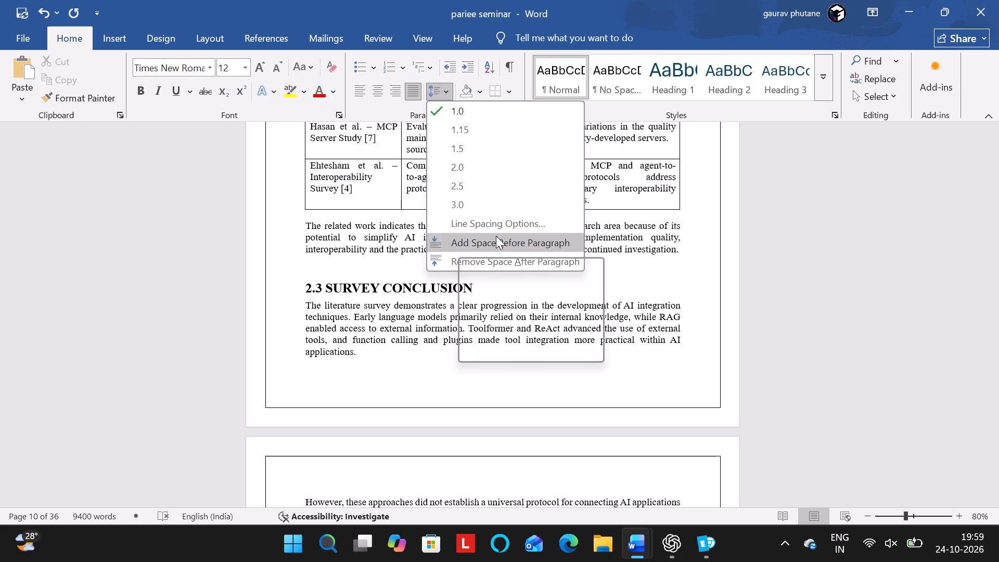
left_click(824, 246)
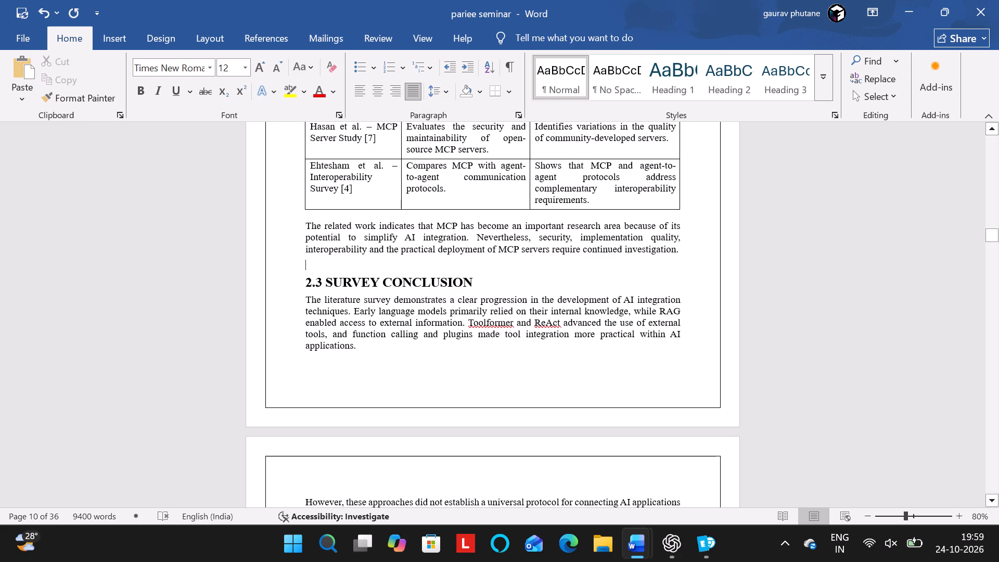
Add space before paragraph to all the body text of section 2.3 Survey Conclusion, through the paragraph beginning "Therefore, this seminar focuses".
left_click(412, 283)
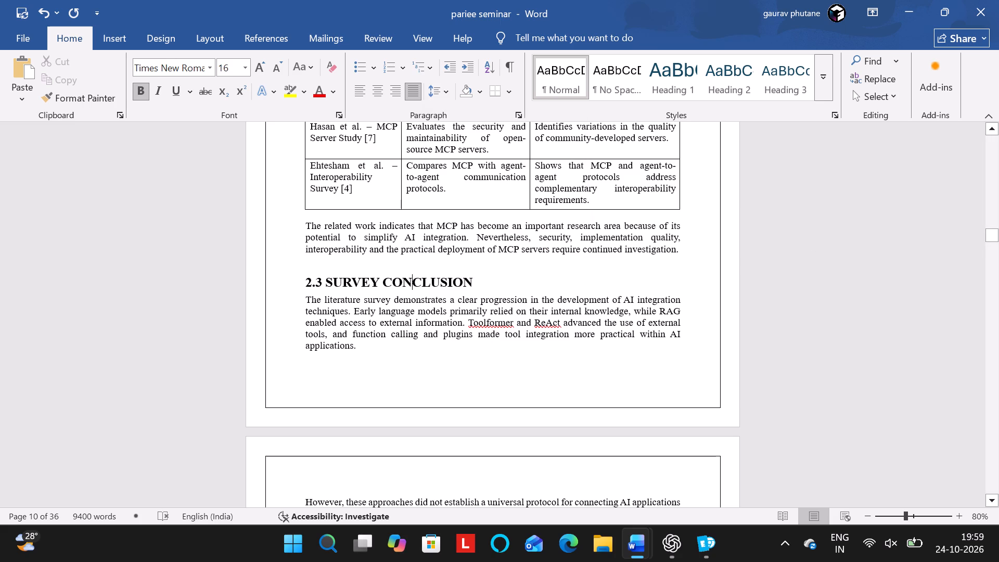
left_click_drag(301, 297, 382, 535)
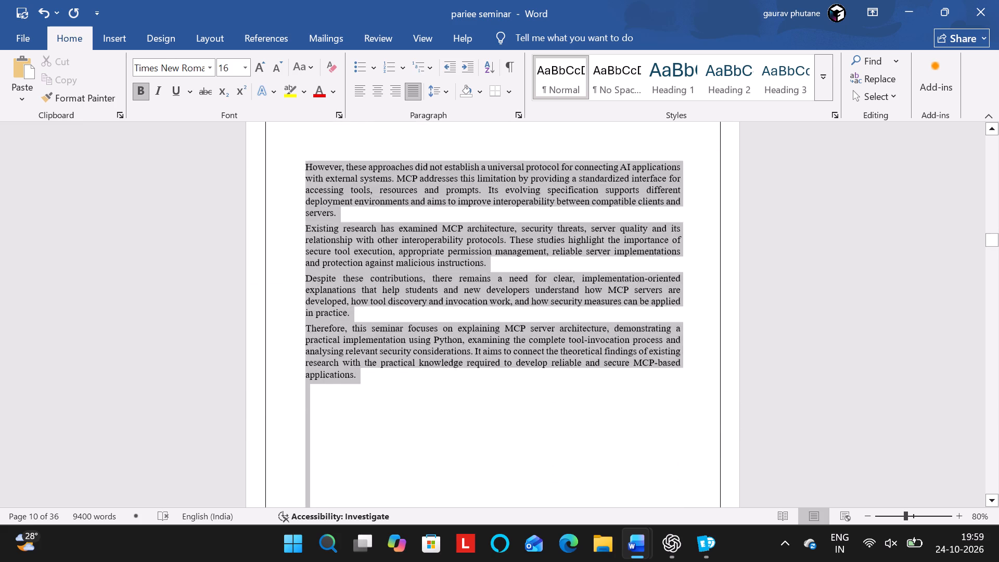
left_click_drag(382, 535, 366, 226)
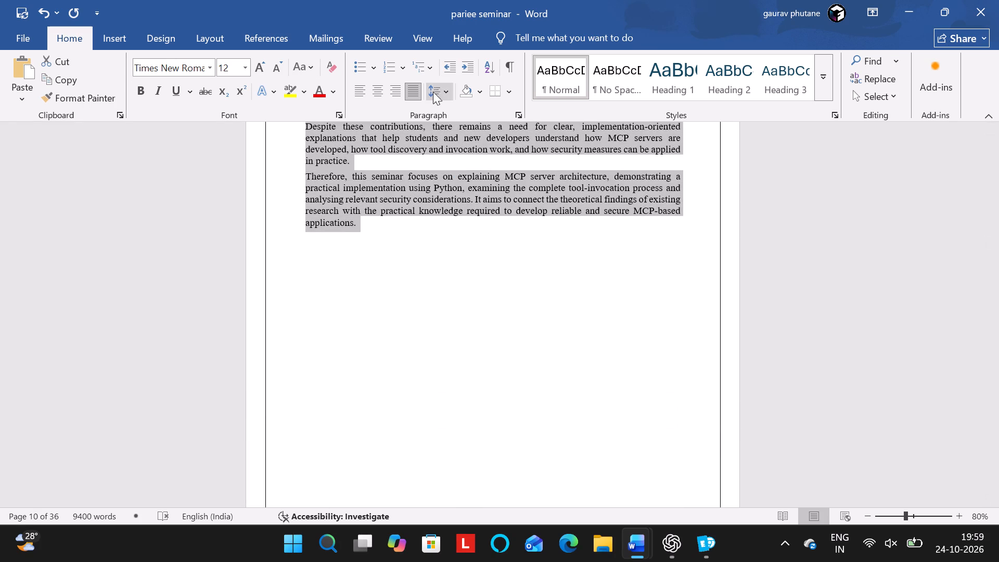
left_click(433, 84)
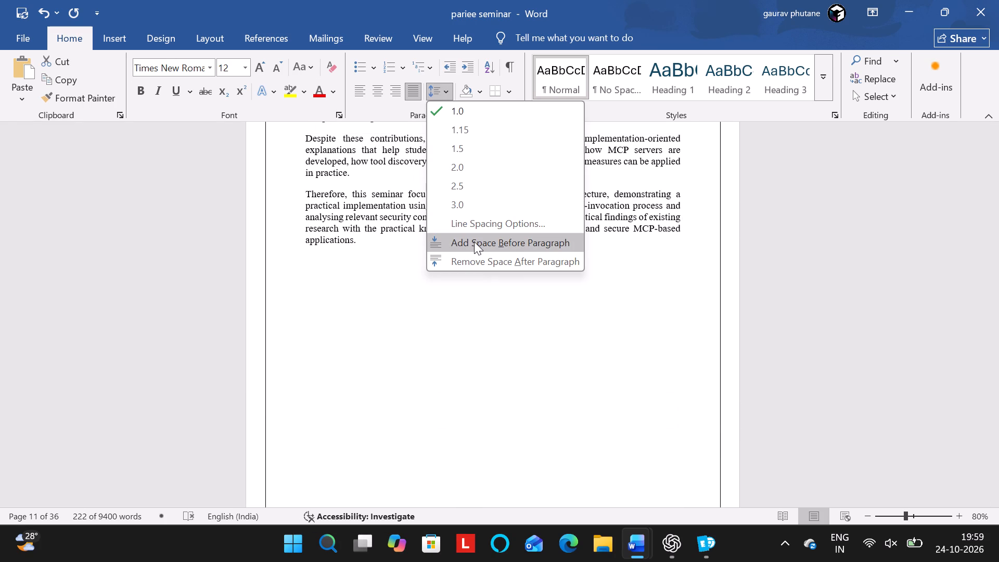
left_click(474, 241)
left_click(423, 267)
Add space before paragraph to all of Chapter 1, from the 1.1 Introduction heading through the blank lines before Chapter 2.
scroll(423, 267, "up", 2)
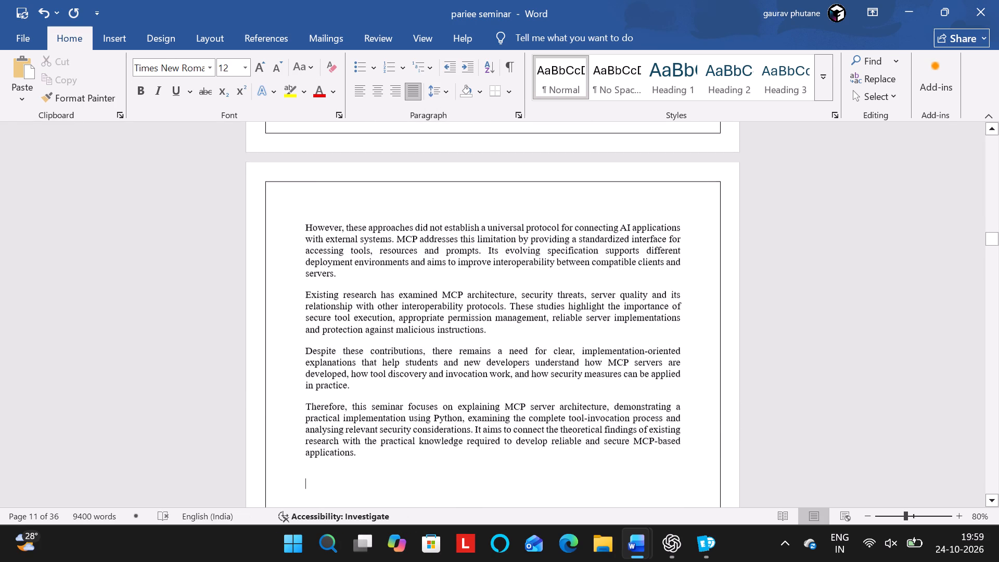
scroll(423, 267, "up", 7)
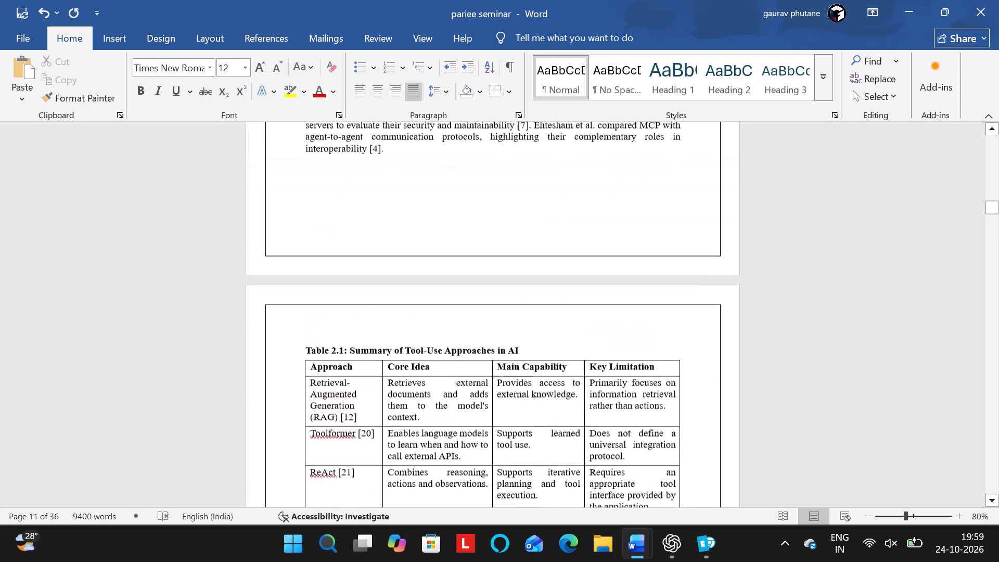
scroll(423, 267, "up", 1)
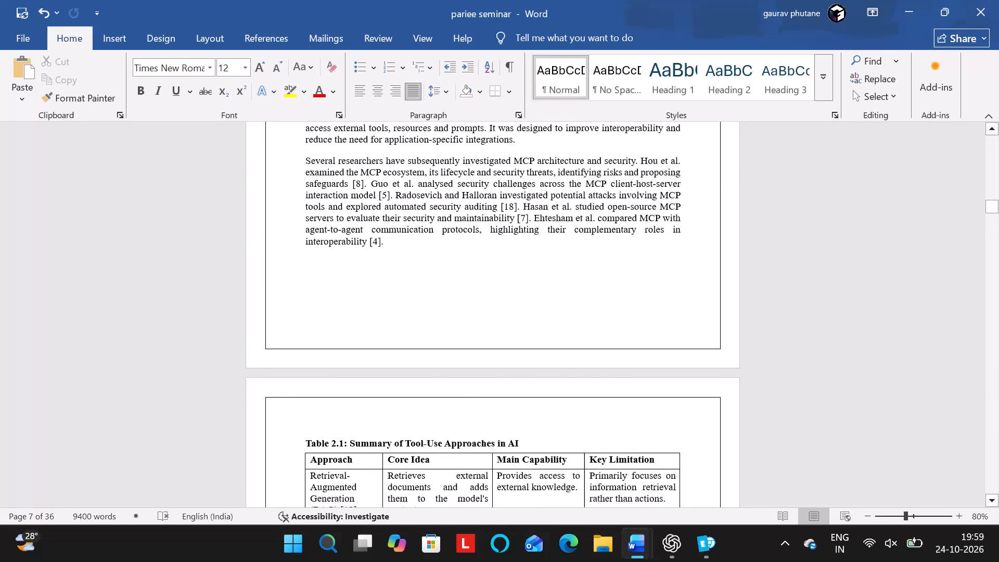
scroll(423, 267, "up", 15)
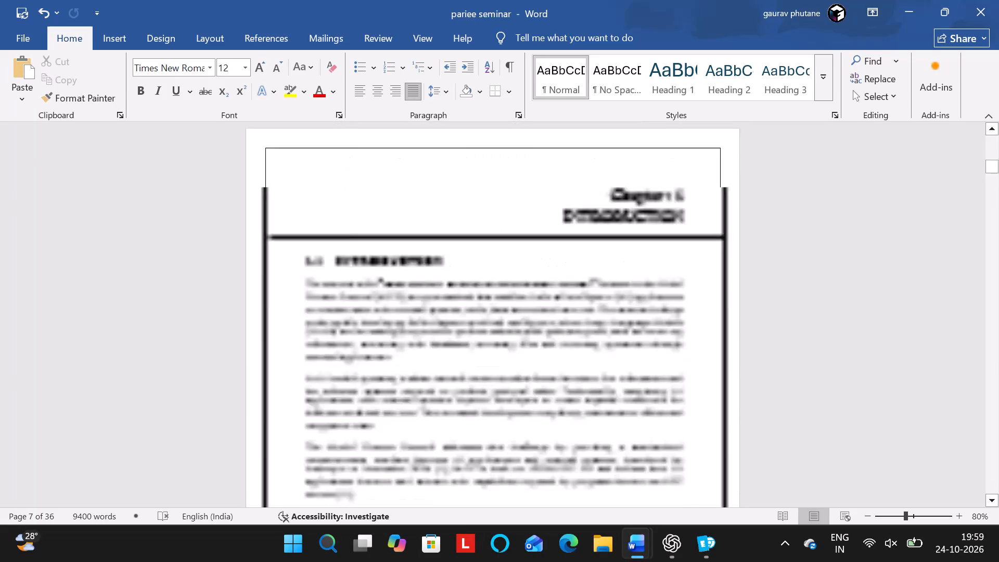
scroll(423, 267, "up", 1)
scroll(423, 267, "down", 11)
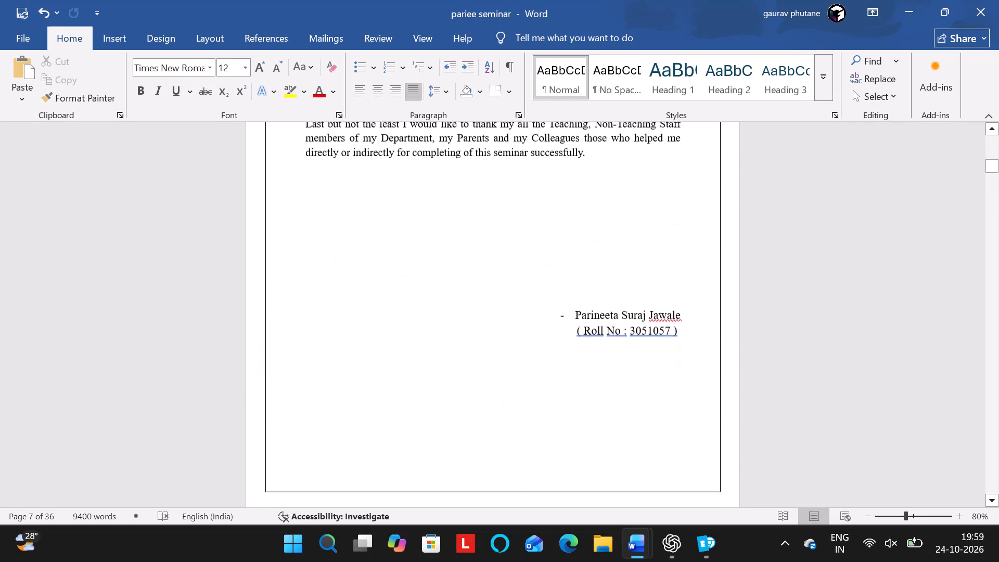
scroll(423, 267, "down", 1)
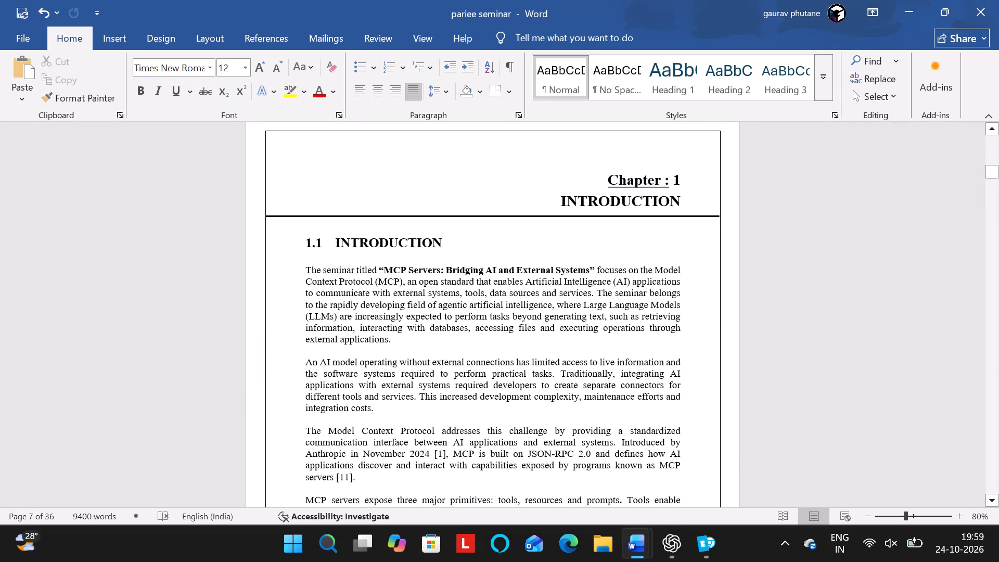
left_click_drag(302, 237, 473, 561)
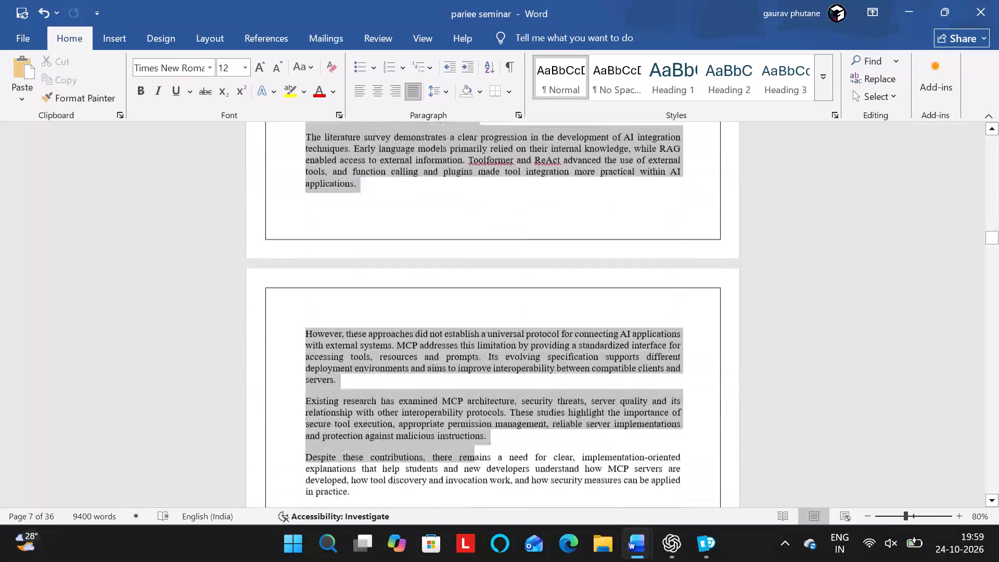
left_click_drag(473, 561, 332, 132)
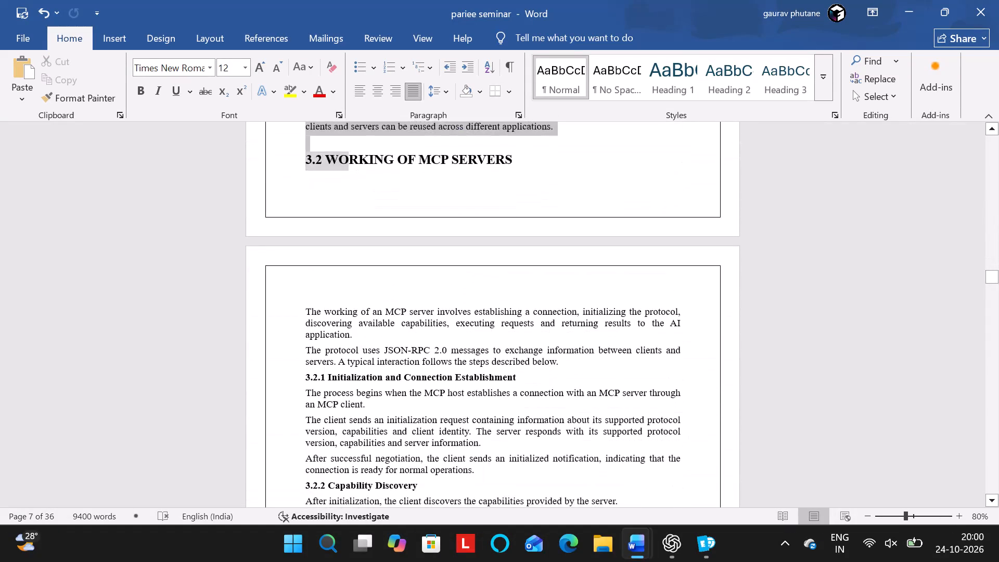
left_click_drag(332, 132, 306, 93)
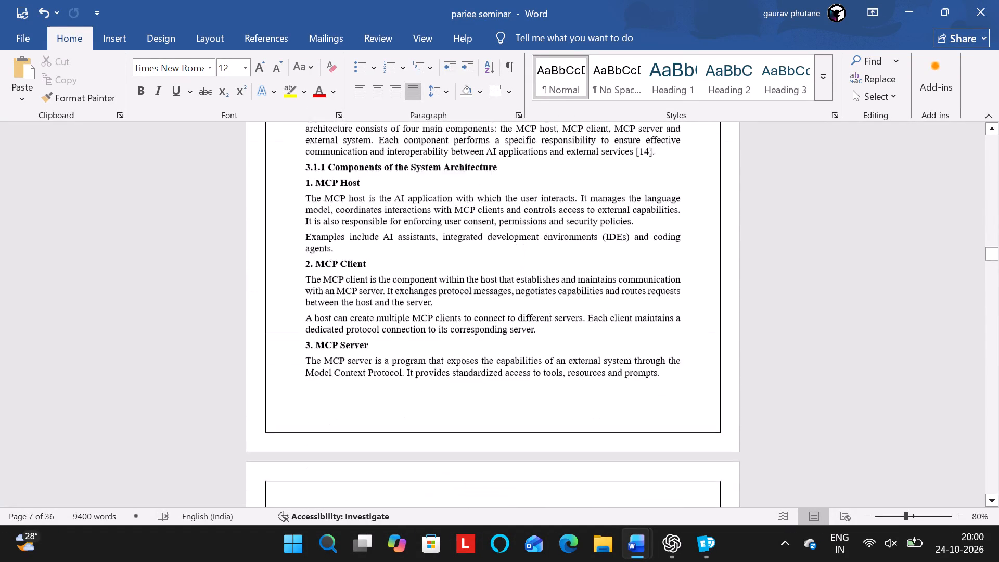
left_click_drag(306, 93, 308, 99)
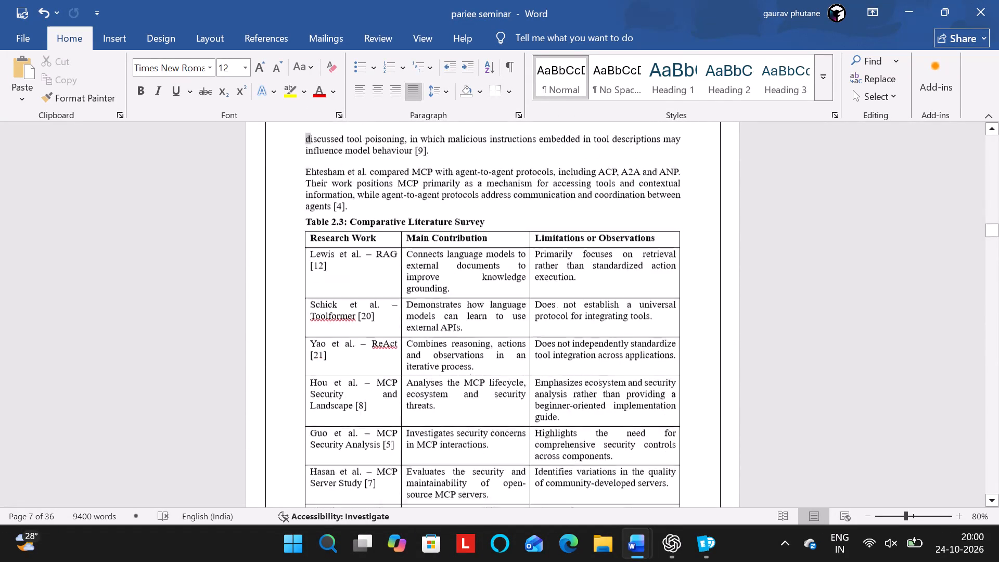
left_click_drag(308, 99, 317, 126)
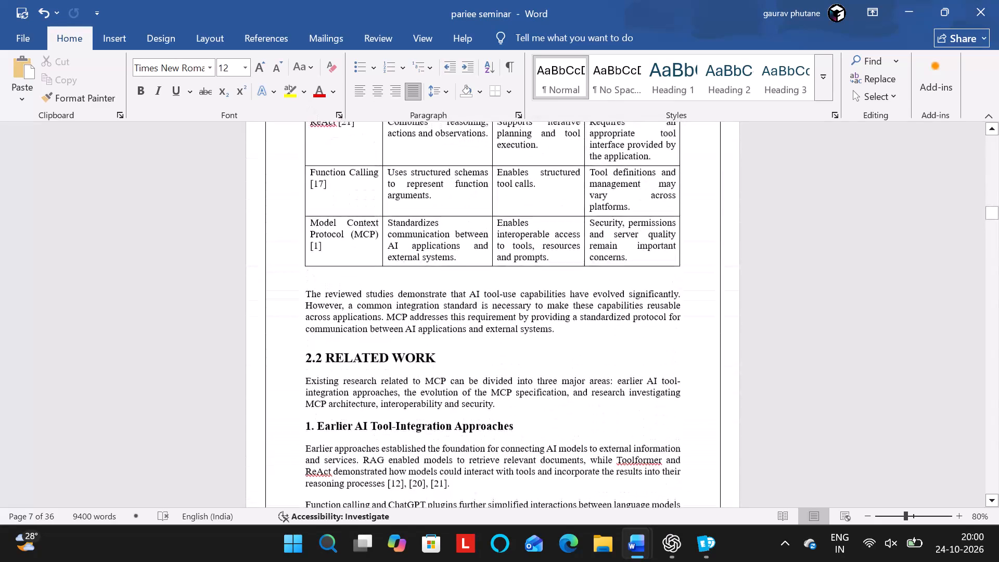
left_click_drag(317, 126, 316, 119)
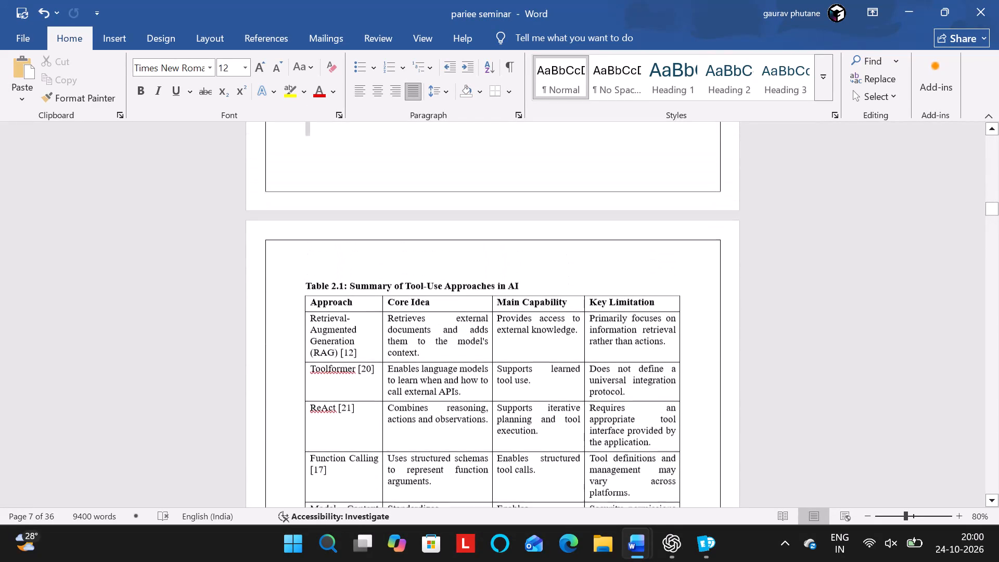
left_click_drag(316, 119, 412, 235)
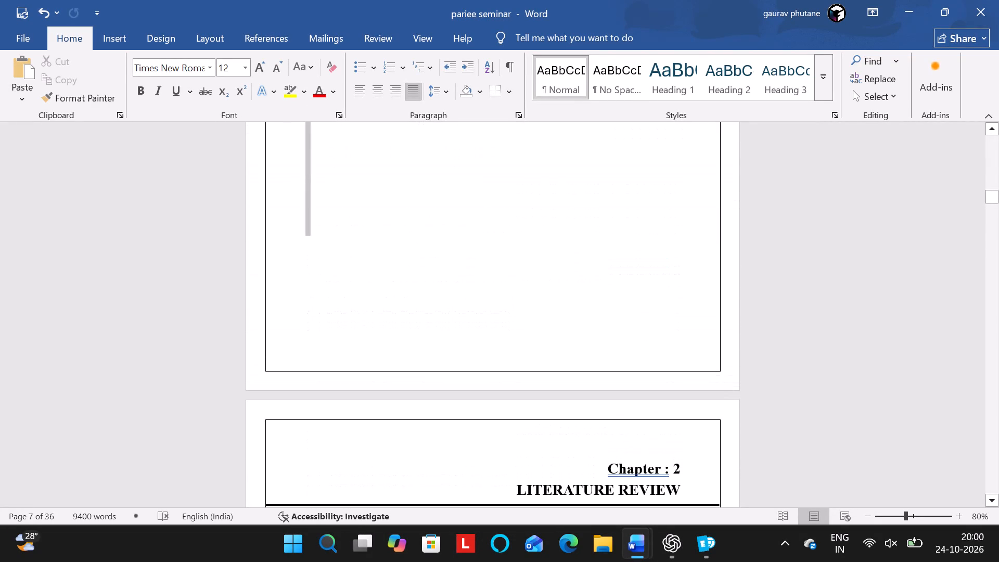
left_click_drag(412, 235, 364, 342)
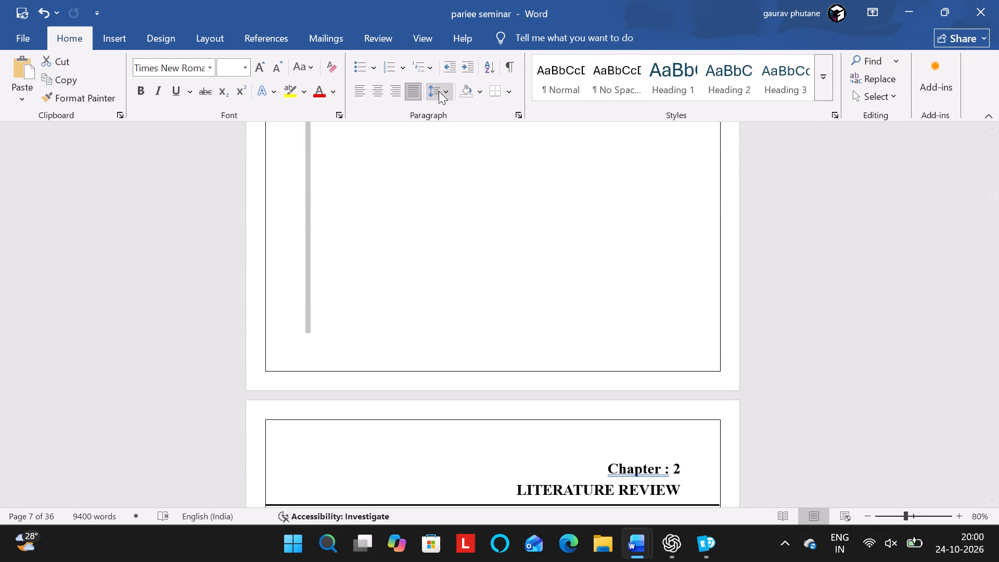
left_click(439, 91)
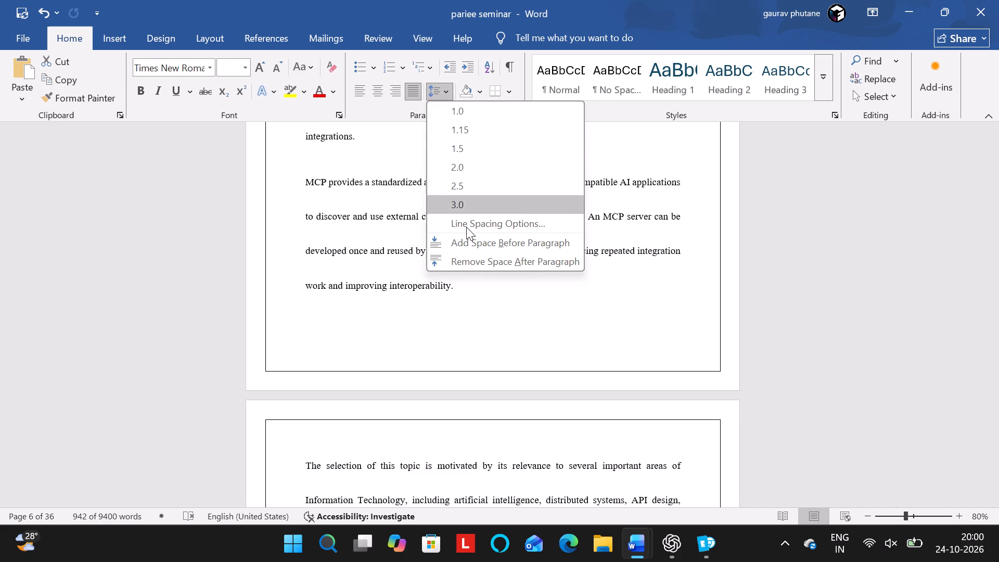
left_click(466, 239)
Delete the surplus blank lines above the Chapter 2 Literature Review heading so it starts at the top of its page.
scroll(444, 286, "down", 1)
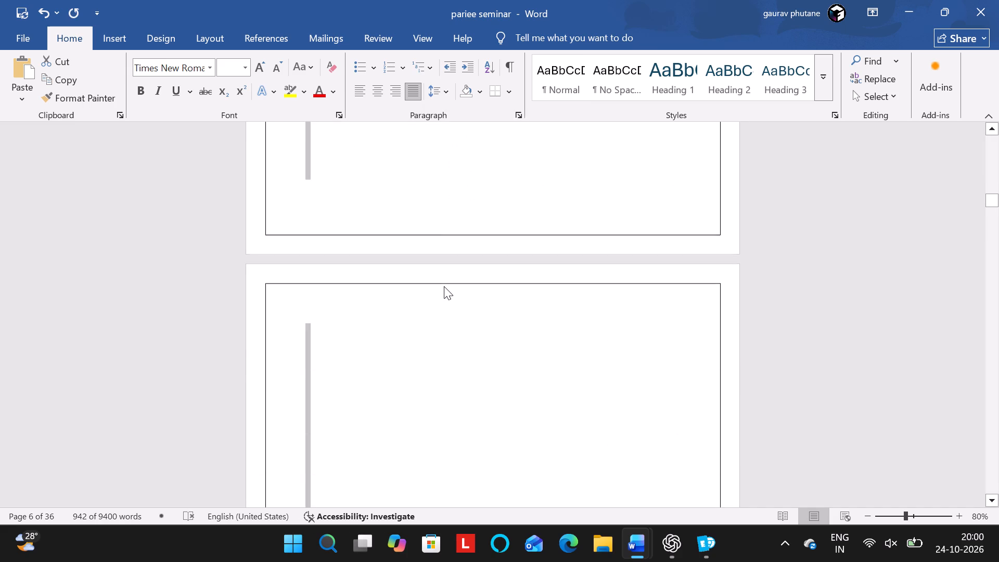
scroll(444, 286, "down", 1)
left_click(398, 360)
key("BackSpace")
key("BackSpace")
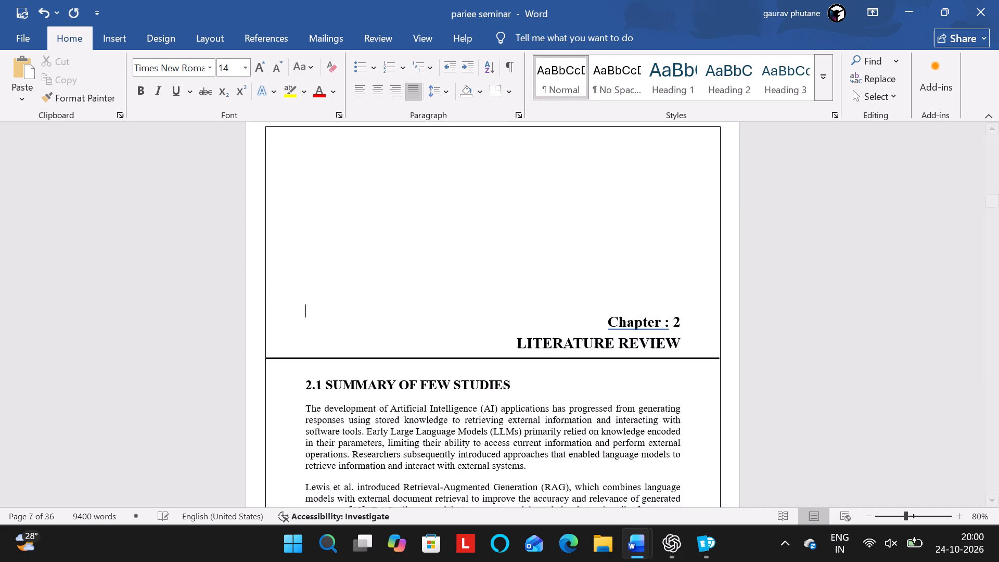
key("BackSpace")
key("BackSpace")
key("BackSpace")
key("BackSpace")
key("BackSpace")
key("BackSpace")
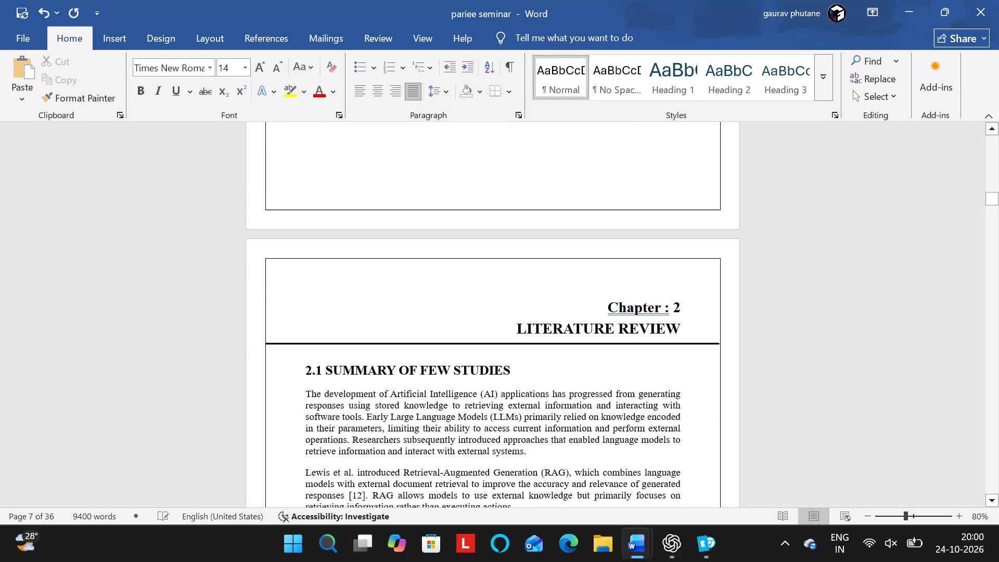
key("Down")
Add space before paragraph to all of Chapter 2, from the 2.1 Summary of Few Studies heading through the blank lines before Chapter 3.
scroll(398, 360, "down", 1)
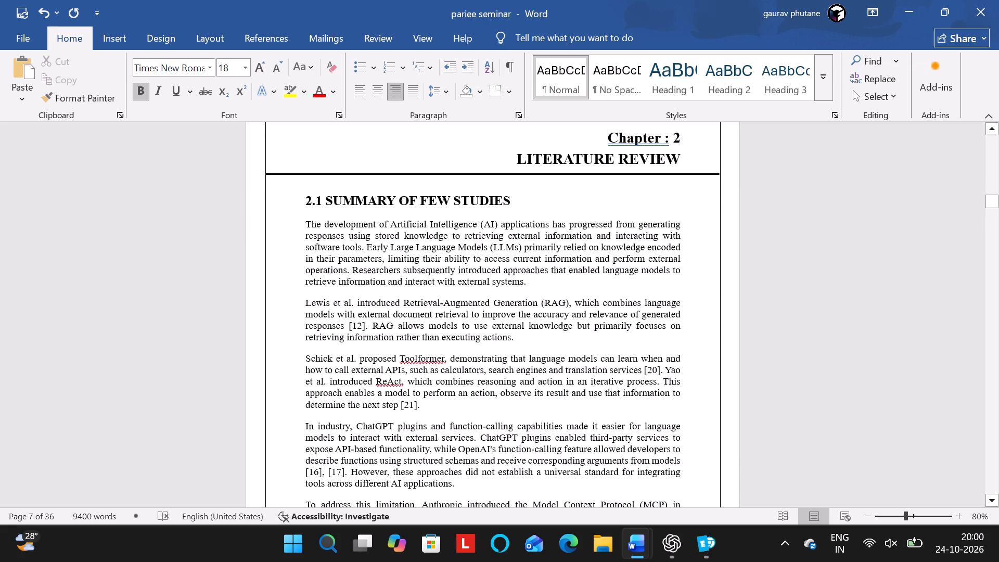
left_click_drag(306, 203, 438, 561)
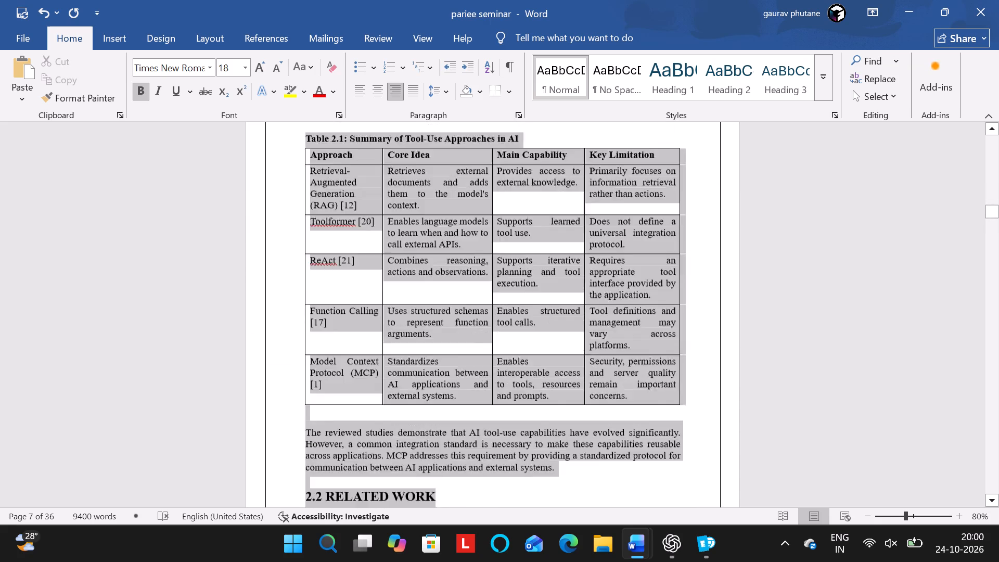
left_click_drag(438, 561, 453, 309)
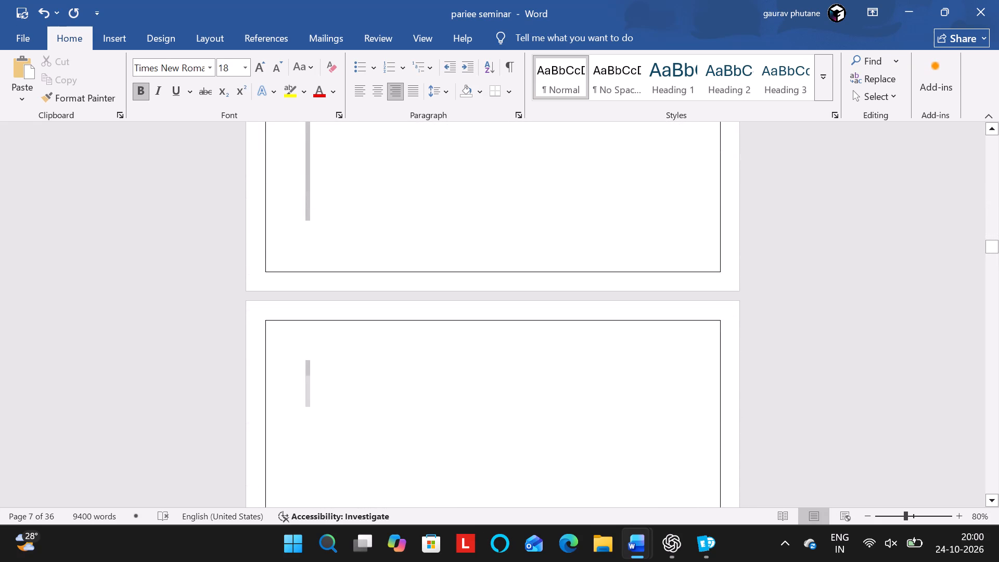
left_click_drag(453, 309, 328, 234)
left_click(437, 93)
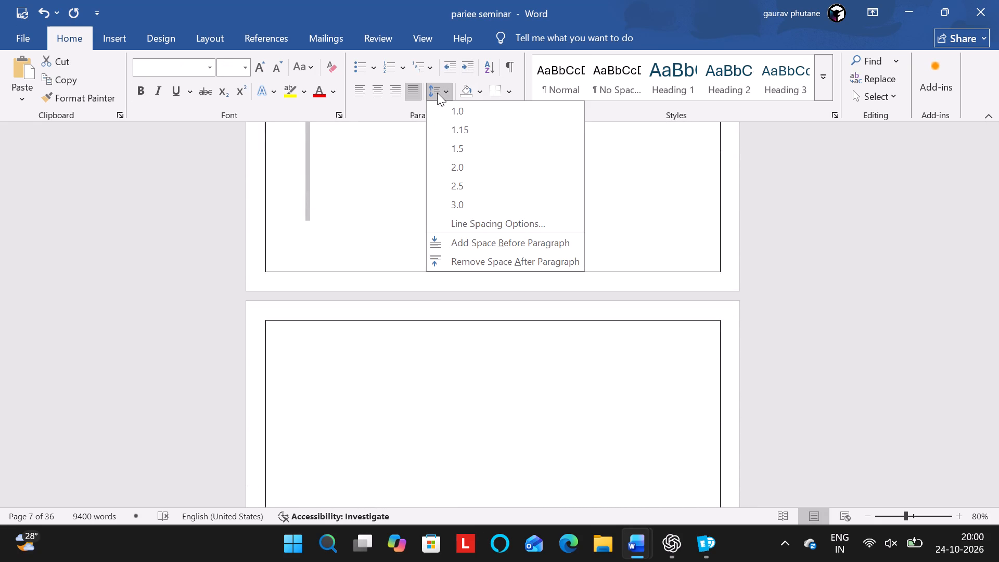
left_click(460, 236)
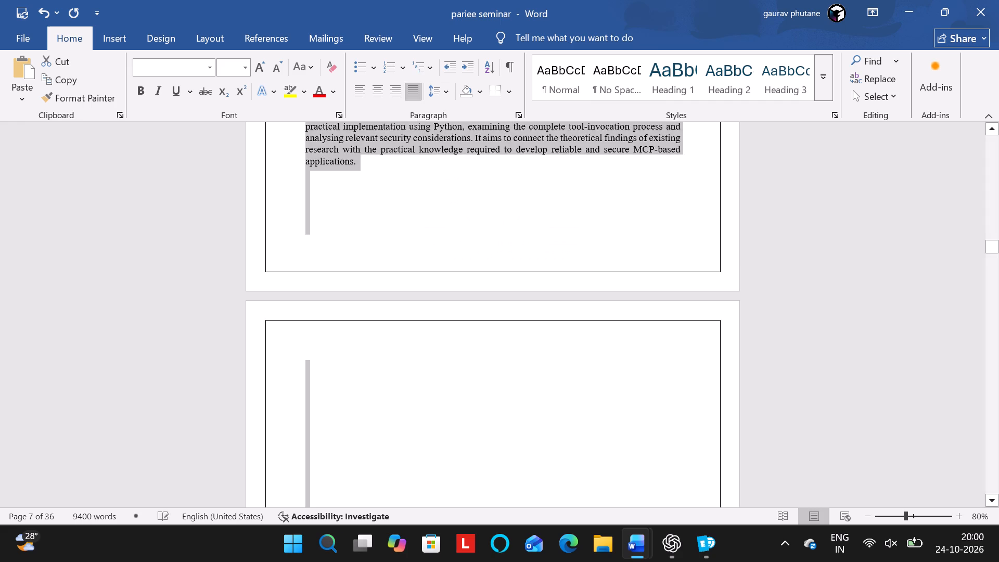
Delete the surplus blank lines above the Chapter 3 Methodology heading so it starts at the top of its page.
scroll(460, 236, "down", 3)
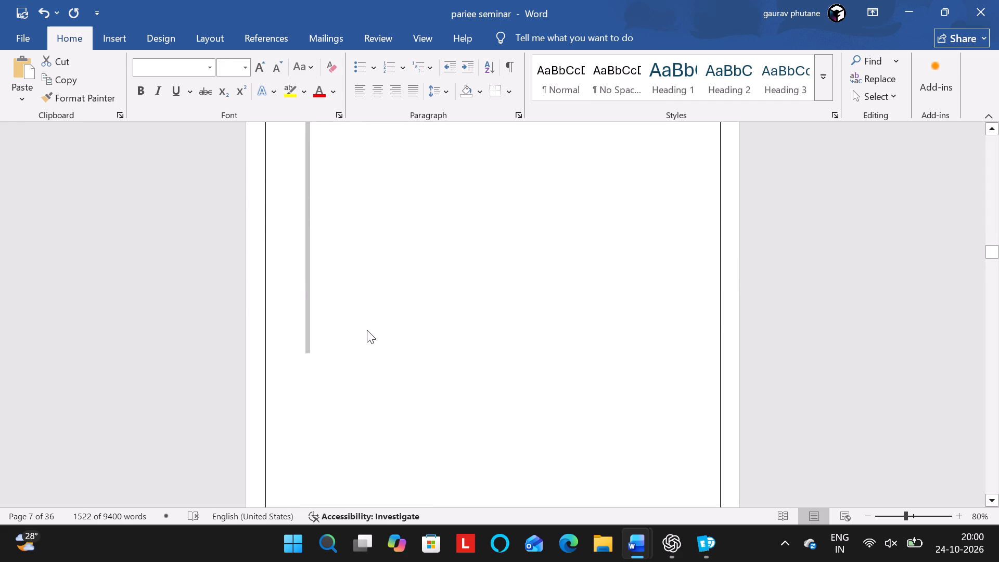
left_click(367, 330)
scroll(367, 330, "down", 2)
scroll(367, 330, "up", 1)
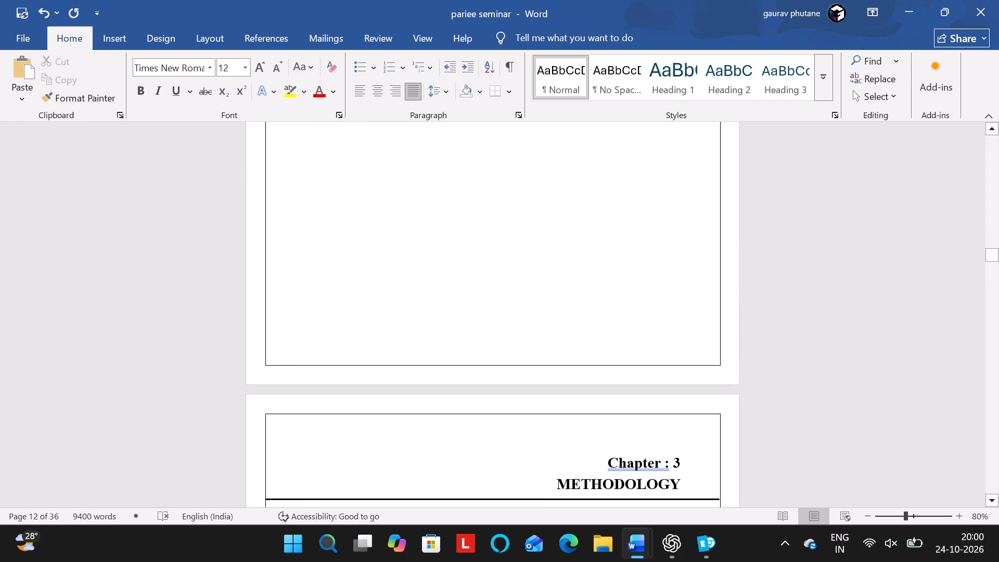
left_click(348, 343)
key("BackSpace")
key("BackSpace")
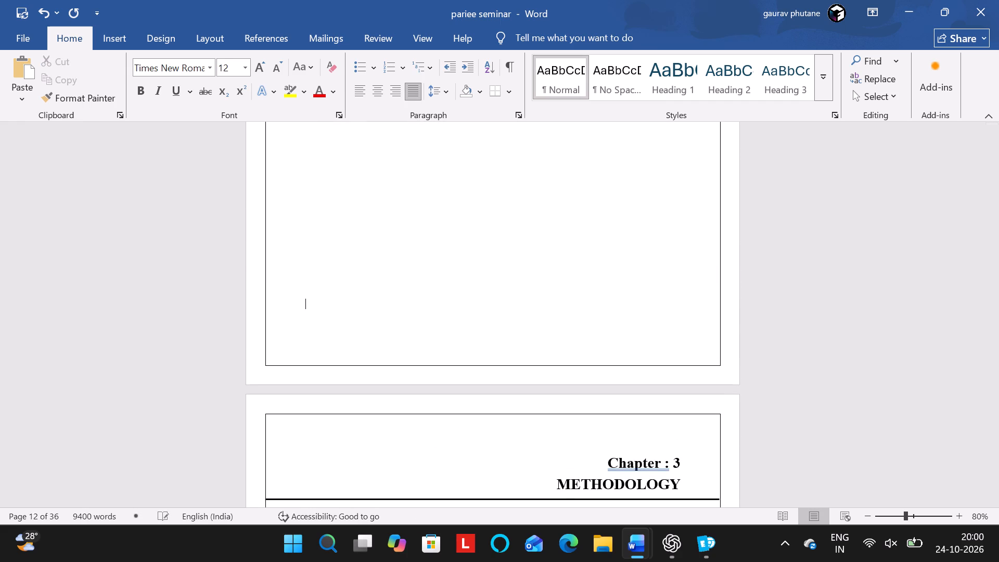
key("BackSpace")
key("BackSpace")
key("BackSpace")
key("BackSpace")
key("BackSpace")
key("BackSpace")
scroll(348, 343, "up", 2)
key("BackSpace")
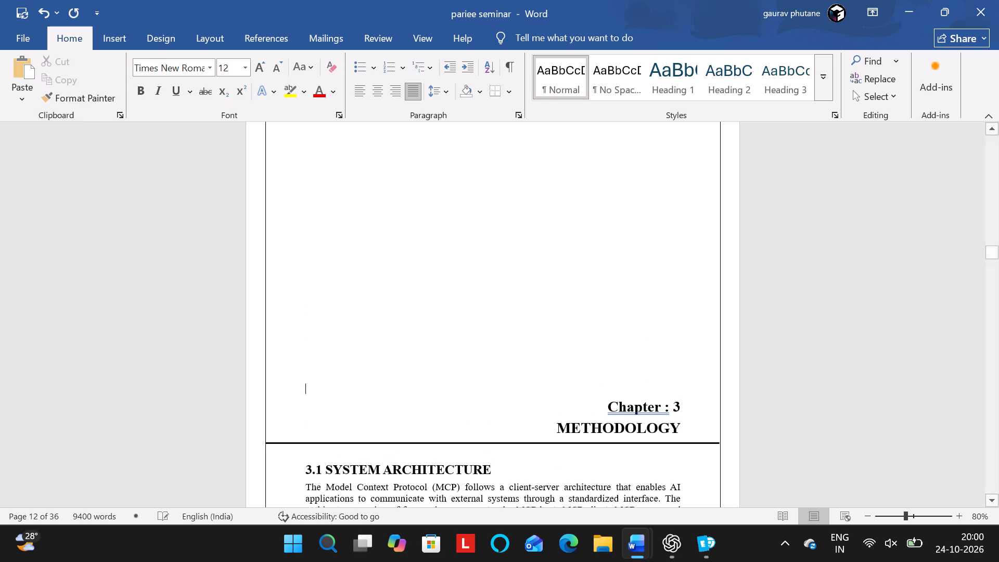
key("BackSpace")
key("BackSpace")
key("BackSpace")
key("BackSpace")
key("BackSpace")
key("BackSpace")
key("BackSpace")
key("BackSpace")
key("BackSpace")
key("BackSpace")
key("BackSpace")
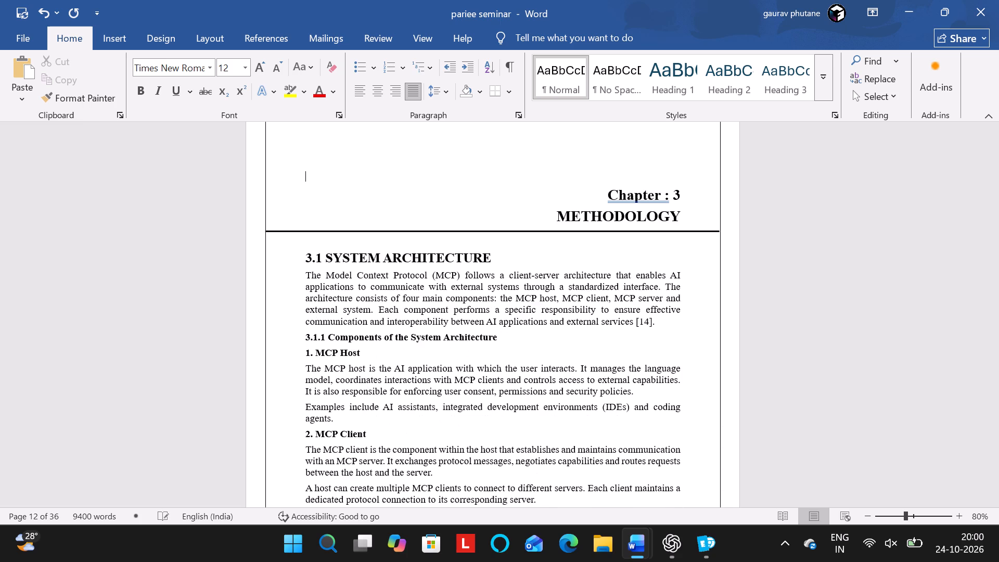
scroll(348, 343, "up", 2)
key("BackSpace")
key("BackSpace")
key("BackSpace")
key("BackSpace")
key("BackSpace")
key("BackSpace")
key("BackSpace")
key("BackSpace")
key("BackSpace")
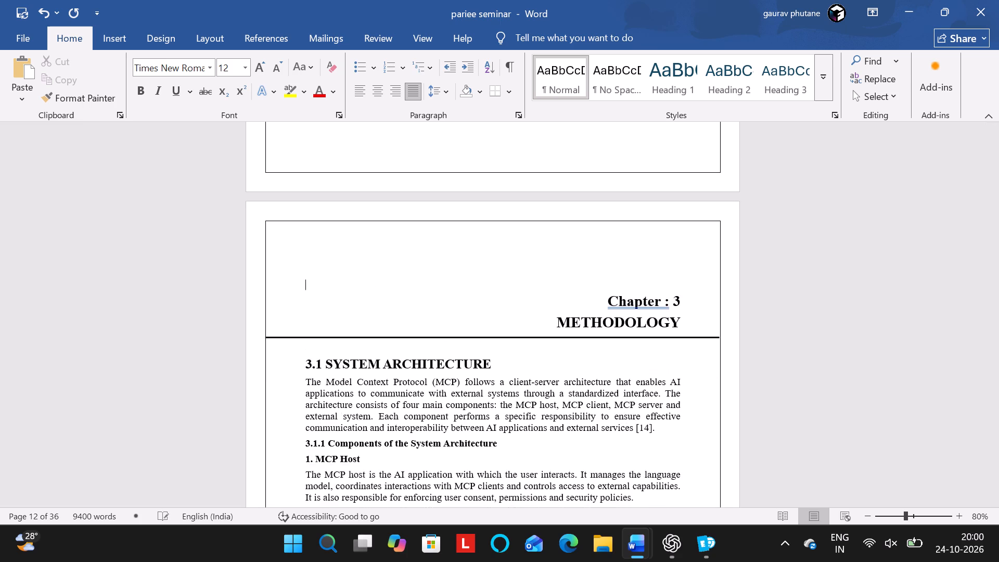
key("BackSpace")
key("BackSpace")
key("Down")
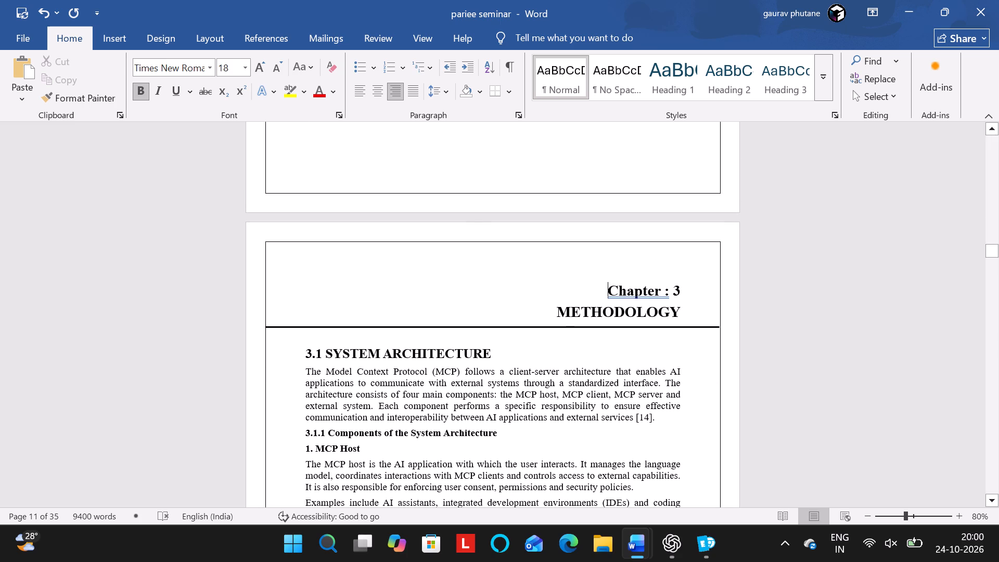
Add space before paragraph to all of Chapter 3, from the 3.1 System Architecture heading through the blank line before Chapter 4.
scroll(604, 410, "down", 1)
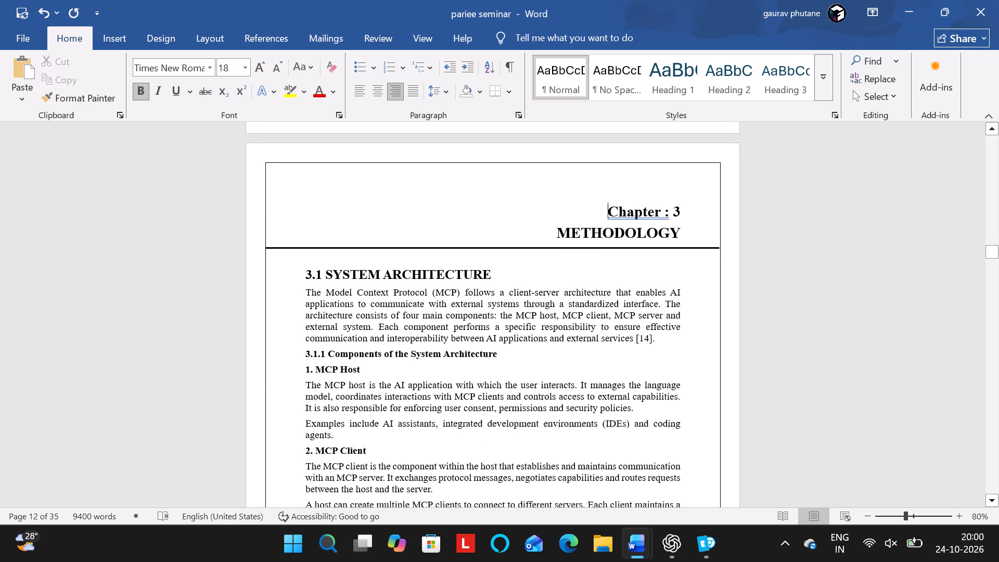
left_click_drag(303, 269, 434, 561)
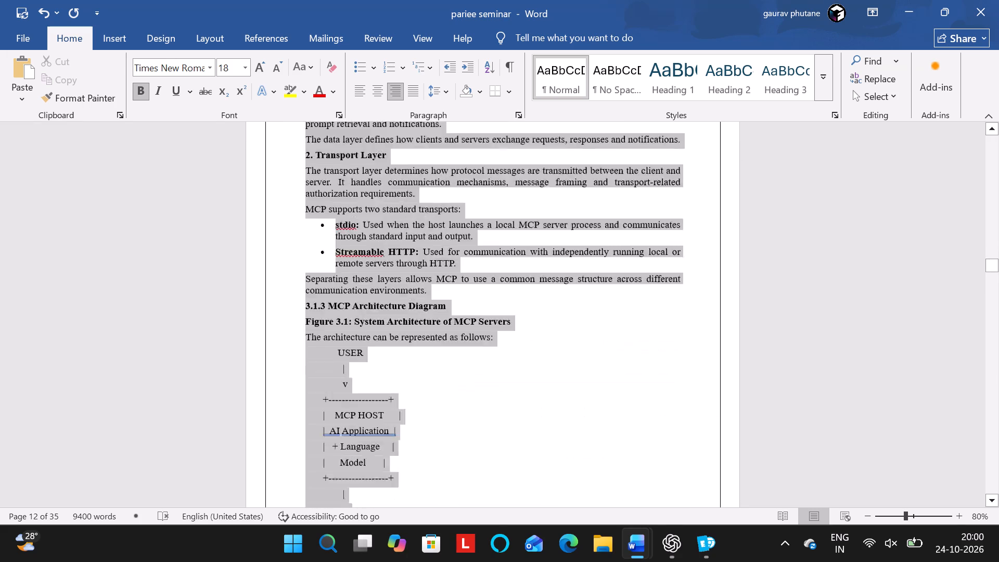
left_click_drag(434, 561, 475, 508)
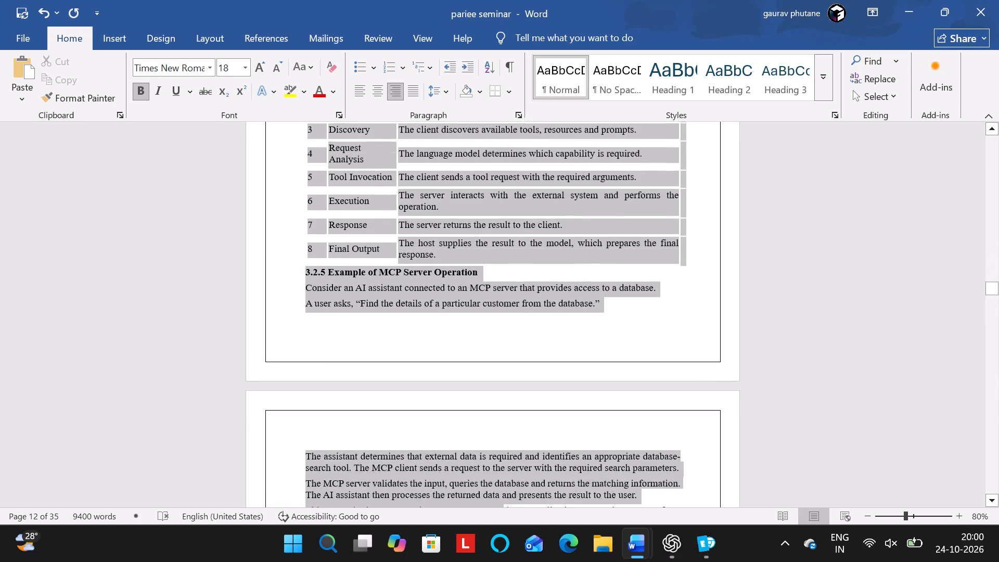
left_click_drag(475, 508, 473, 515)
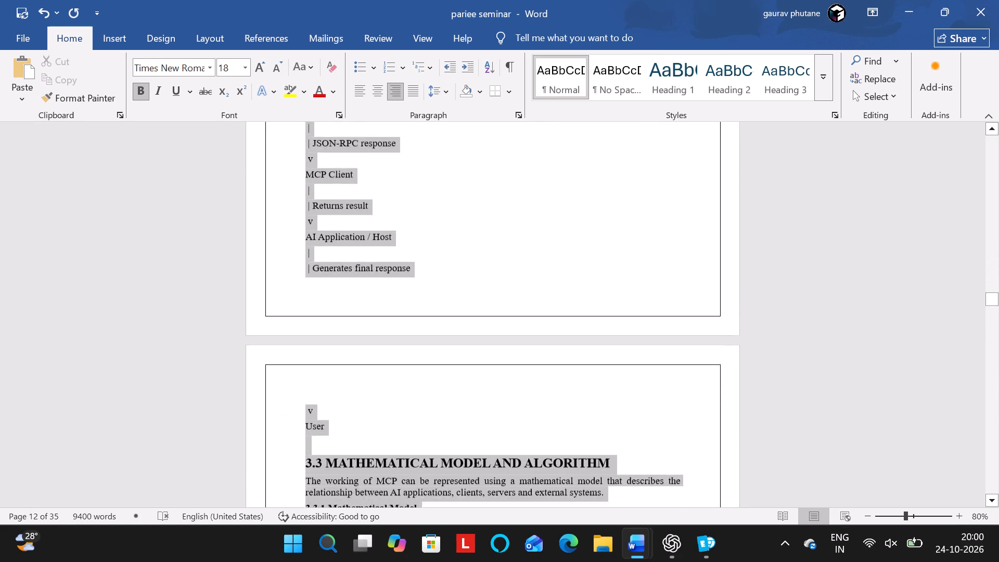
left_click_drag(473, 515, 471, 561)
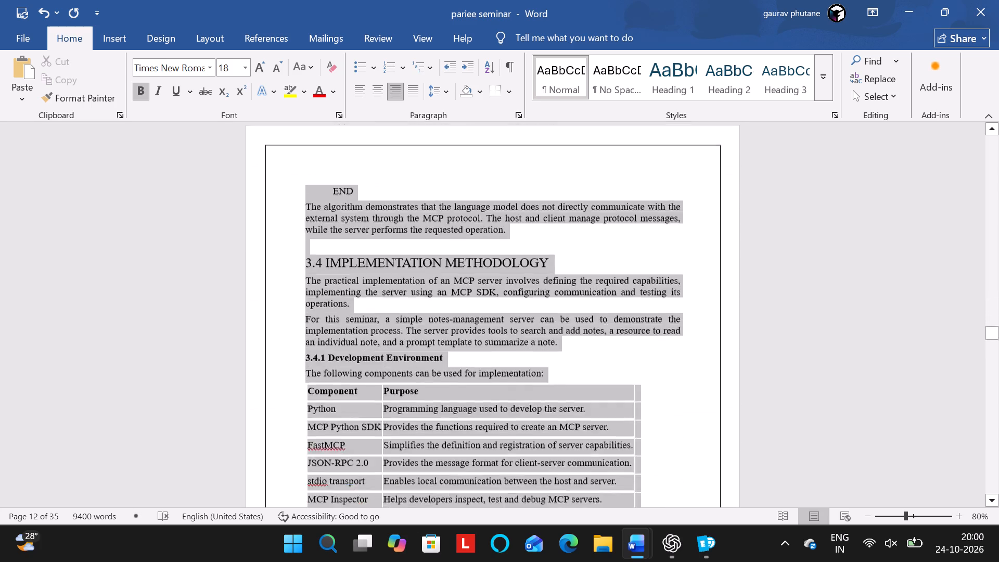
left_click_drag(471, 561, 476, 561)
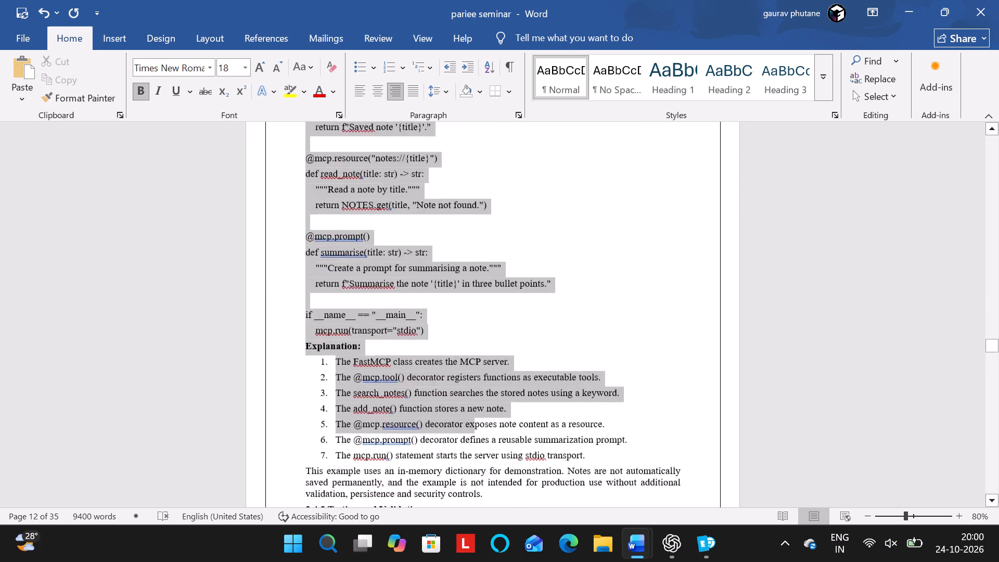
left_click_drag(476, 561, 493, 521)
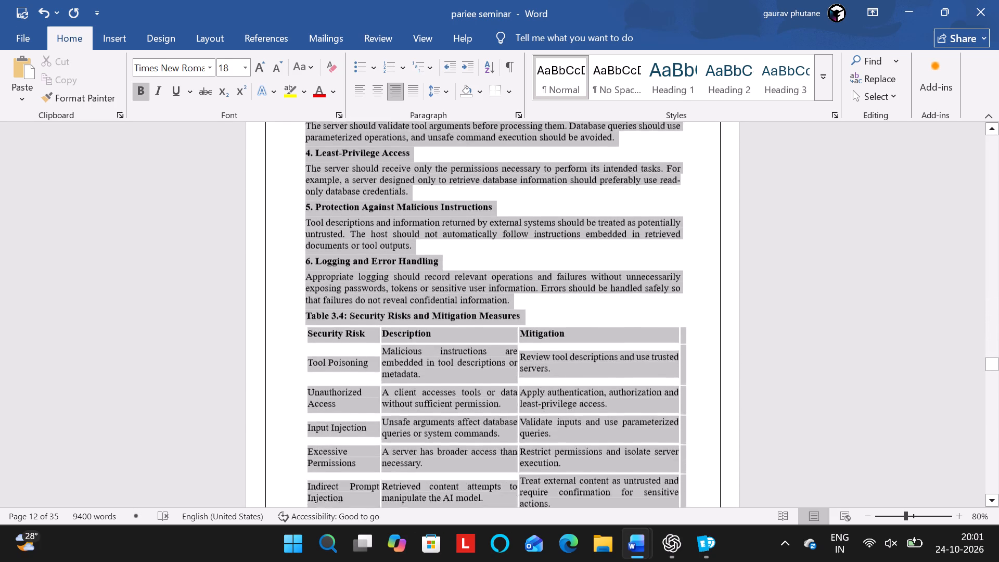
left_click_drag(493, 521, 398, 232)
left_click(434, 79)
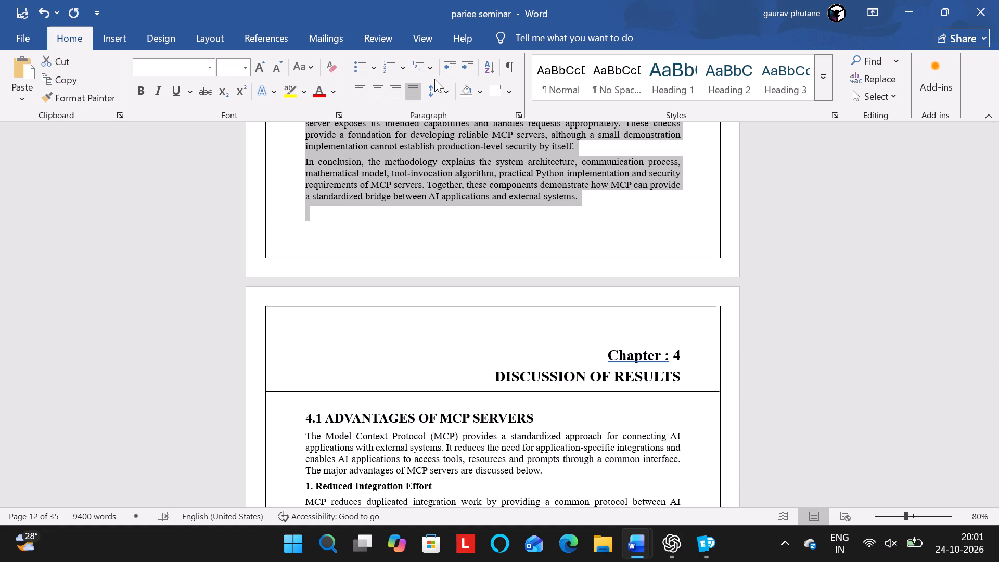
left_click(434, 89)
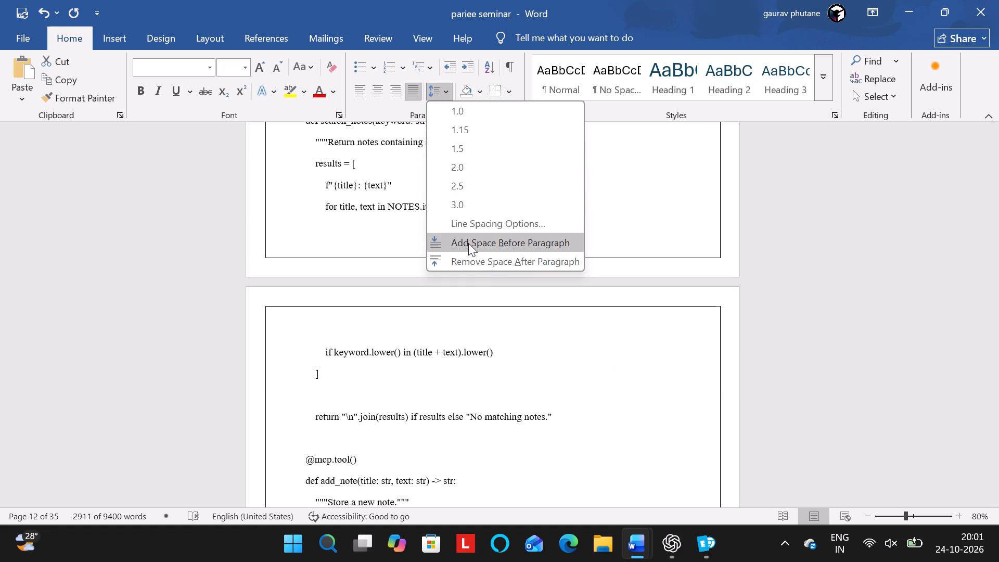
left_click(468, 243)
Insert three blank lines at the end of Chapter 3 to push the Chapter 4 Discussion of Results heading onto a new page.
scroll(468, 243, "down", 3)
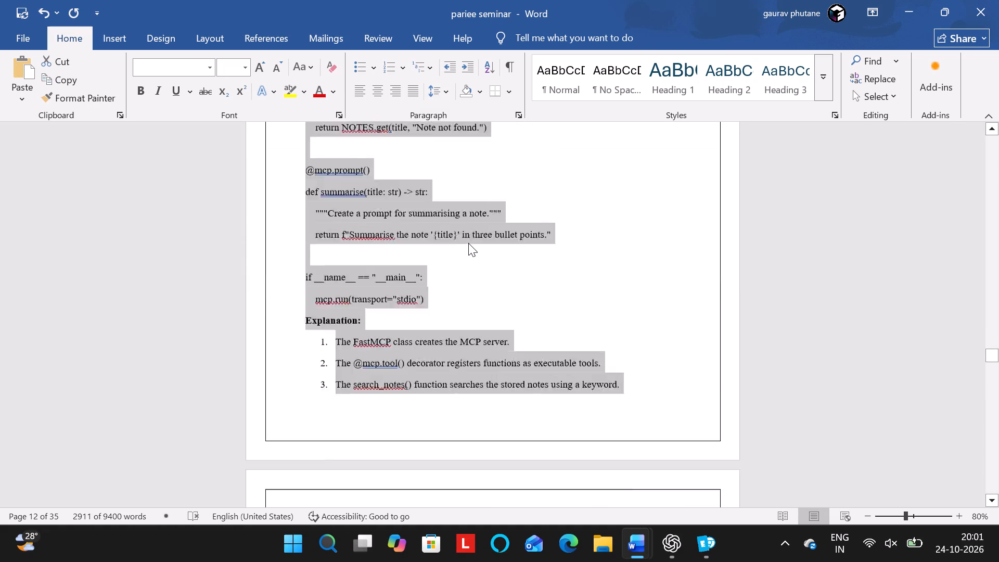
scroll(468, 243, "down", 5)
scroll(468, 243, "up", 1)
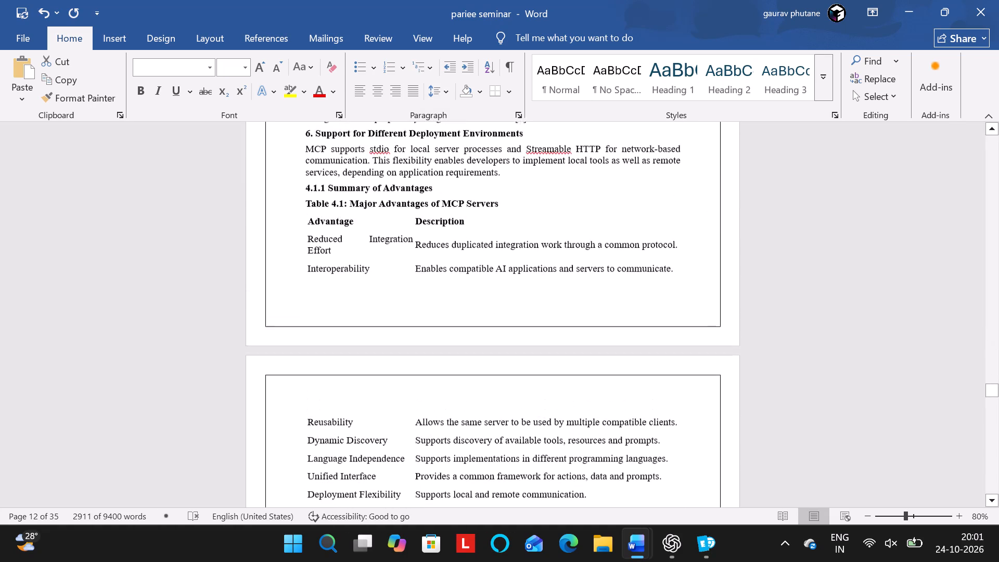
scroll(468, 243, "up", 2)
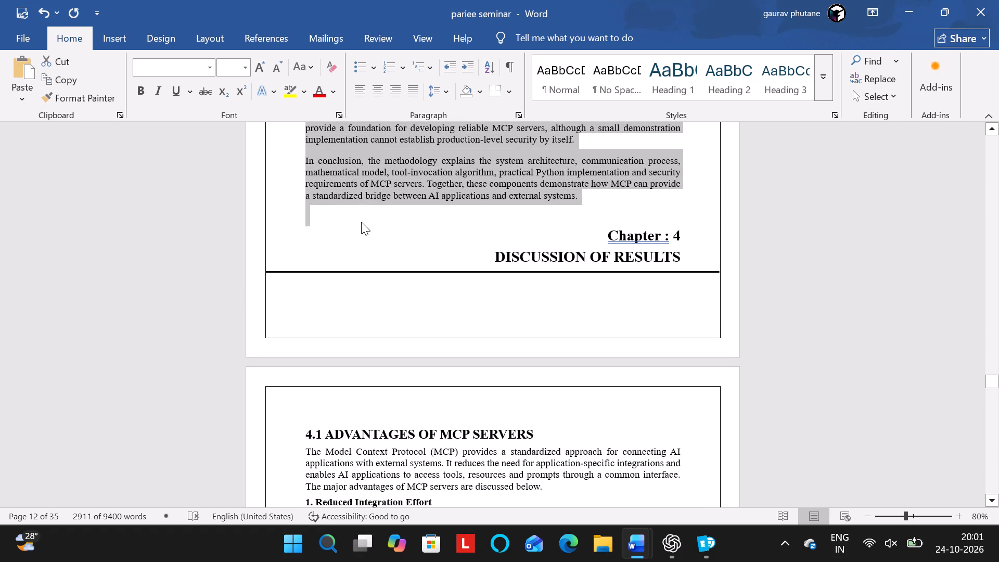
left_click(361, 222)
key("Return")
key("Return")
key("Return")
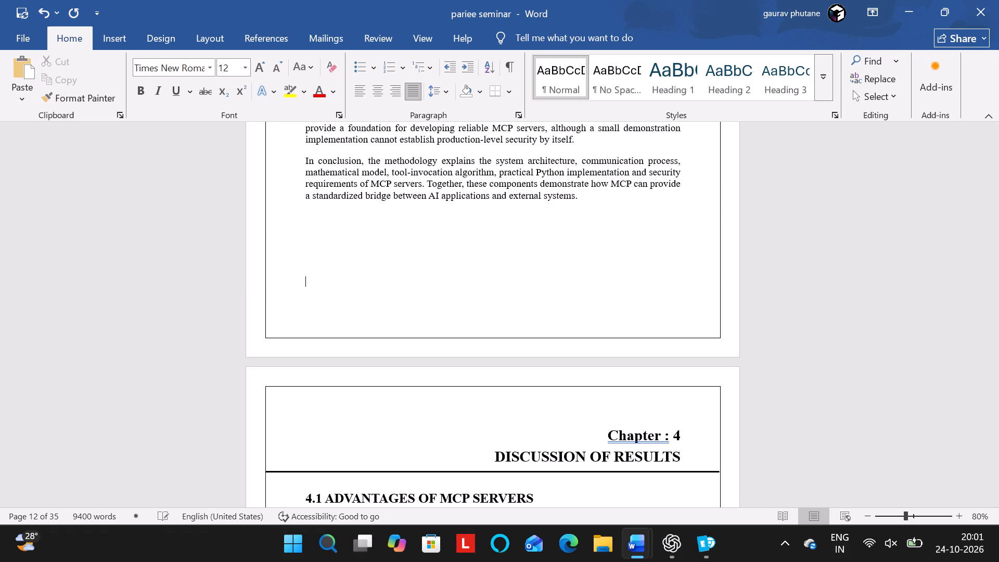
Add space before paragraph to all of Chapter 4, from the 4.1 Advantages of MCP Servers heading through the blank line ending the chapter.
scroll(361, 222, "down", 2)
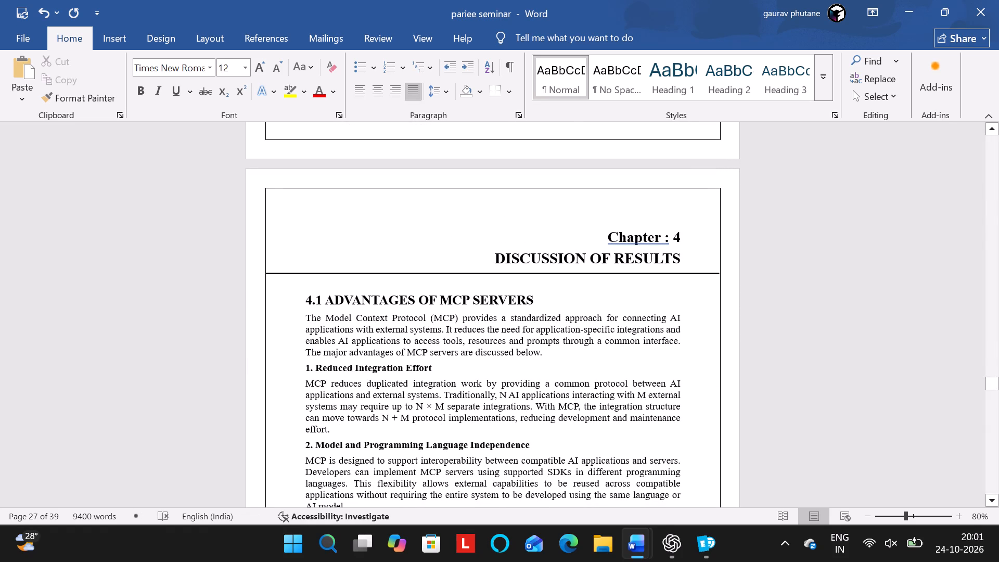
left_click_drag(304, 293, 420, 559)
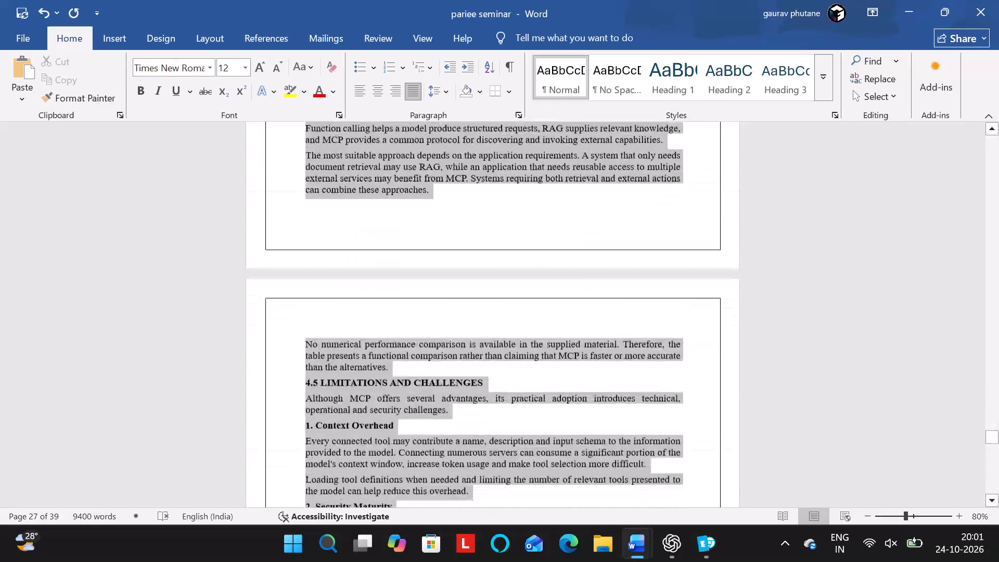
left_click_drag(420, 559, 445, 551)
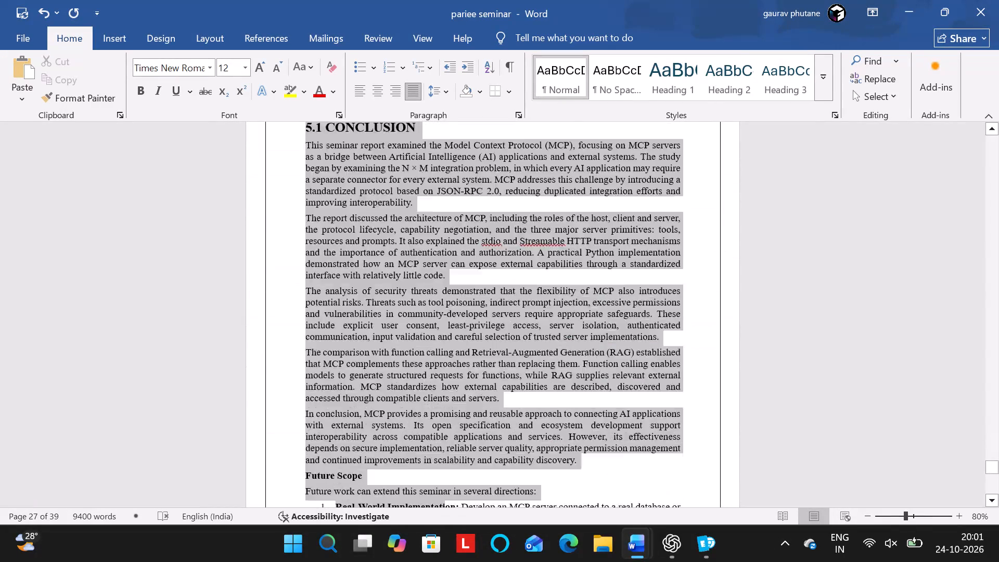
left_click_drag(445, 551, 494, 113)
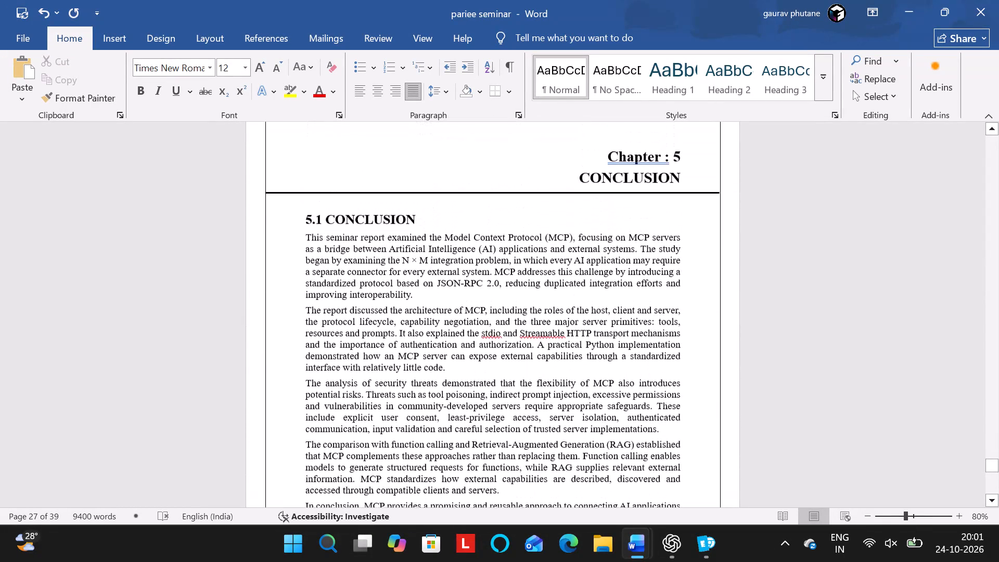
left_click_drag(494, 113, 491, 121)
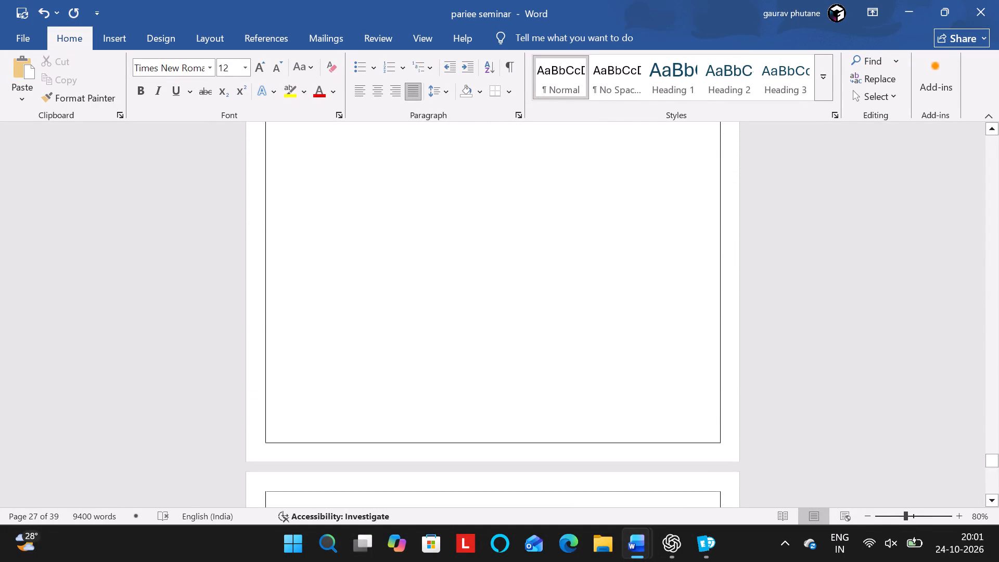
left_click_drag(491, 121, 655, 209)
left_click(452, 93)
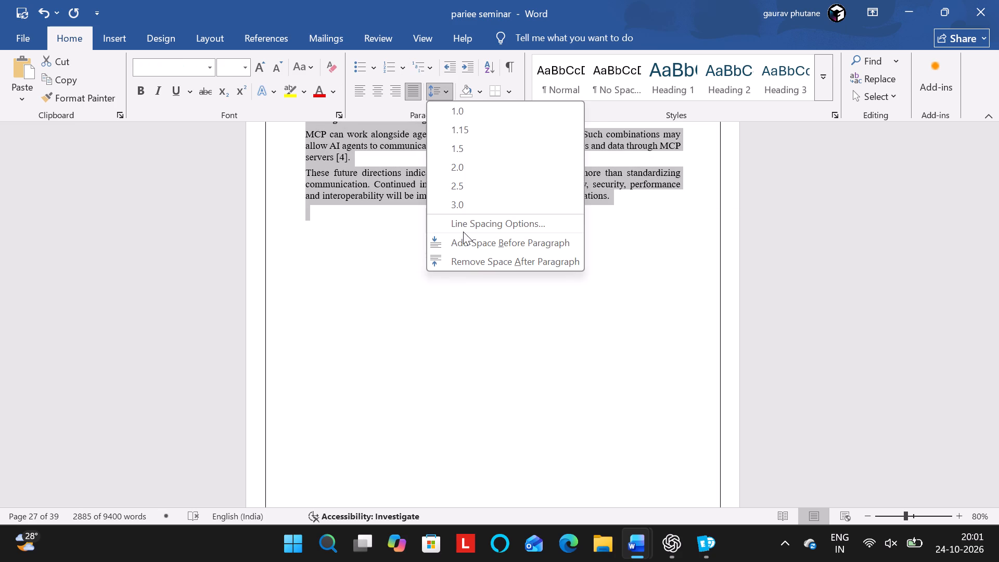
left_click(463, 239)
Delete the surplus blank line above the Chapter 5 Conclusion heading so it starts at the top of its page.
scroll(448, 301, "down", 3)
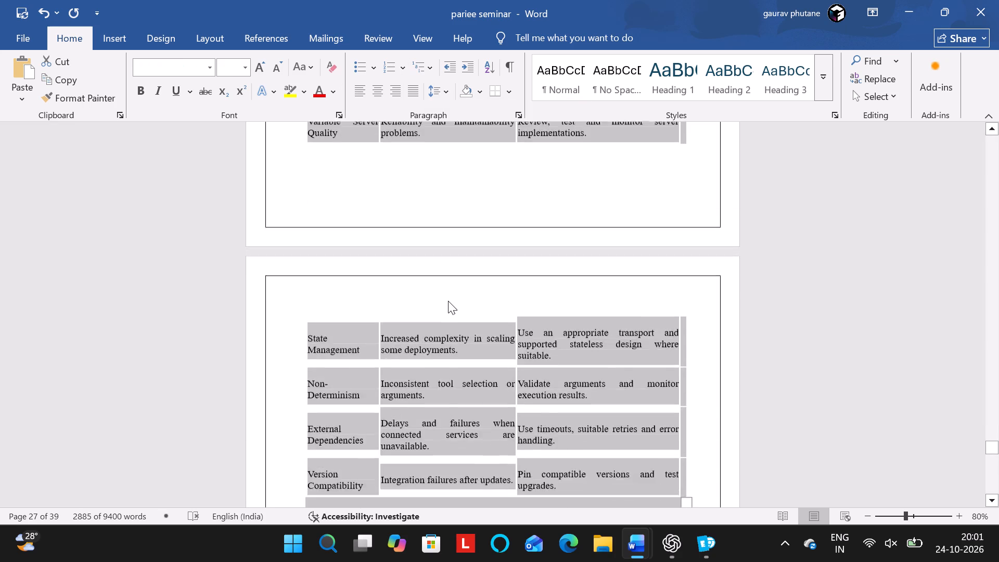
scroll(448, 301, "down", 7)
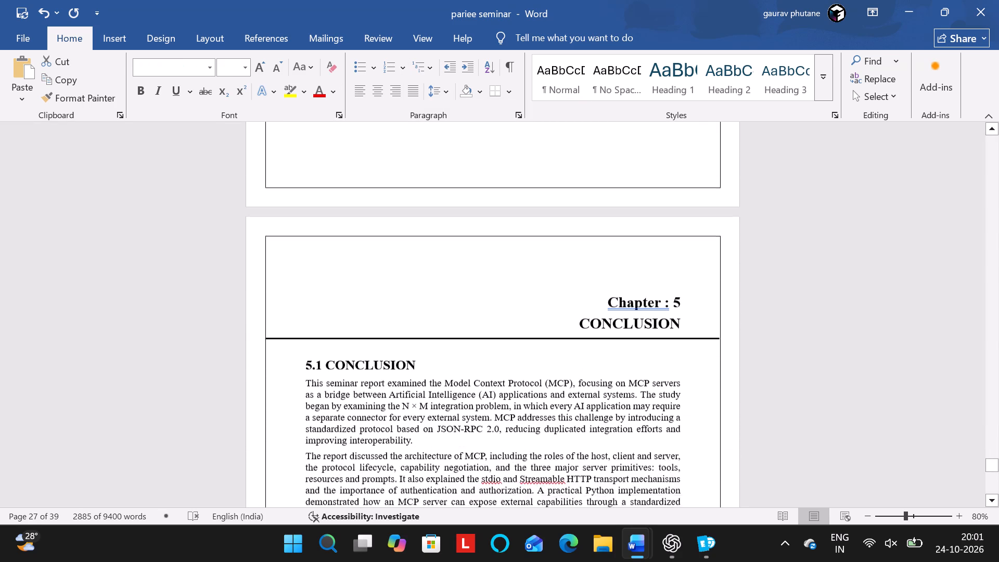
scroll(448, 301, "down", 1)
left_click(575, 234)
key("BackSpace")
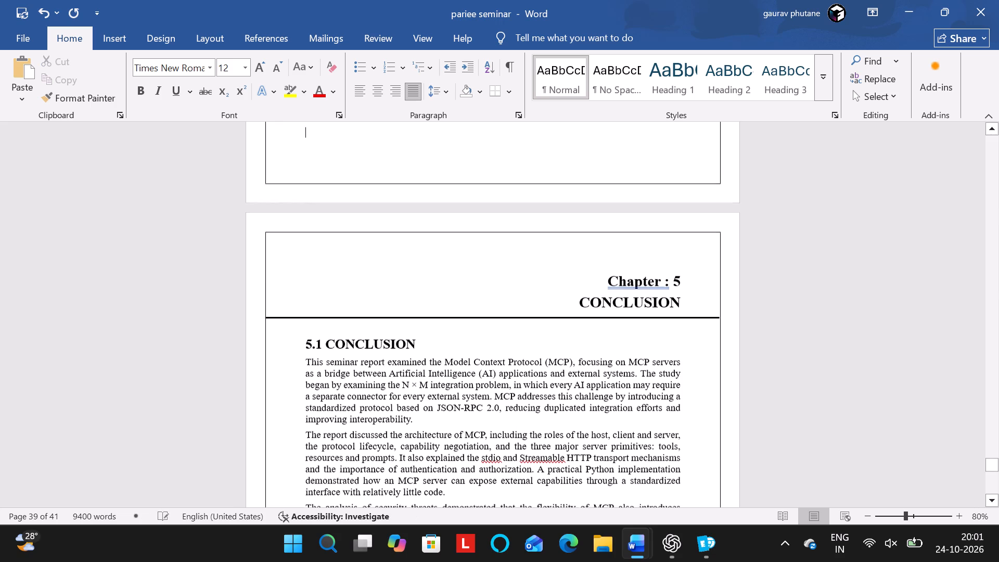
key("Down")
Add space before paragraph from the 5.1 Conclusion heading through the end of the references list.
scroll(575, 234, "down", 1)
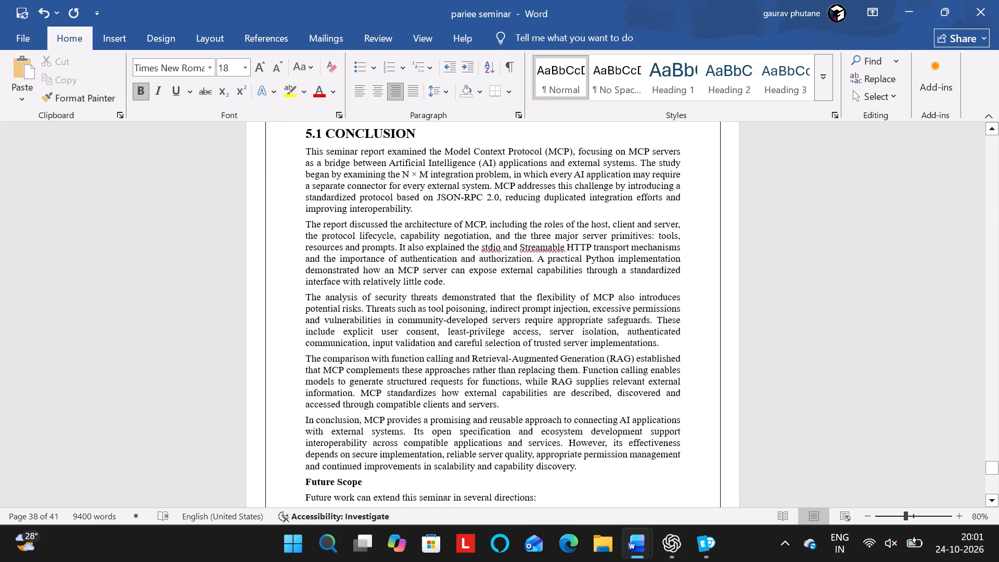
scroll(381, 224, "up", 1)
left_click_drag(303, 261, 379, 461)
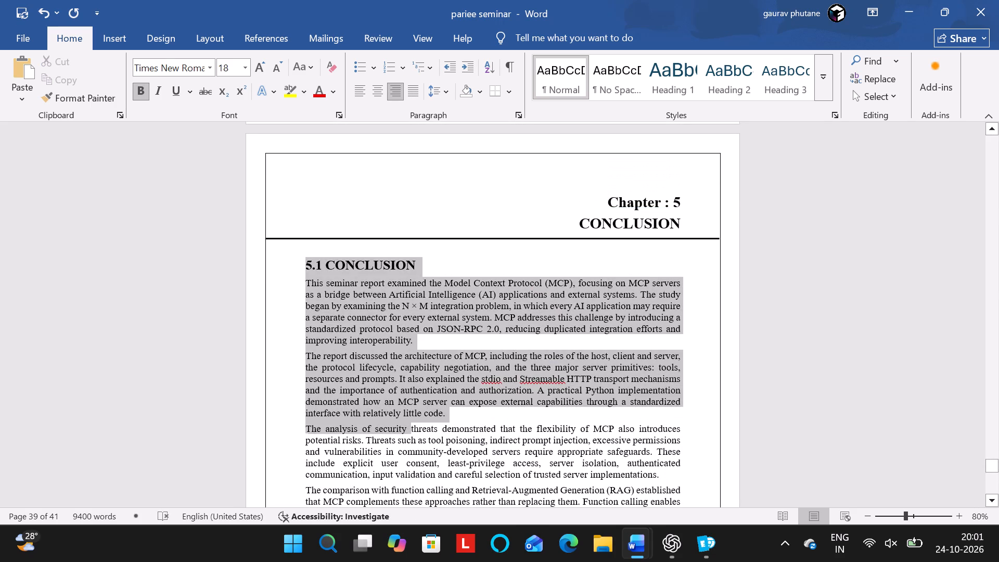
left_click_drag(379, 461, 379, 525)
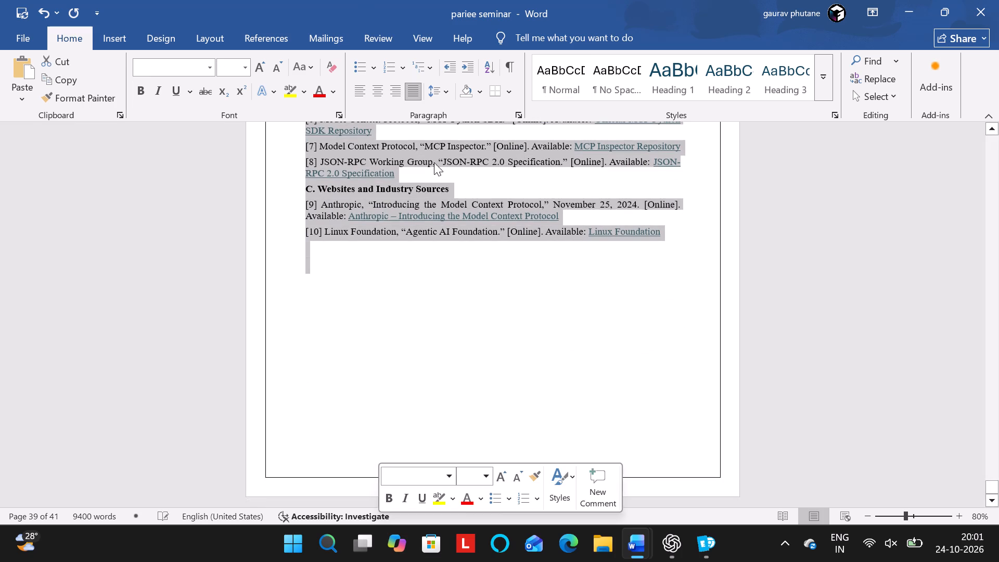
left_click(440, 86)
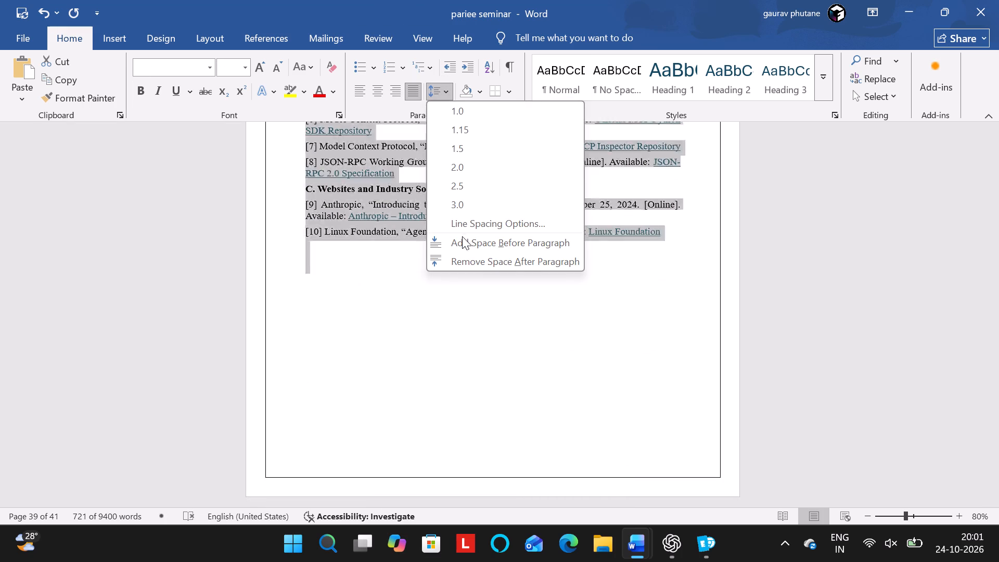
left_click(462, 238)
Delete the blank lines above the REFERENCES heading so it starts at the top of its page.
scroll(462, 238, "up", 2)
scroll(462, 238, "down", 1)
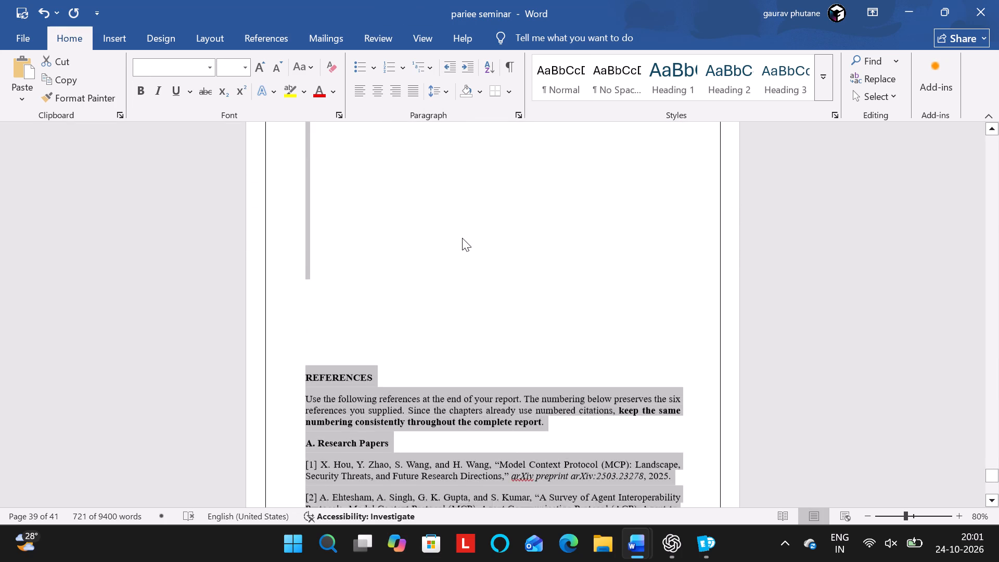
left_click(328, 325)
left_click_drag(328, 325, 331, 143)
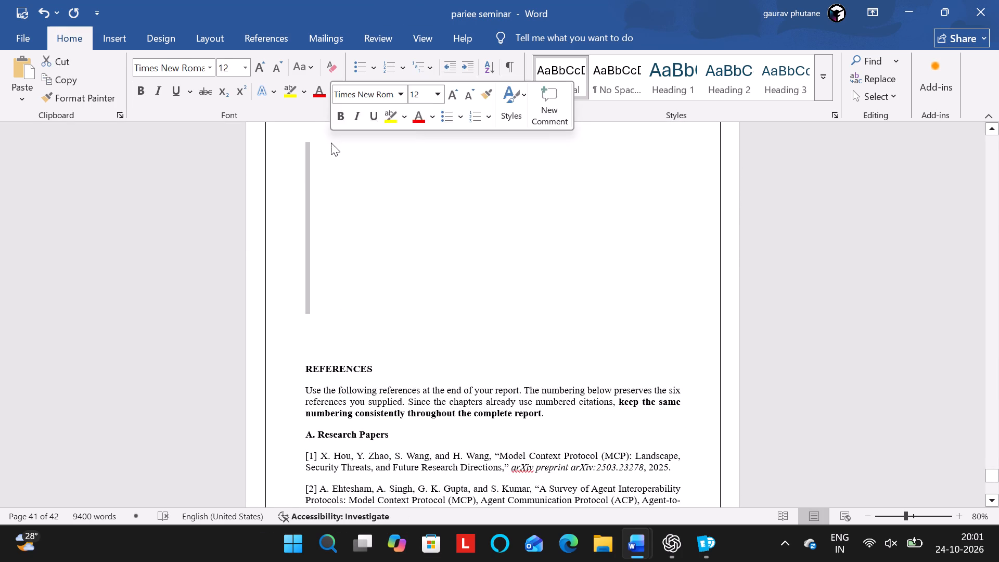
key("BackSpace")
scroll(331, 143, "up", 1)
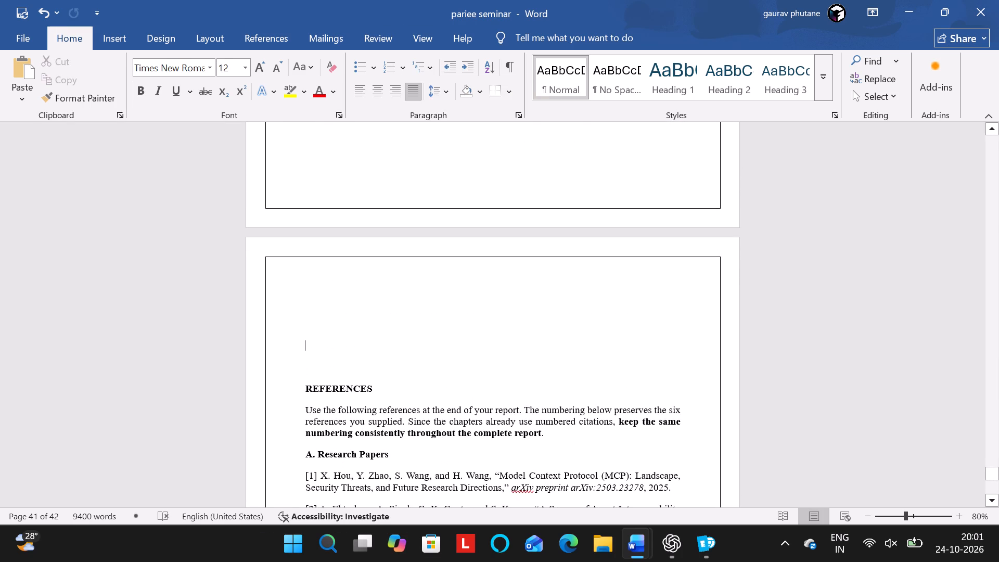
left_click_drag(335, 347, 321, 278)
key("BackSpace")
key("BackSpace")
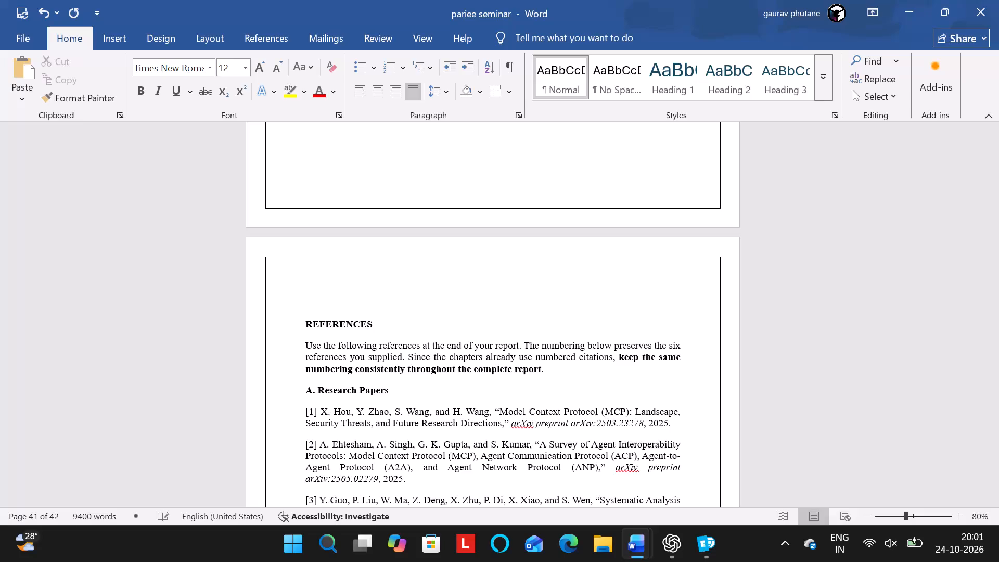
key("Down")
key("BackSpace")
key("Down")
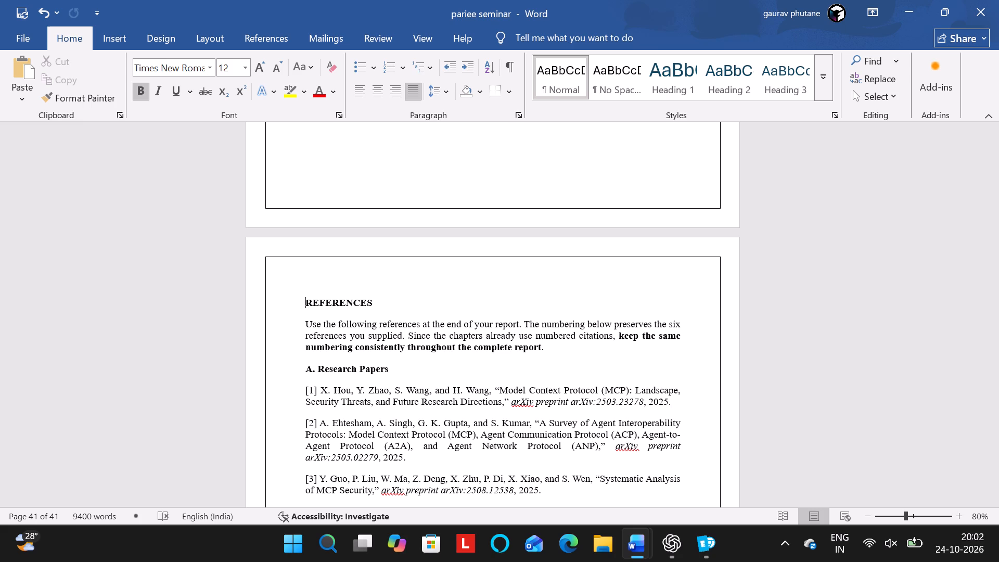
Save the pariee seminar report after checking the end of the references list.
scroll(321, 278, "down", 7)
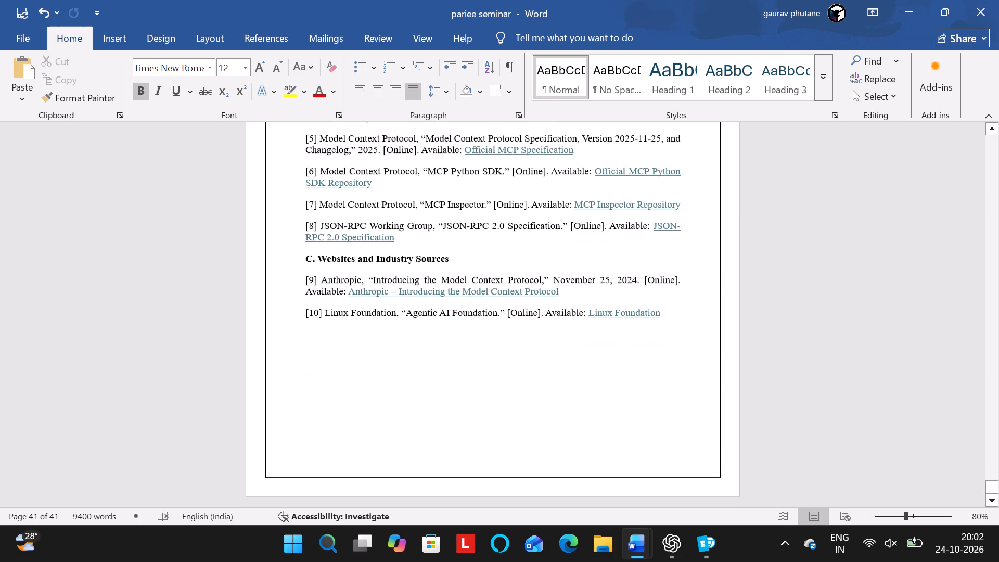
scroll(477, 351, "up", 19)
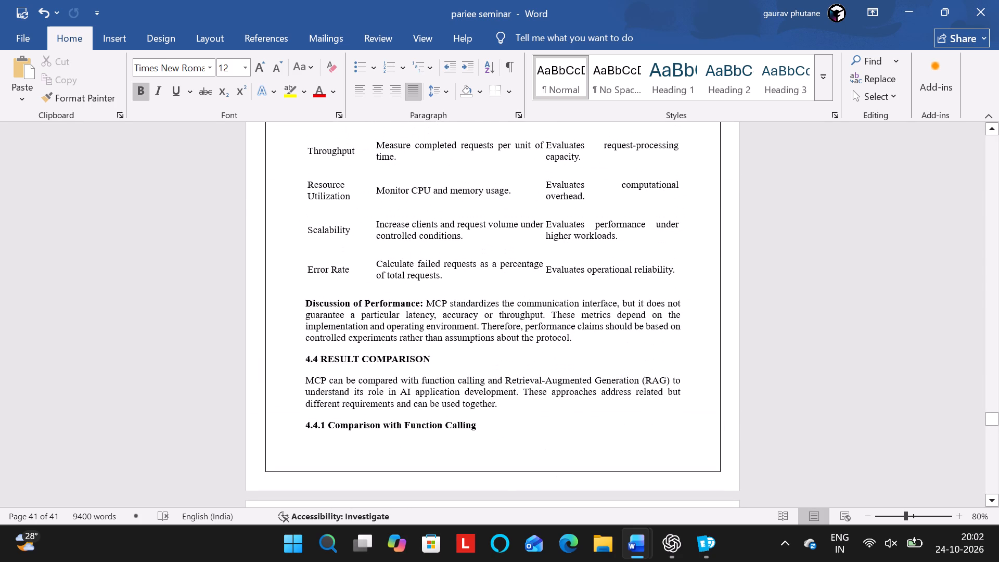
key("ctrl+s")
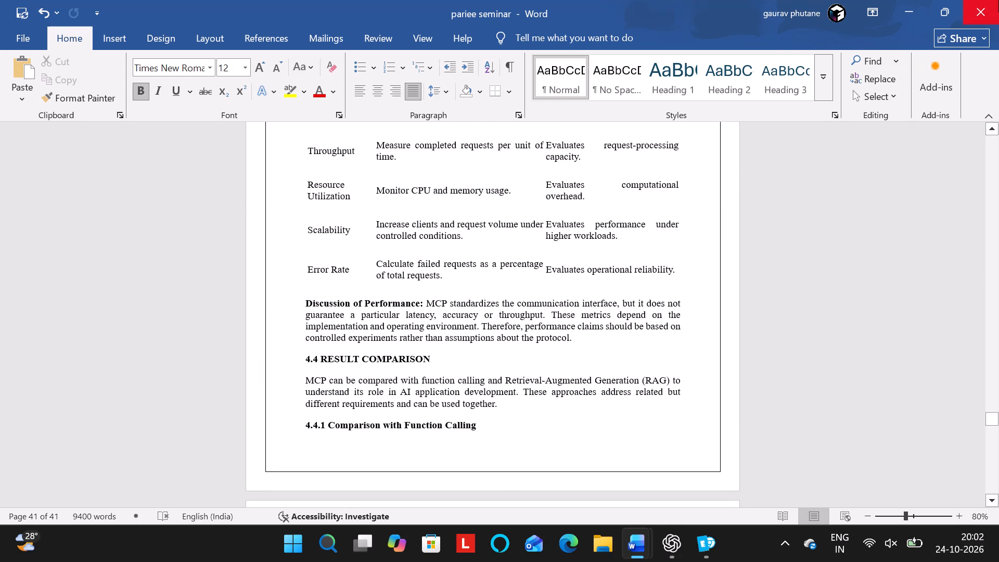
Minimize the pariee seminar and TE Seminar Report documents, and close the two Seminar Final_Report documents.
left_click(902, 8)
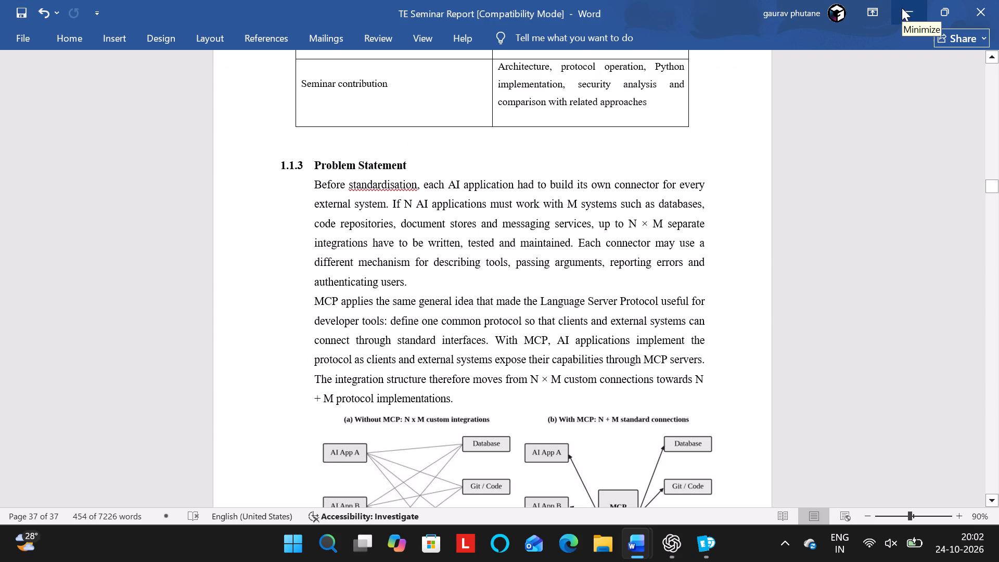
left_click(902, 8)
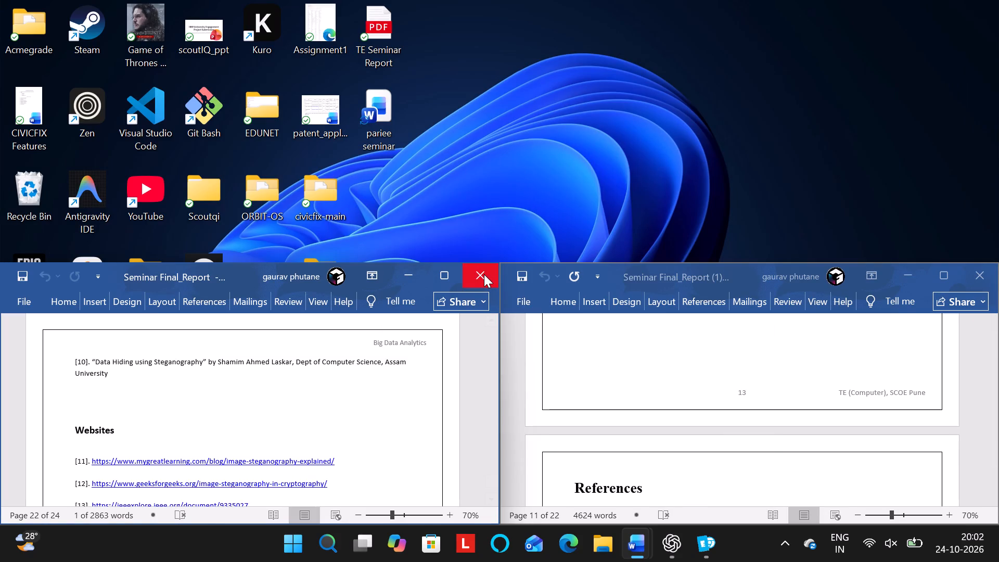
left_click(977, 271)
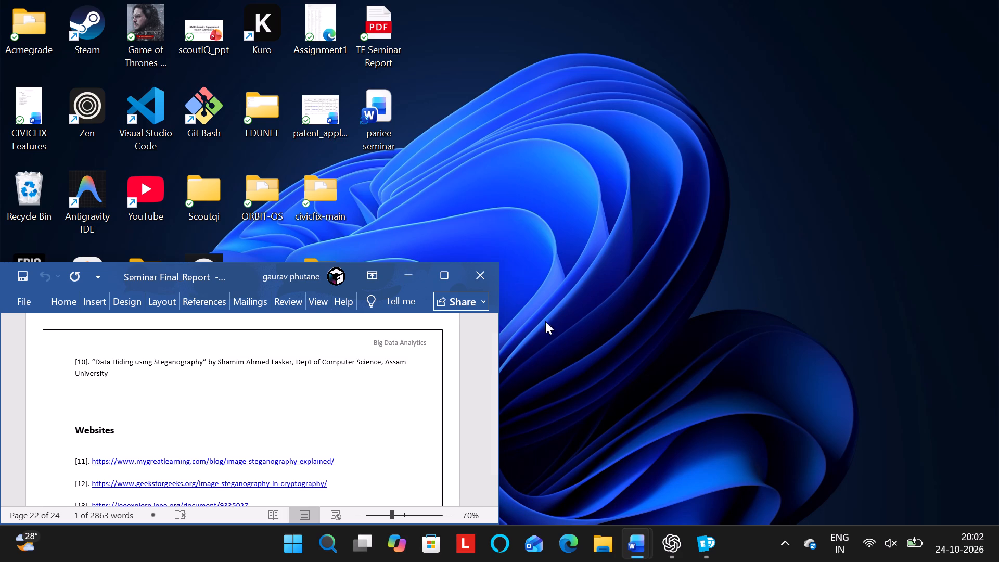
left_click(477, 274)
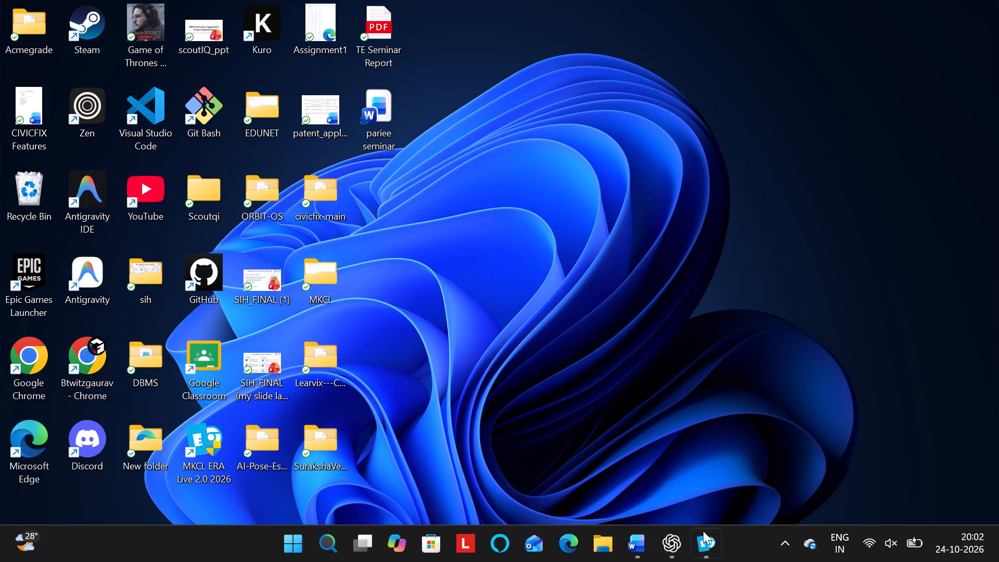
Switch to the MKCL ERA Live course window.
left_click(702, 539)
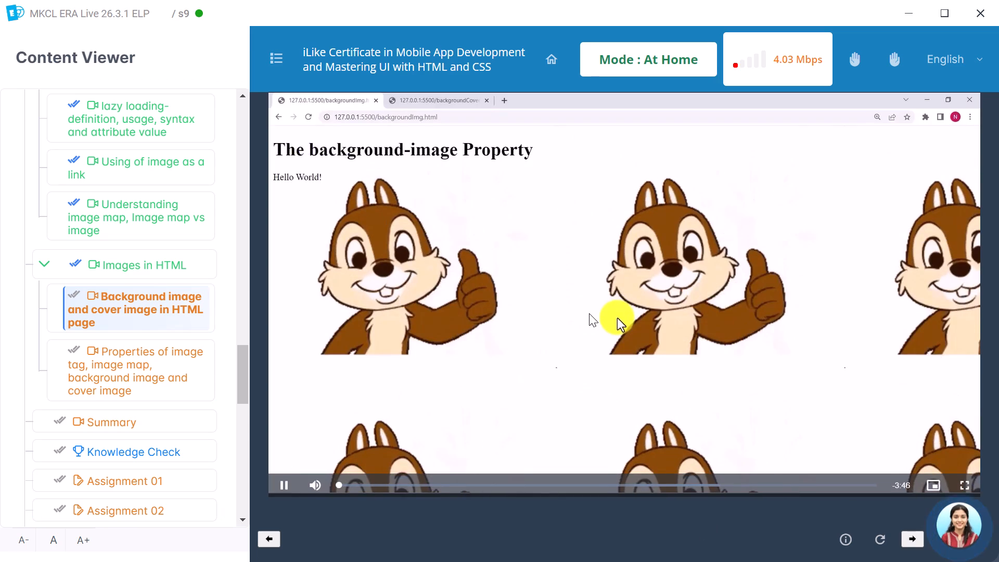